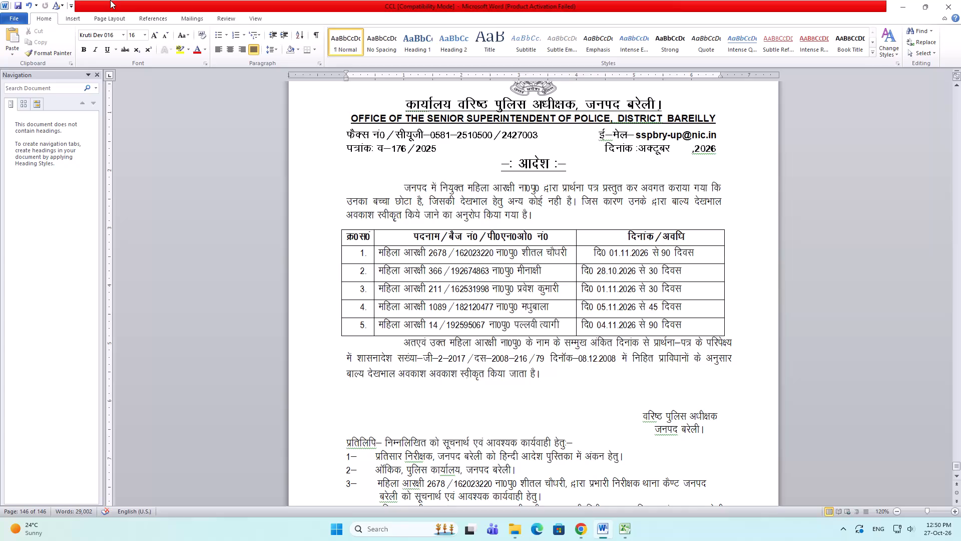
Save the CCL child-care leave order document and close it.
{"action": "key", "text": "ctrl+s"}
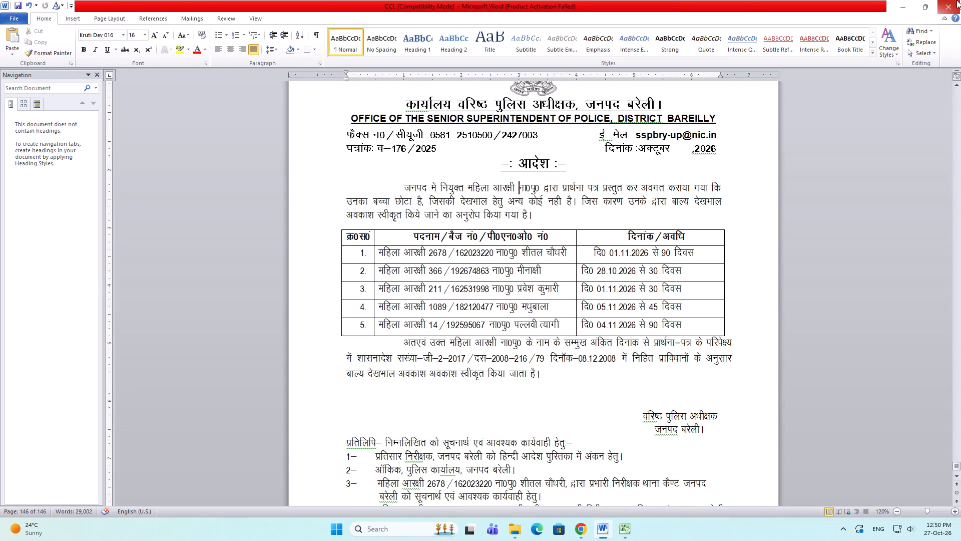
{"action": "left_click", "coordinate": [956, 0]}
{"action": "left_click", "coordinate": [940, 1]}
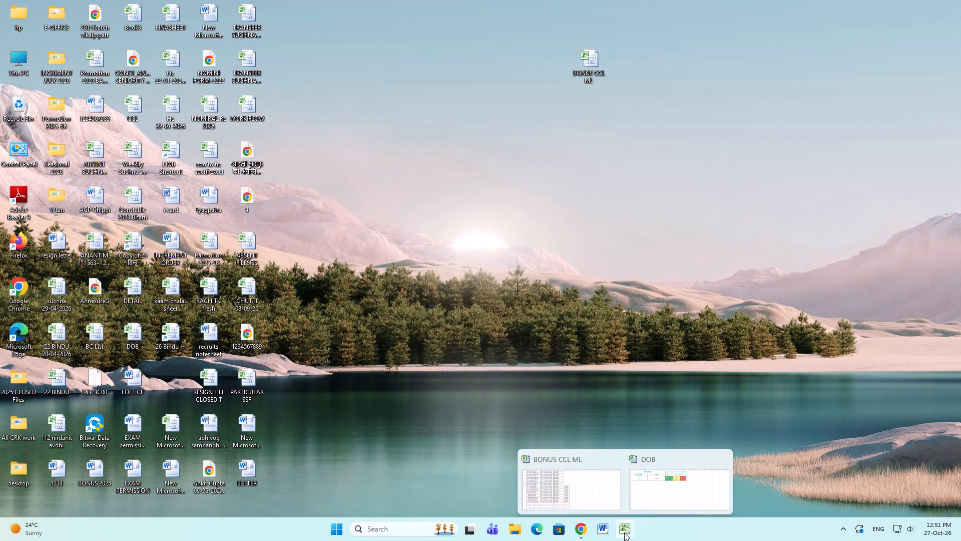
Switch to the BONUS CCL ML workbook in Excel and close its Find and Replace dialog.
{"action": "left_click", "coordinate": [596, 479]}
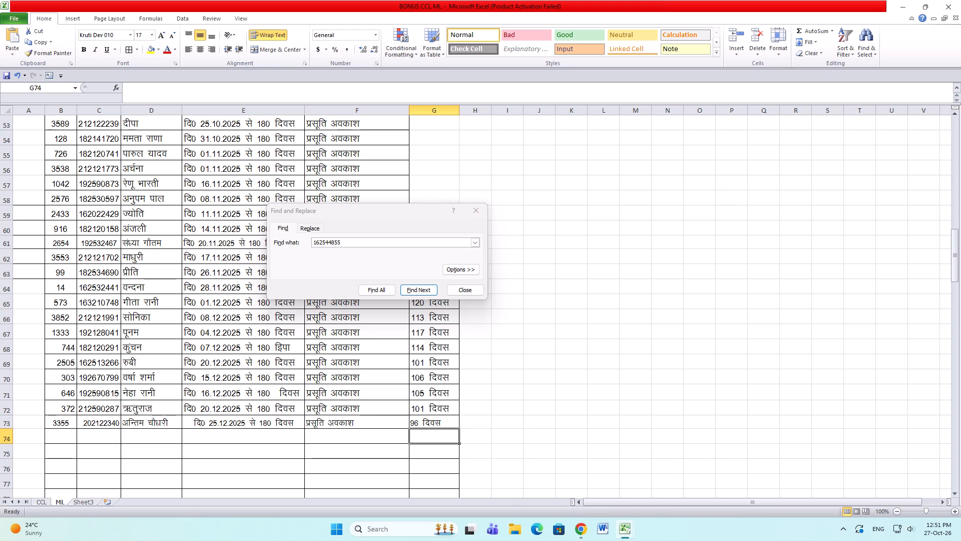
{"action": "left_click", "coordinate": [473, 209]}
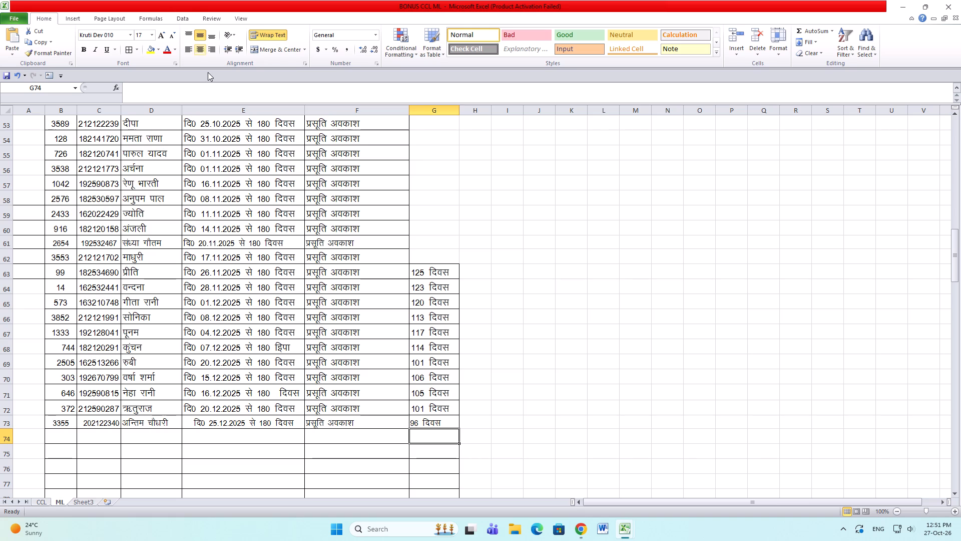
Select cell B74, the first empty row of the ML sheet's leave list, and save the workbook.
{"action": "left_click", "coordinate": [58, 430]}
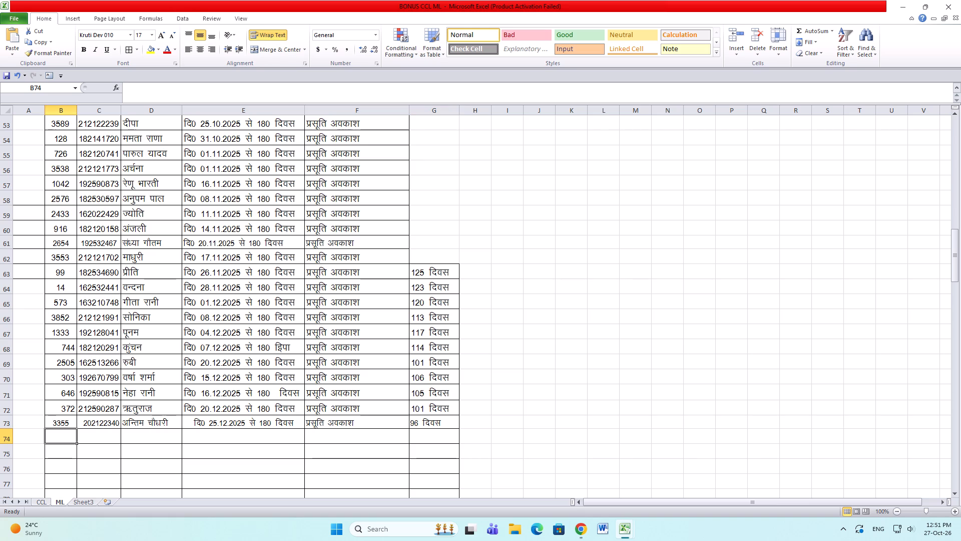
{"action": "key", "text": "ctrl+s"}
{"action": "key", "text": "ctrl+s"}
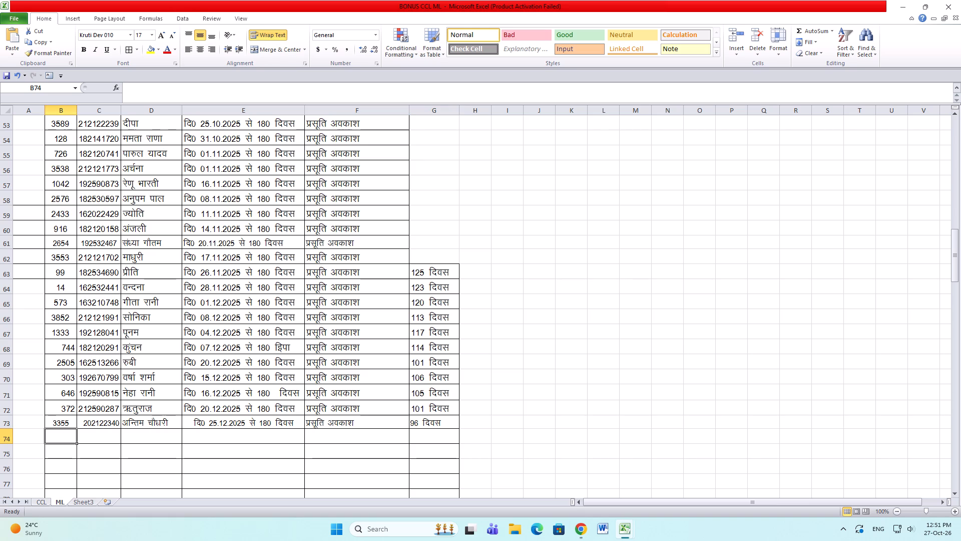
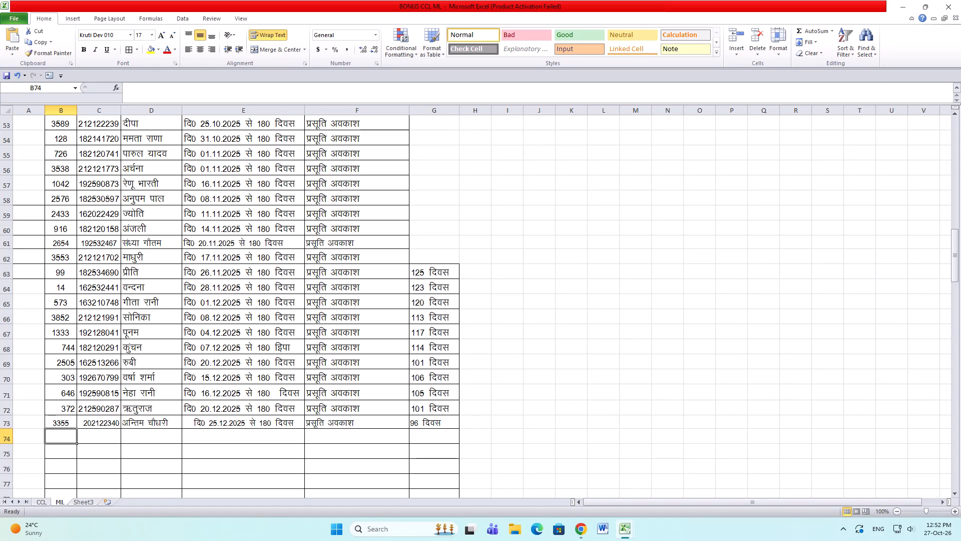
Enter the employee's serial number, ID number and name in row 74 of the ML leave list, columns B to D.
{"action": "left_click", "coordinate": [51, 434]}
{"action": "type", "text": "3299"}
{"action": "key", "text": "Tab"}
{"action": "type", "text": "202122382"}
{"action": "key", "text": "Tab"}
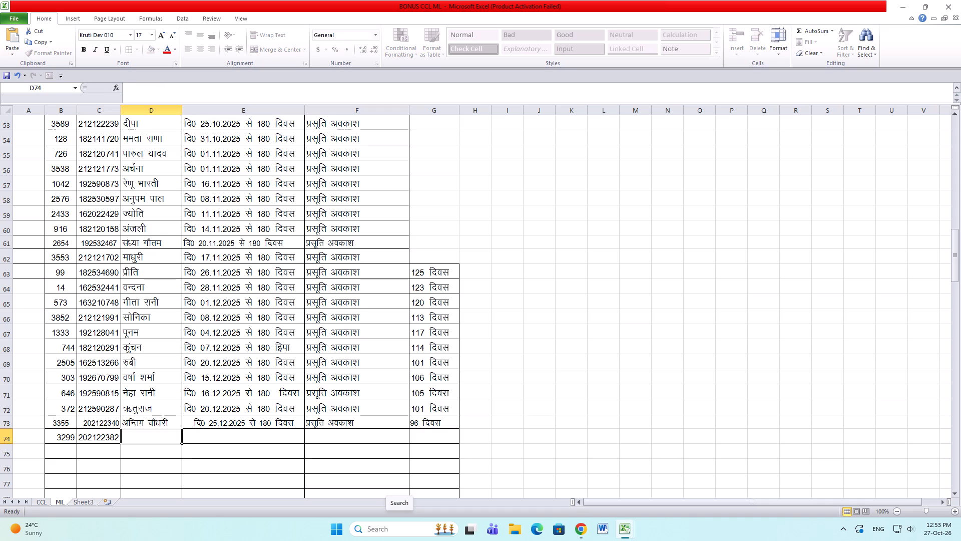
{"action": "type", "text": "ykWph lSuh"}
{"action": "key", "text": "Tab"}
Enter the leave period "दि0 05.01.2026 से 180 दिवस" in cell E74.
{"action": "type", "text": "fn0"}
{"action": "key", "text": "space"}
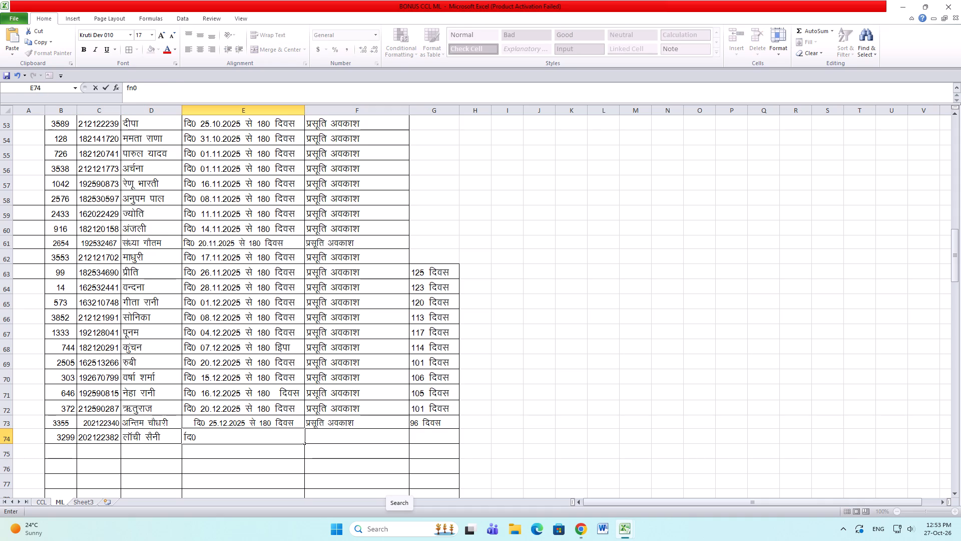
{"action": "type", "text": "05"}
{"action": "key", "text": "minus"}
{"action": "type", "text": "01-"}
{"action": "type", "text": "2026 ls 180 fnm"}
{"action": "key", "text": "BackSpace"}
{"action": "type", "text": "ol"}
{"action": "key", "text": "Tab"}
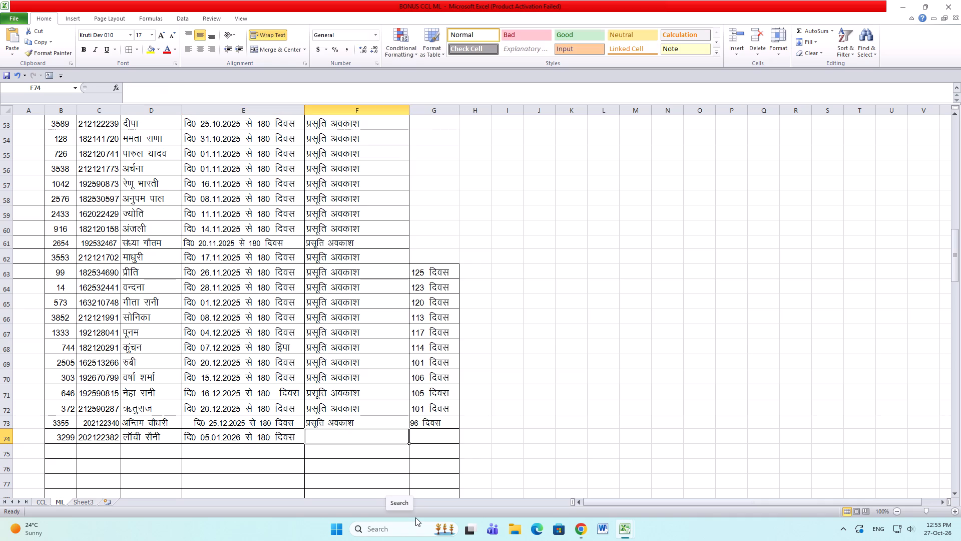
Switch to the DOB workbook and set the From date in A3 of its period calculator to 05-01-2026.
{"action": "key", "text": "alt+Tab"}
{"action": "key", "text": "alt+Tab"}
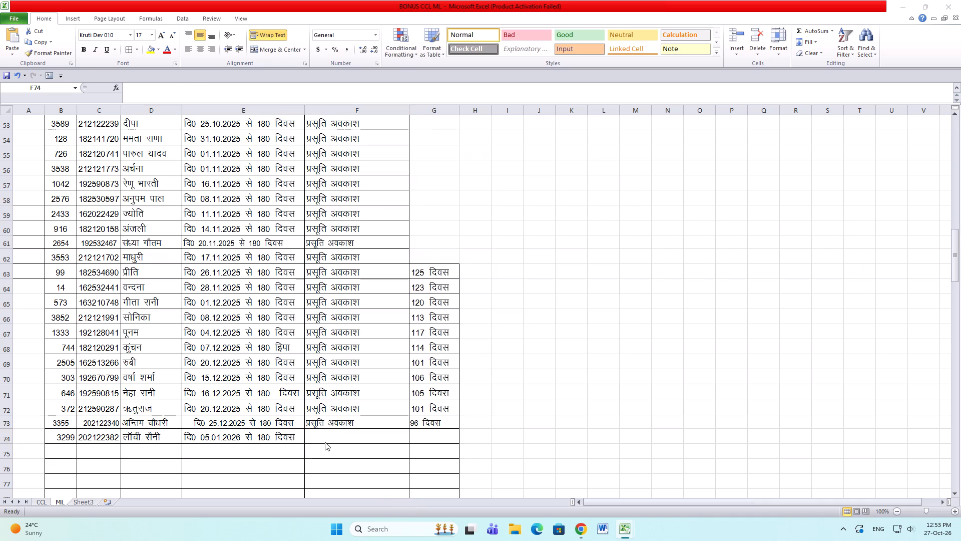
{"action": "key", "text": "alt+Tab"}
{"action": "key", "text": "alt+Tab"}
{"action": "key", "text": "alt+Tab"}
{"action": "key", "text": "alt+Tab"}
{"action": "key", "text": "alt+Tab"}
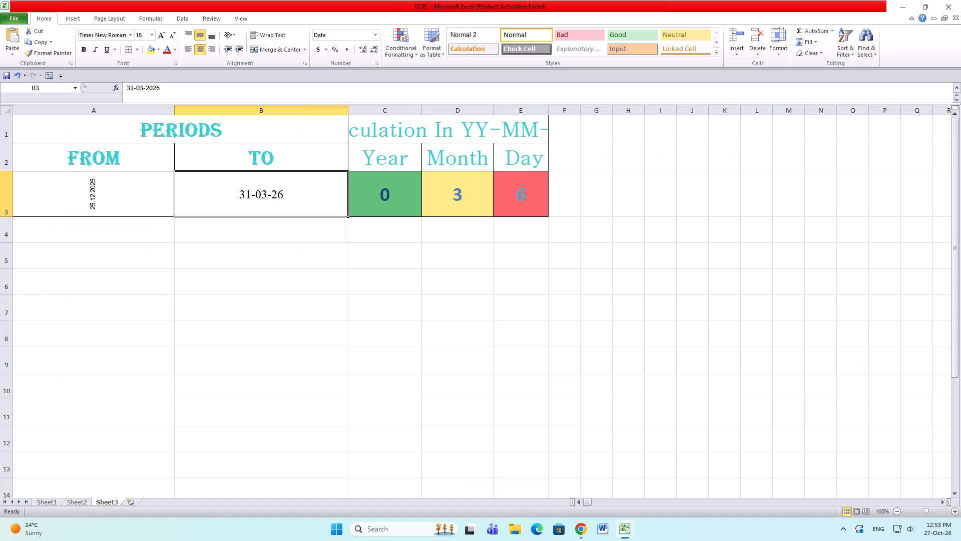
{"action": "left_click", "coordinate": [87, 193]}
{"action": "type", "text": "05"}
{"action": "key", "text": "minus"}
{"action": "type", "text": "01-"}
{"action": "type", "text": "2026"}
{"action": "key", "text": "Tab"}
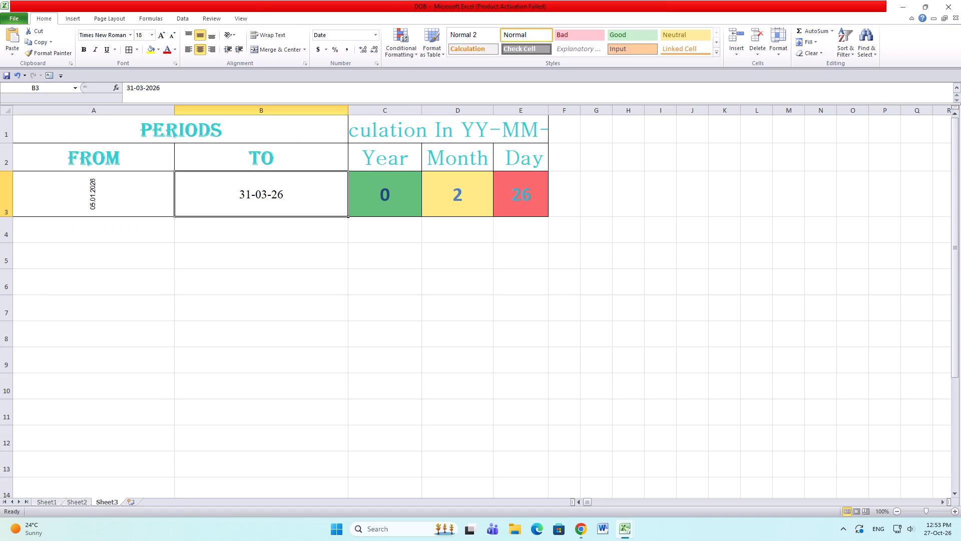
Return to the BONUS CCL ML workbook and enter "86 दिवस" in cell G74.
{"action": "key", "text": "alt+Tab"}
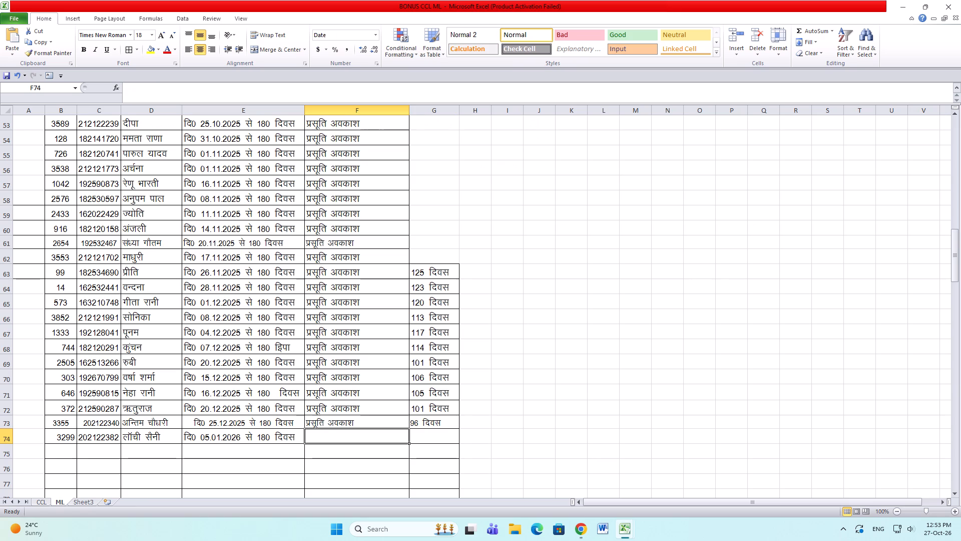
{"action": "left_click", "coordinate": [430, 439]}
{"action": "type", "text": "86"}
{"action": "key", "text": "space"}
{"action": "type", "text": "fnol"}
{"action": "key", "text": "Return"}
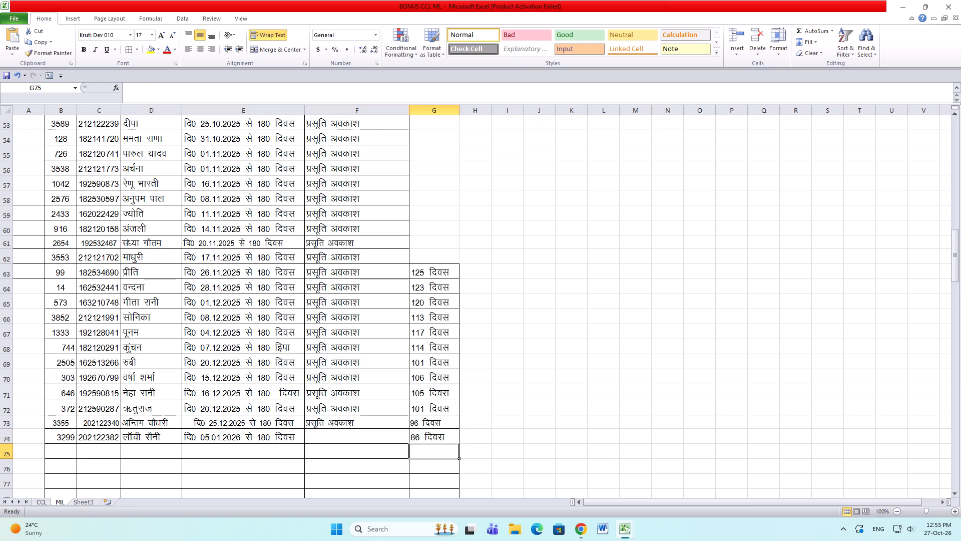
Fill the leave type प्रसूति अवकाश down from F73 into cell F74.
{"action": "left_click", "coordinate": [327, 435]}
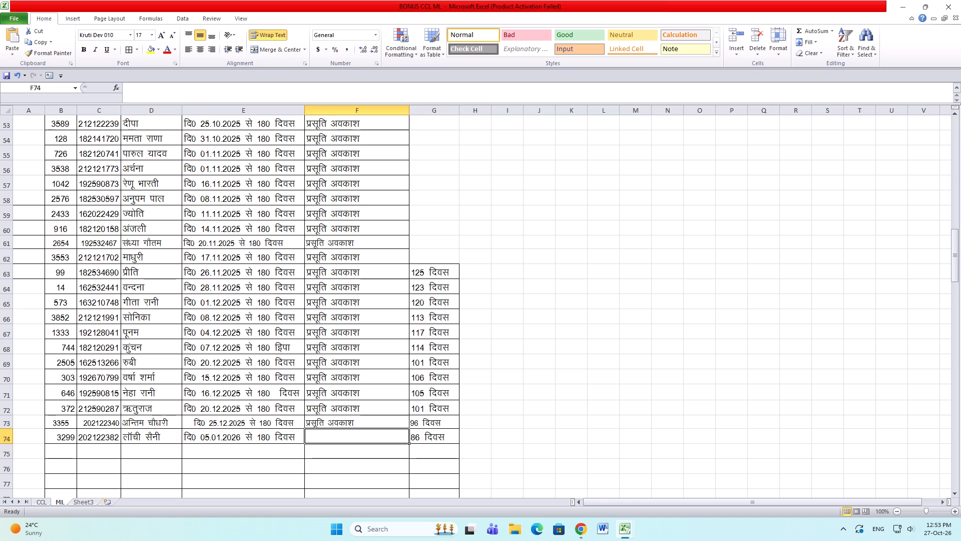
{"action": "key", "text": "ctrl+d"}
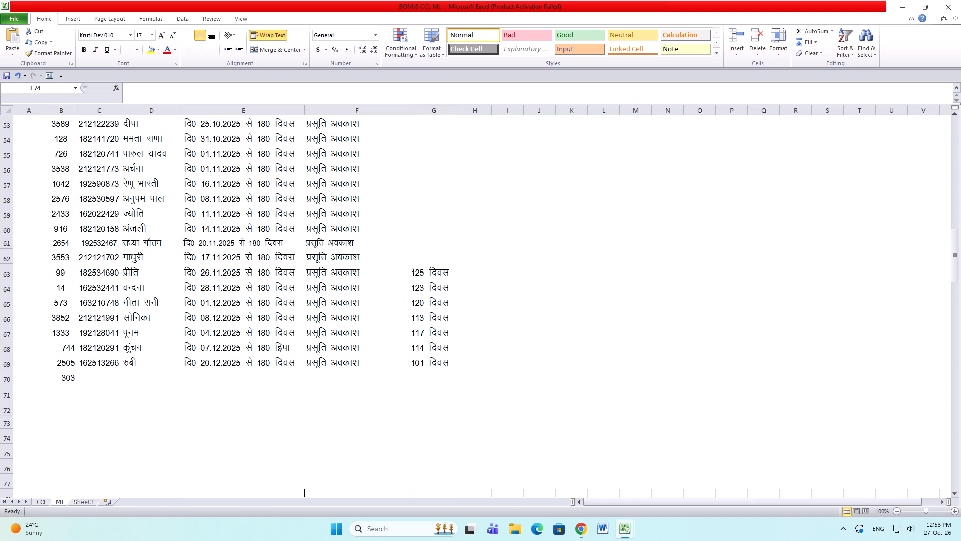
Enter the next employee's serial number, ID number and name in row 75, columns B to D.
{"action": "left_click", "coordinate": [63, 449]}
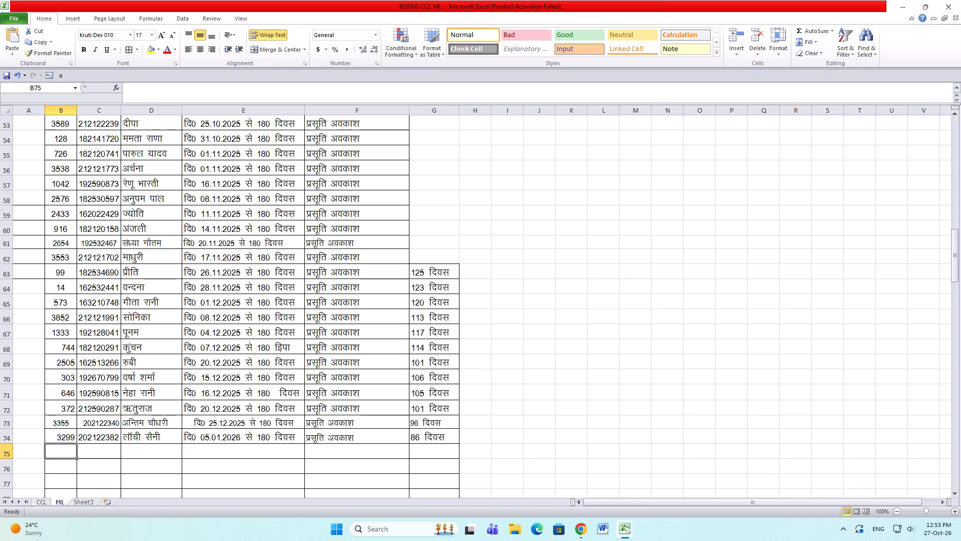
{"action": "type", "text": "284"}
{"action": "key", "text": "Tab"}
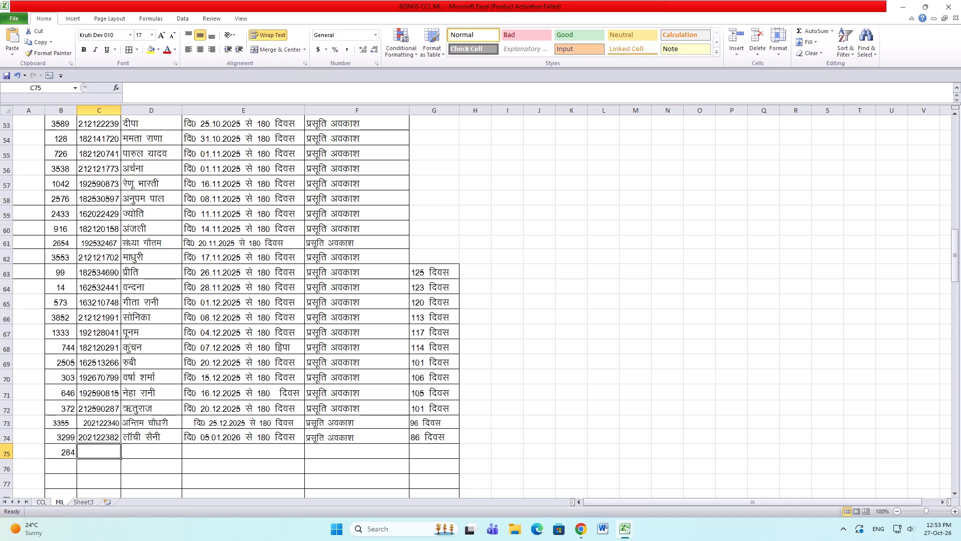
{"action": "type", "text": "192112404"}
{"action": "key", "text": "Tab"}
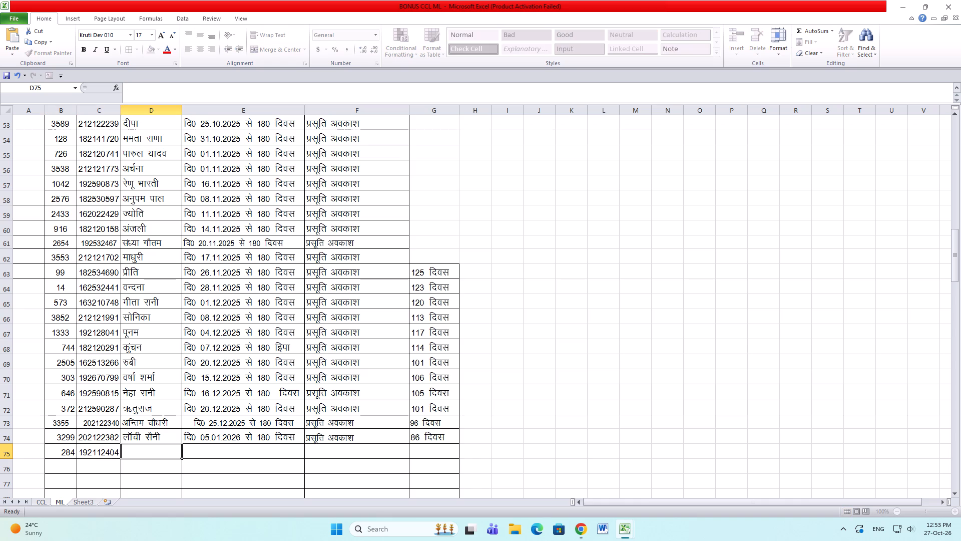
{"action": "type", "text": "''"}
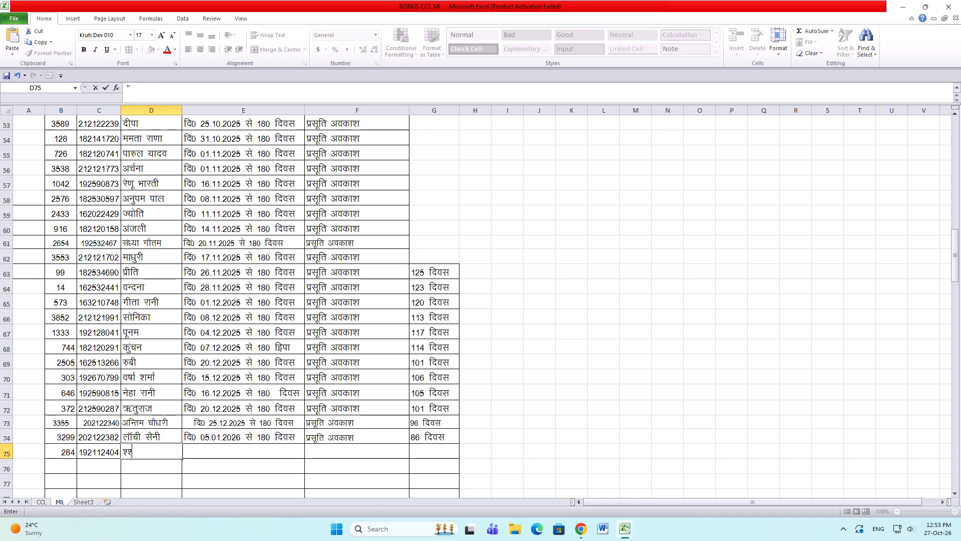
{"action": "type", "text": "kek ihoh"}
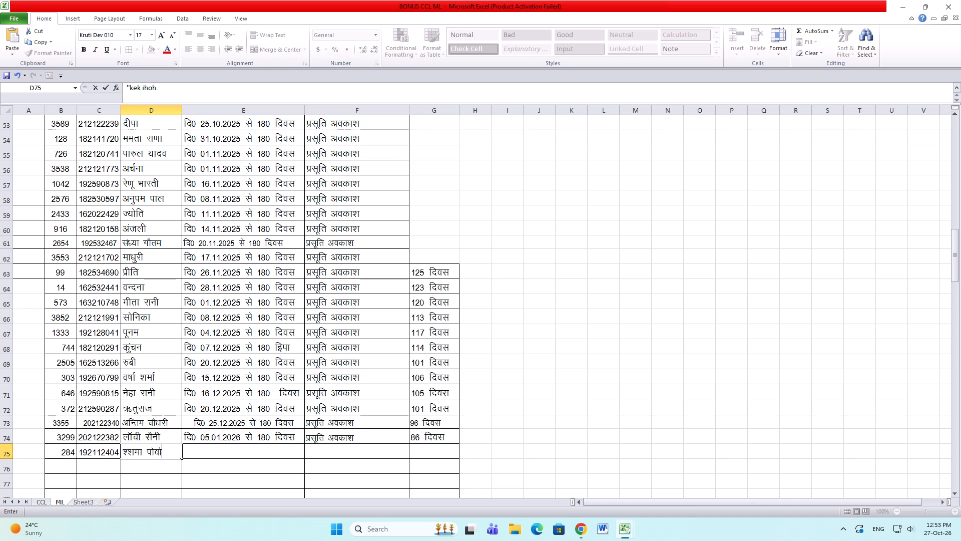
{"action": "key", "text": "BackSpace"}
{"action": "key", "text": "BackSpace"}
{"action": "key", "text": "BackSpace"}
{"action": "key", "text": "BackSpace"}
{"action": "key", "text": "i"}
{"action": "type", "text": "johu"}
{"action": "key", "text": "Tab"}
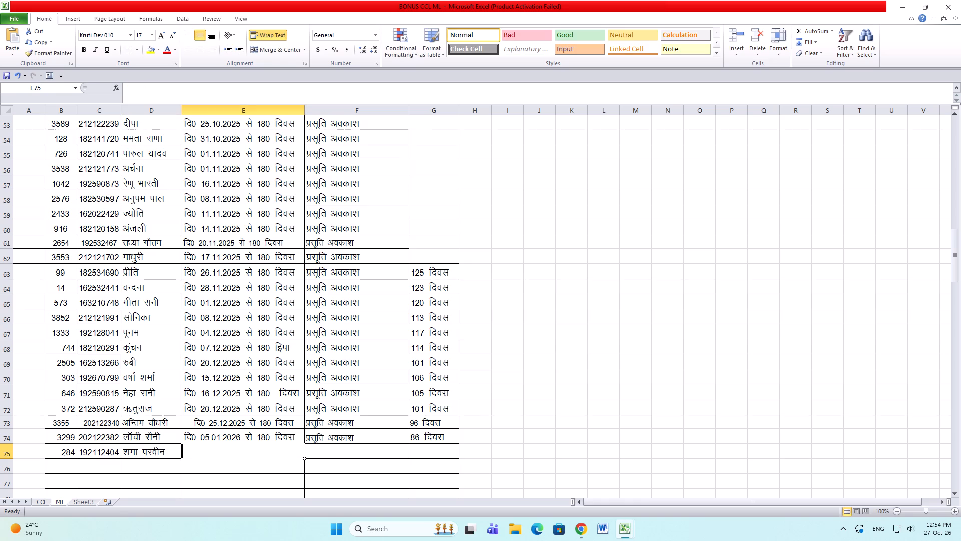
Begin the leave-period entry in cell E75 with "दि".
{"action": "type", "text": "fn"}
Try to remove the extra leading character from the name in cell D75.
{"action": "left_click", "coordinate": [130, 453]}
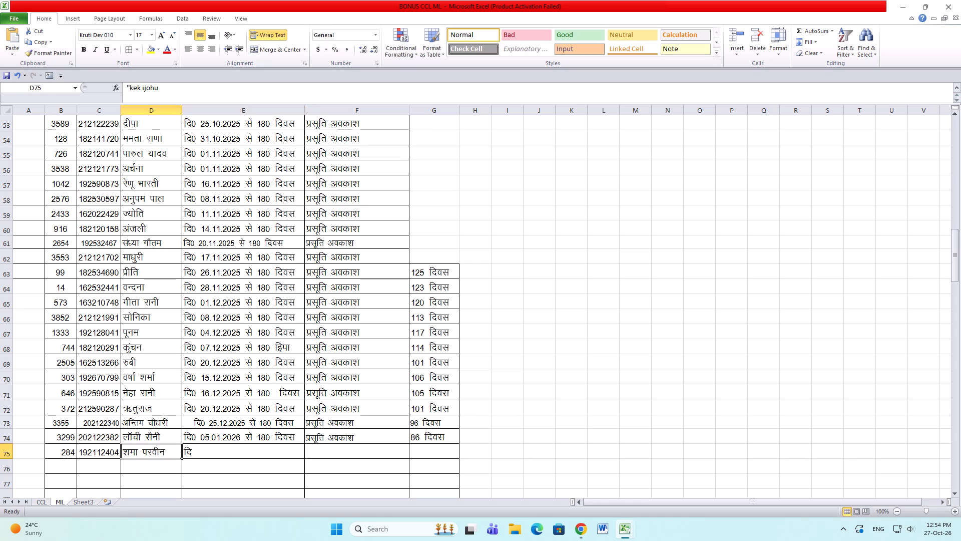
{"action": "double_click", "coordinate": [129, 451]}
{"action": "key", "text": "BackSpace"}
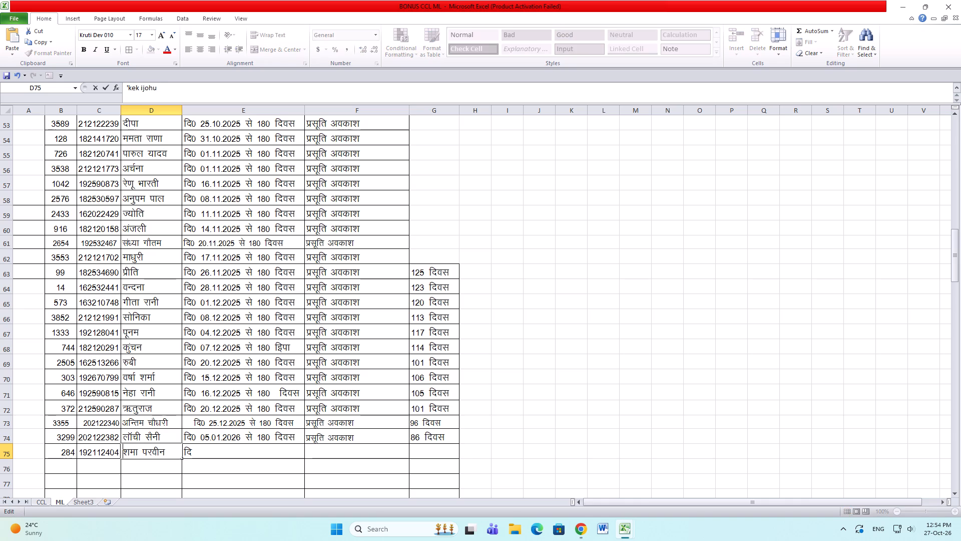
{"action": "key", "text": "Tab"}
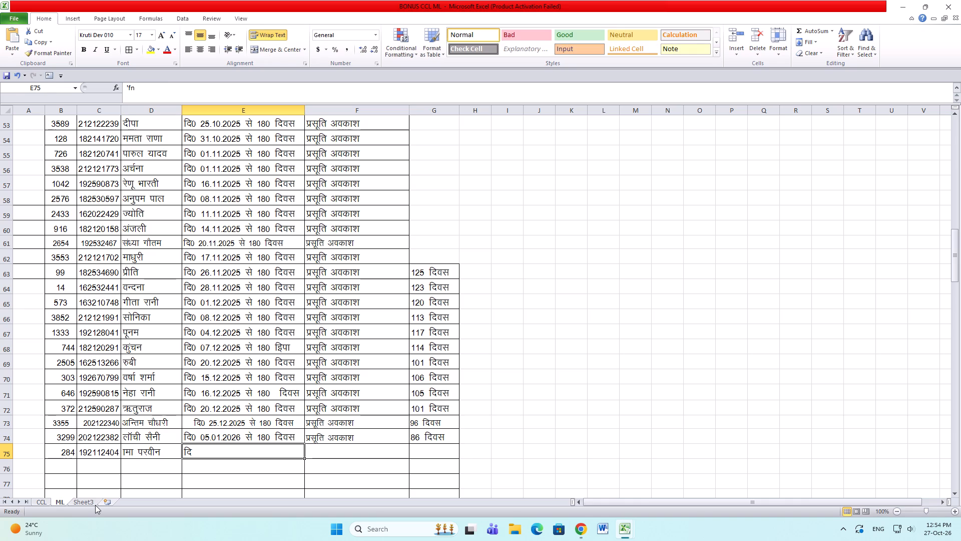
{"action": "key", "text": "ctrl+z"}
Complete the leave period in cell E75 as "दि0 30.12.2025 से 180 दिवस".
{"action": "double_click", "coordinate": [205, 451]}
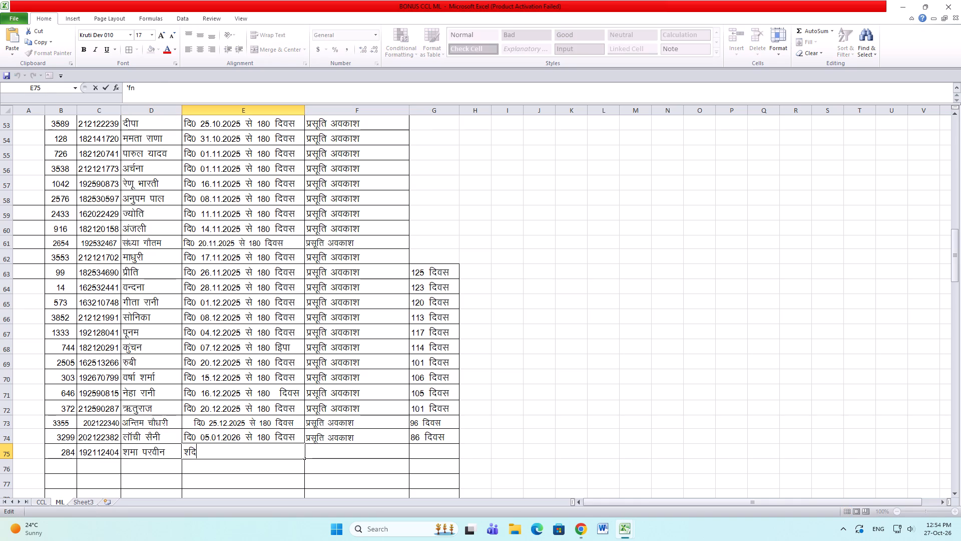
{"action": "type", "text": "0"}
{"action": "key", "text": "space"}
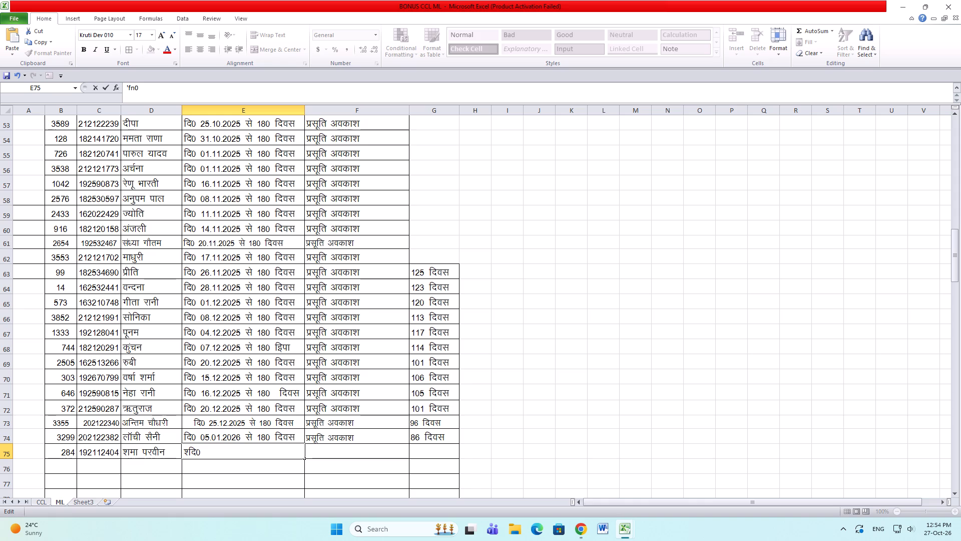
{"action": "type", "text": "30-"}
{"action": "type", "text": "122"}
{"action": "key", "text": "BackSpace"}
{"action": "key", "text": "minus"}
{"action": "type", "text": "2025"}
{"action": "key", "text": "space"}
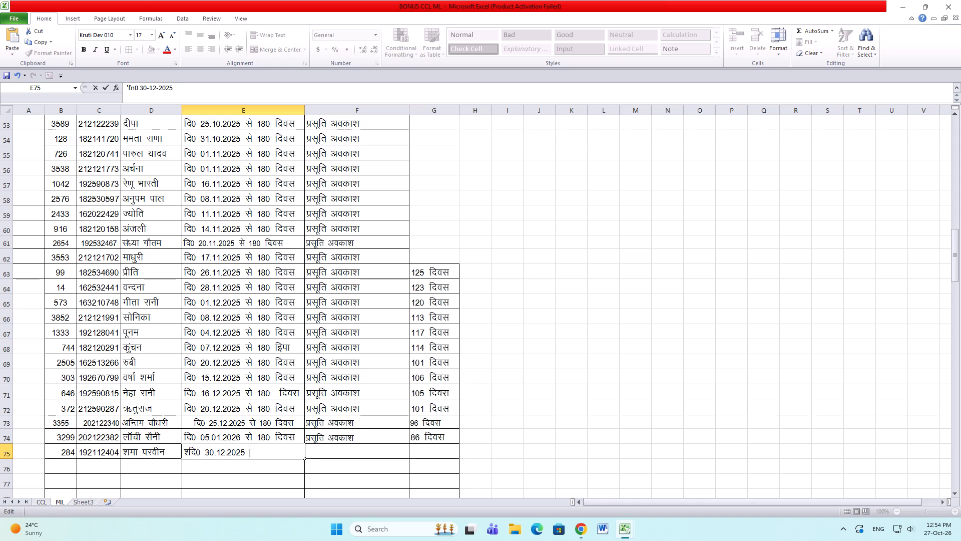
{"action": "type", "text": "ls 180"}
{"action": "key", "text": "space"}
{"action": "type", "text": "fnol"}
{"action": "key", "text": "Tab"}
Enter the leave type प्रसूति अवकाश in cell F75.
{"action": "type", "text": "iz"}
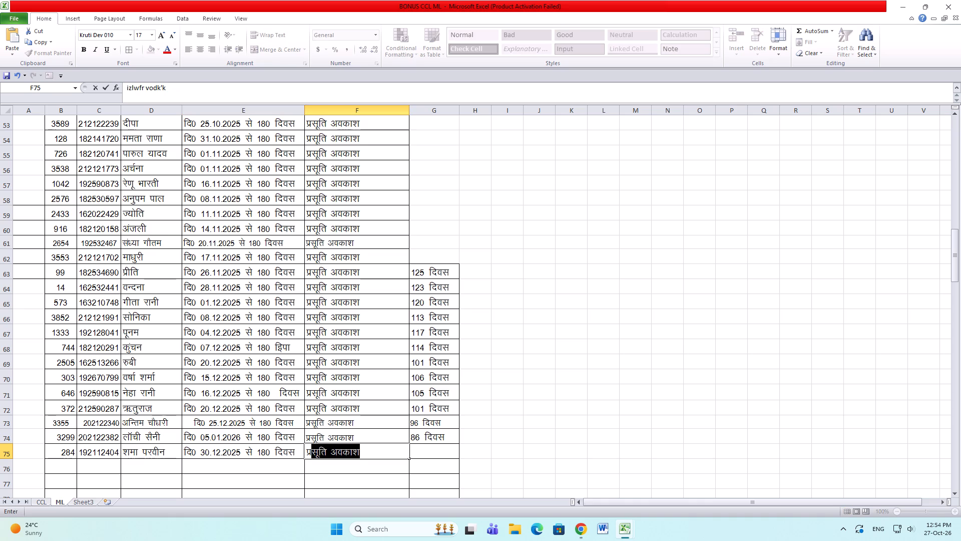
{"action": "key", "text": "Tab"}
Switch to the DOB workbook and set the From date in A3 of its period calculator to 30-12-2025.
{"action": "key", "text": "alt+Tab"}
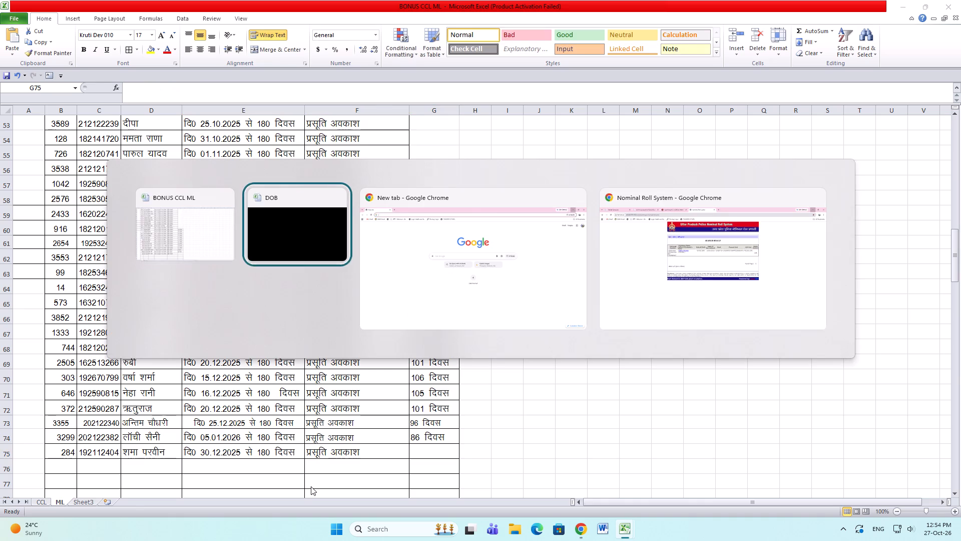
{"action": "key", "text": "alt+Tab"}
{"action": "left_click", "coordinate": [106, 193]}
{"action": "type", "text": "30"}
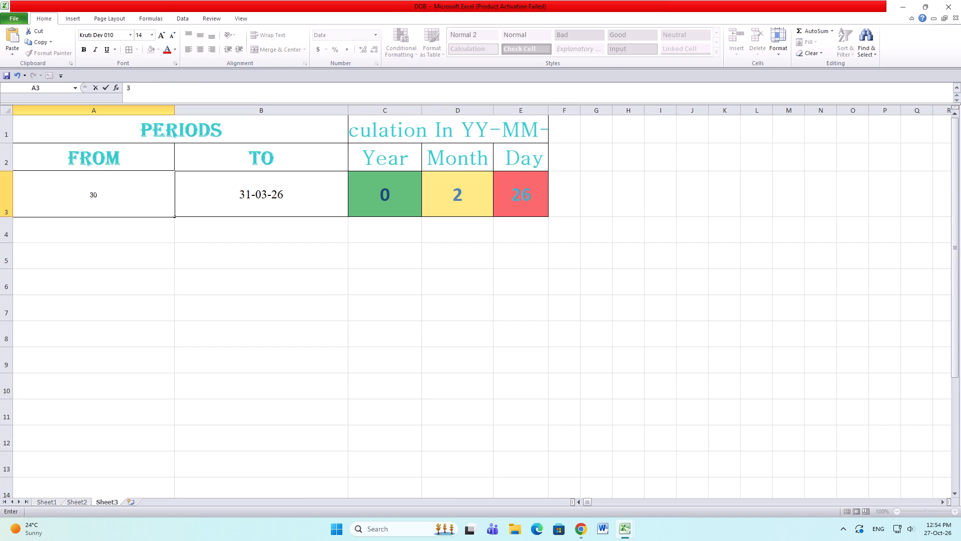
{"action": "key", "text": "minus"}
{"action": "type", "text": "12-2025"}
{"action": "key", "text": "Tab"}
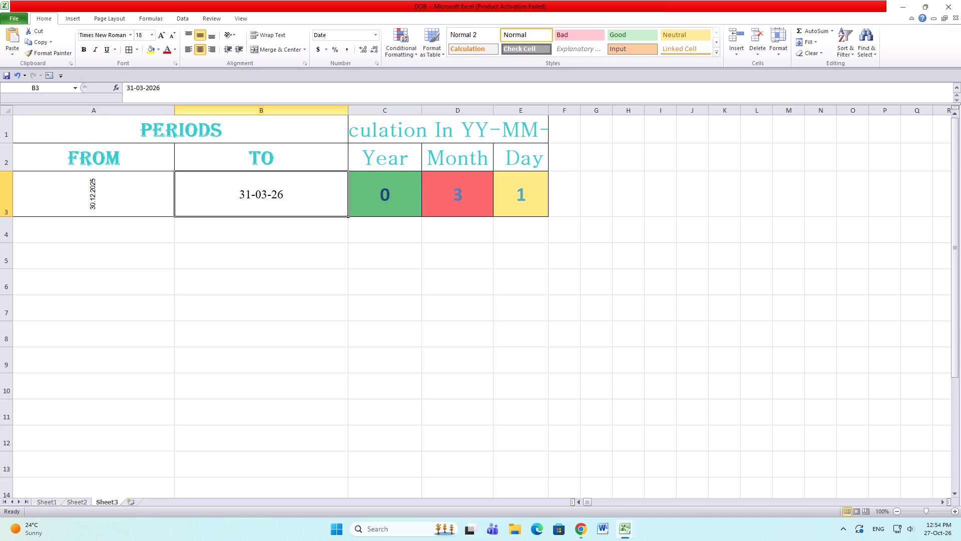
Return to the BONUS CCL ML workbook and enter "91 दिवस" in cell G75.
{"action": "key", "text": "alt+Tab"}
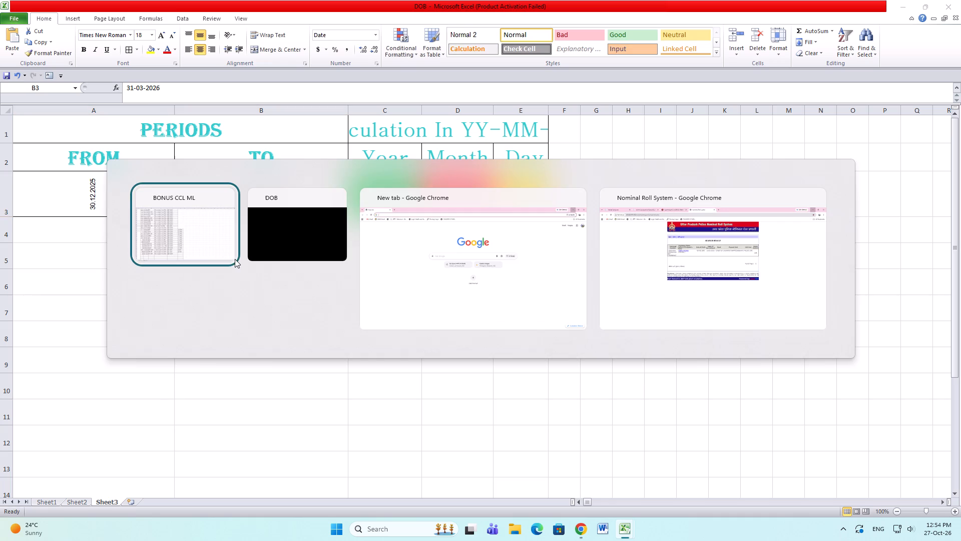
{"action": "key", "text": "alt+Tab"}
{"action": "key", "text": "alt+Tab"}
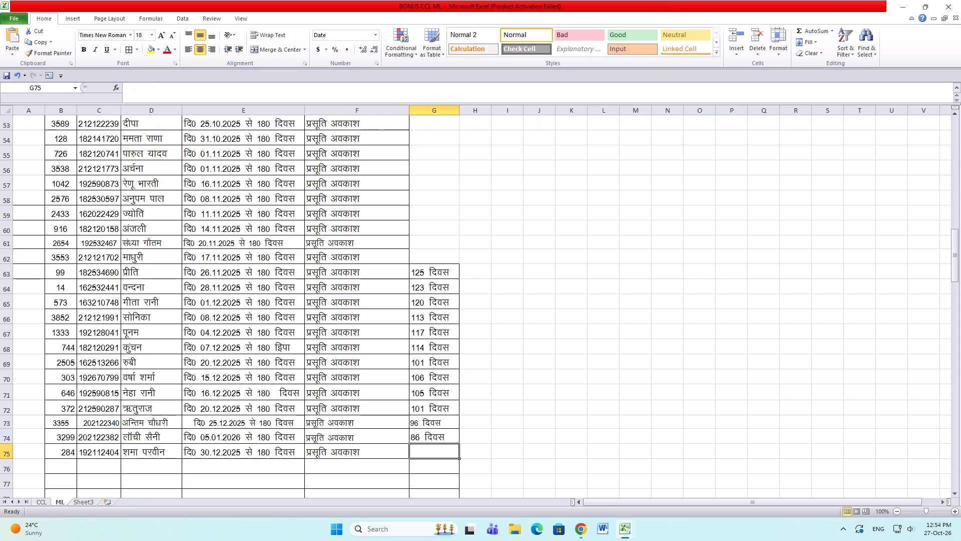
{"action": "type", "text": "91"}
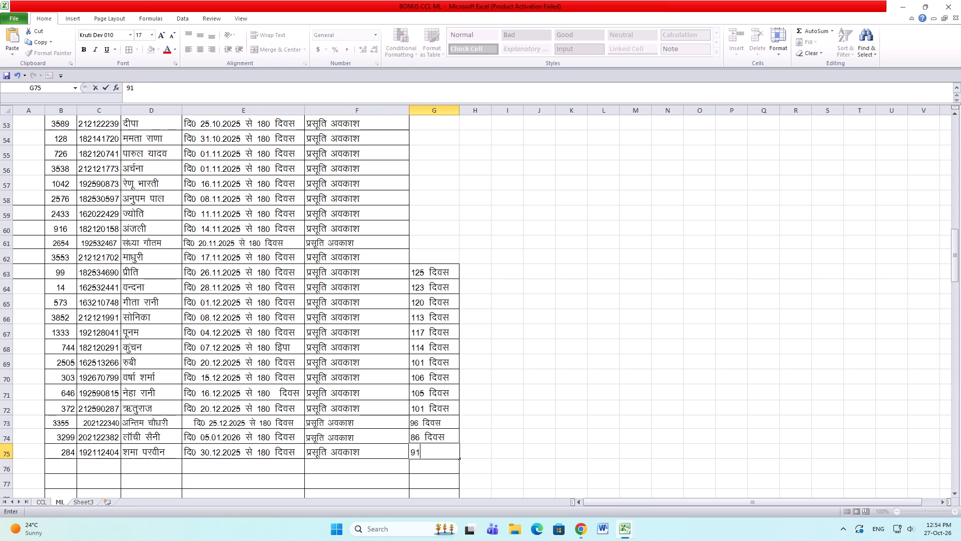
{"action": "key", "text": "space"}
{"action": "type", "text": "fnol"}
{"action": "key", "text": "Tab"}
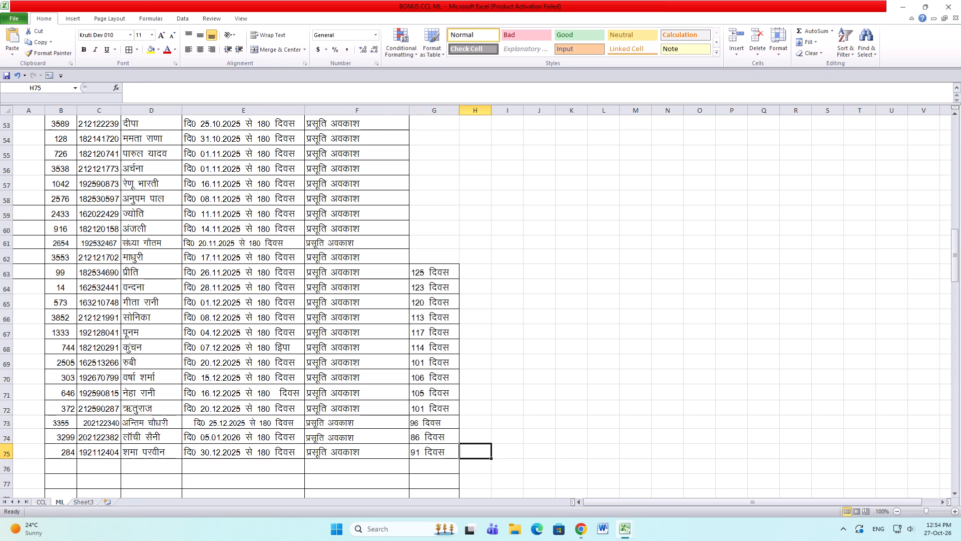
Save the BONUS CCL ML workbook.
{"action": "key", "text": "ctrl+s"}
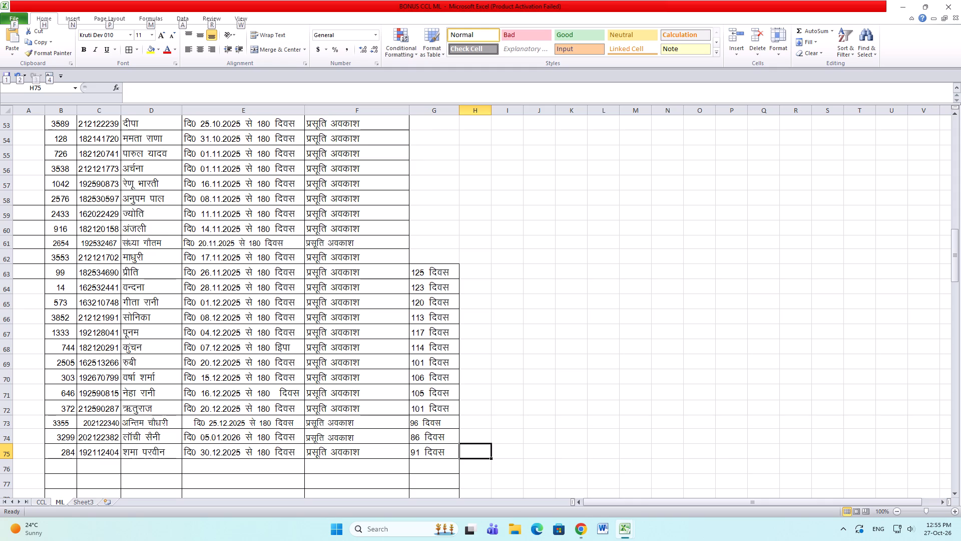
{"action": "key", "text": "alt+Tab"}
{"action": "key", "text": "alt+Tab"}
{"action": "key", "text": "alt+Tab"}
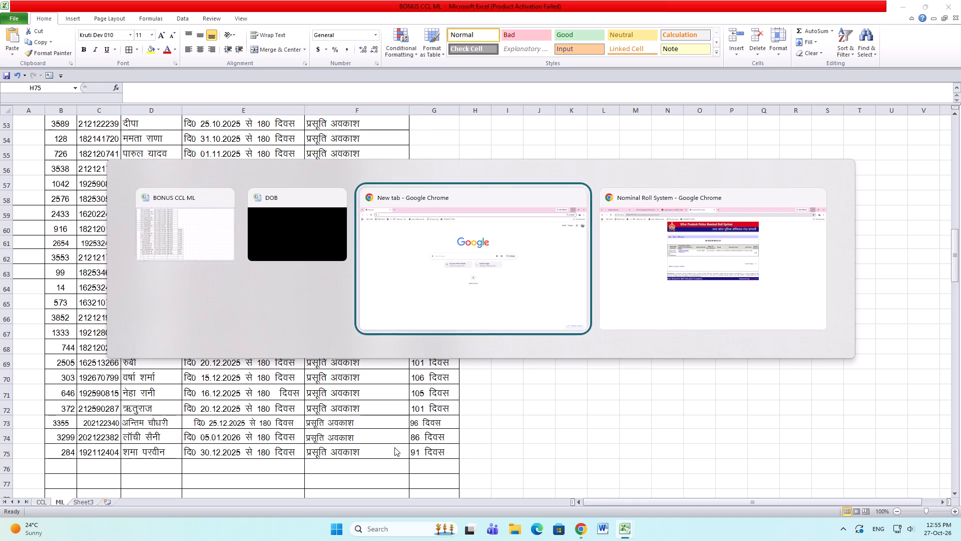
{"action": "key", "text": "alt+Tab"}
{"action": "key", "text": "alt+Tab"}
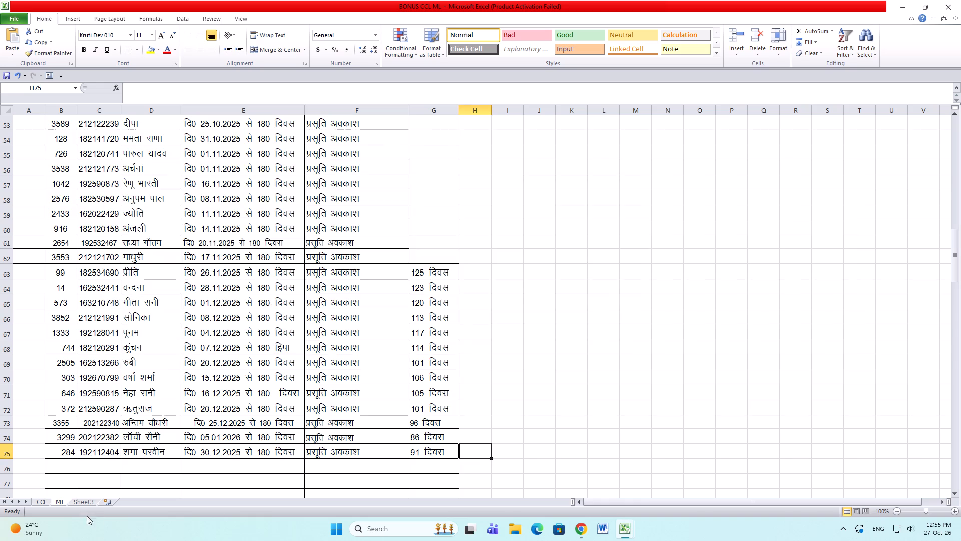
Start a new maternity leave entry in row 76 with the employee's short number in B76 and nine-digit ID number in C76.
{"action": "left_click", "coordinate": [59, 460]}
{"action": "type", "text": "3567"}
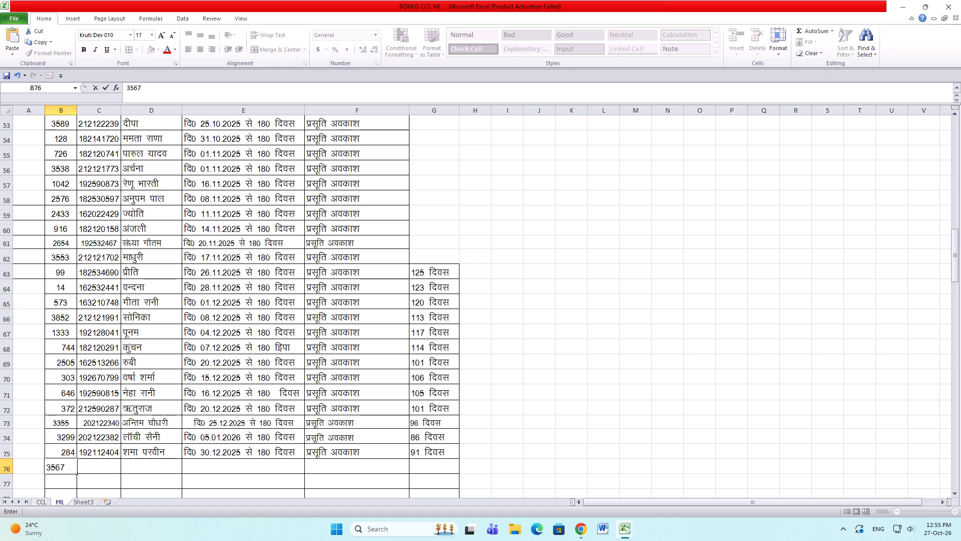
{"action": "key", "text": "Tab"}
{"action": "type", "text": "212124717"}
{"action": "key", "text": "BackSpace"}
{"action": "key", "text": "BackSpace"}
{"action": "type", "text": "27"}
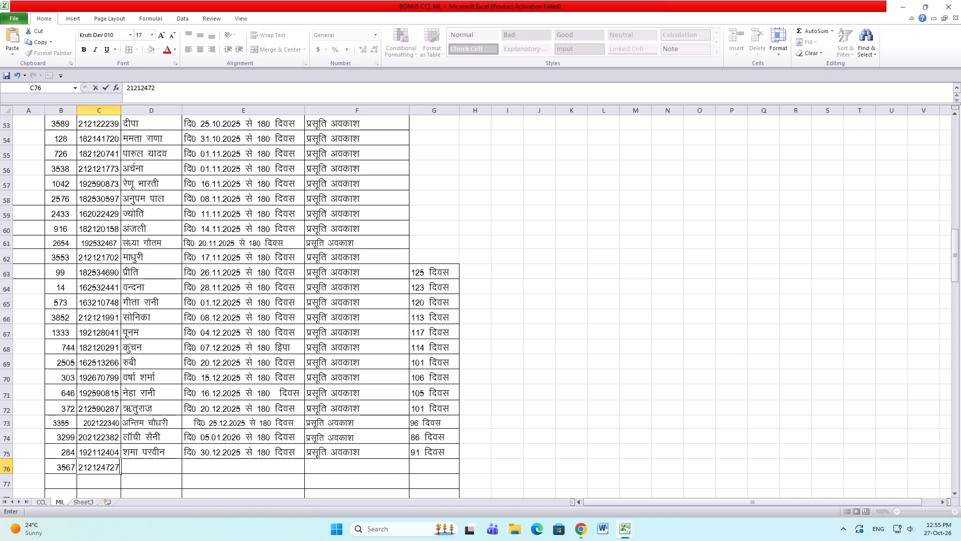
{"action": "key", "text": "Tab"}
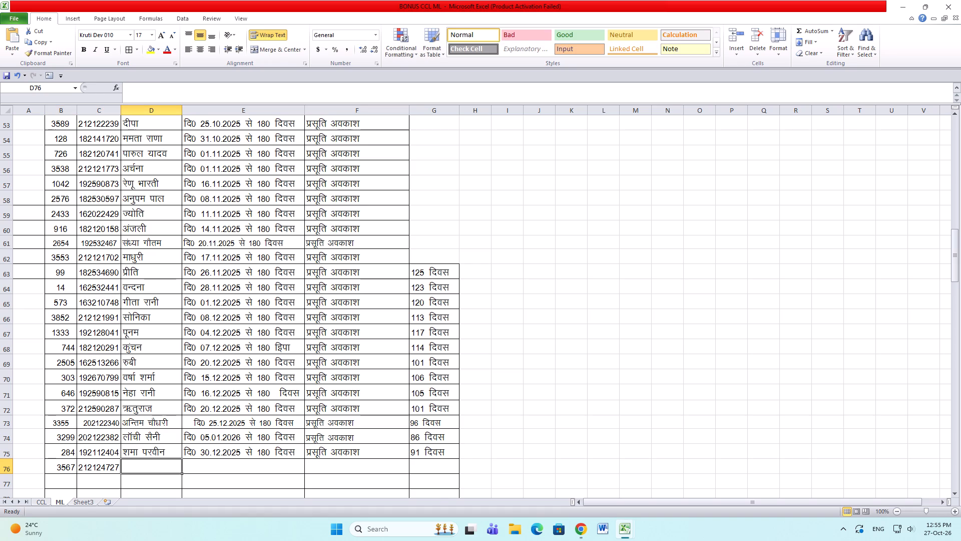
Enter the employee's name in Hindi in cell D76.
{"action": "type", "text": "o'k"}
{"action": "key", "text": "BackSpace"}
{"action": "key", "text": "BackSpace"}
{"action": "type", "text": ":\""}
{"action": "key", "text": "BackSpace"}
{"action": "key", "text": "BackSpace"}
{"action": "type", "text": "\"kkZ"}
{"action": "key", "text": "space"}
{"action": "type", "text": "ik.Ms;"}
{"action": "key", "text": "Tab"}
Enter the leave period "दि0 02.01.2026 से 180 दिवस" in E76 and the leave type प्रसूति अवकाश in F76.
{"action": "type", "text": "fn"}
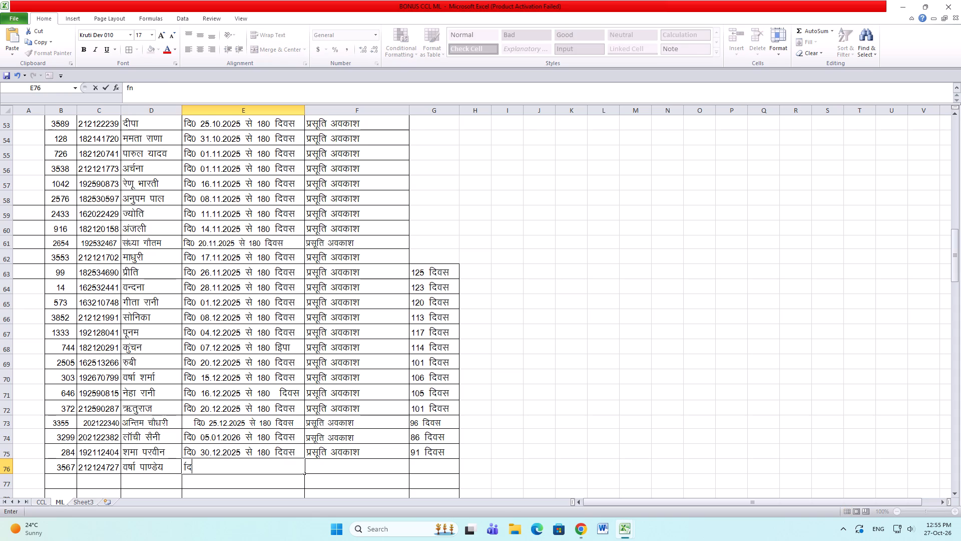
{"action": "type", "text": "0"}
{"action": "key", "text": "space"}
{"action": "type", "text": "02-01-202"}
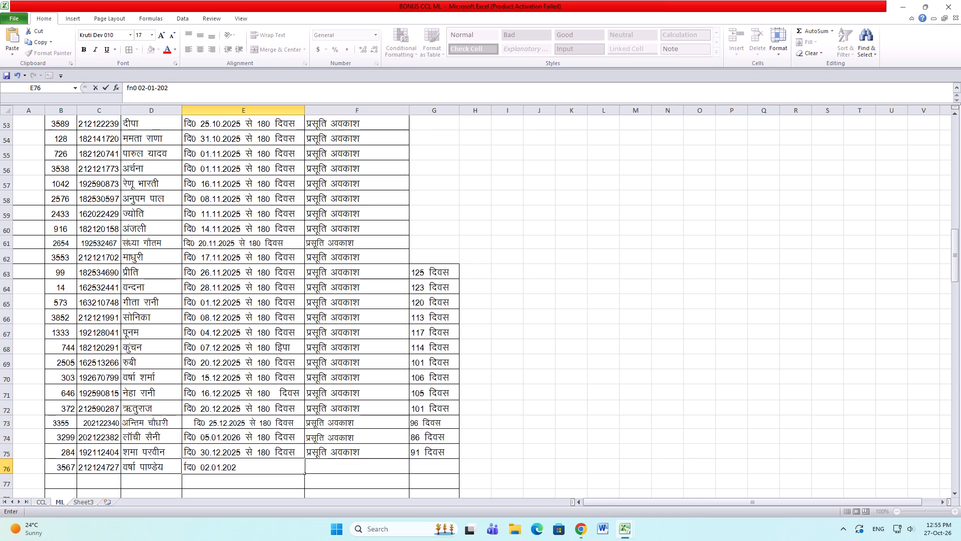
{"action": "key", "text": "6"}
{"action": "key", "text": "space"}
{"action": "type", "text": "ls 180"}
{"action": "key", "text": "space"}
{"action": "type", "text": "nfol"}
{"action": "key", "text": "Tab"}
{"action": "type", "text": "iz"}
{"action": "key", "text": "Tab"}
Switch to the DOB workbook and set the From date in A3 of its period calculator to 02-01-2026.
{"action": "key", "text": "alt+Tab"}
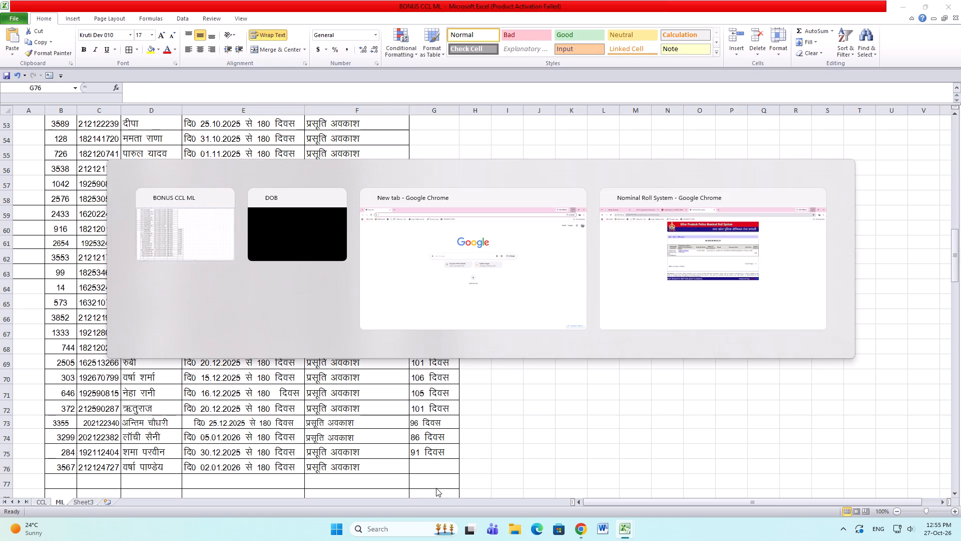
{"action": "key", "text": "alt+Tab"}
{"action": "left_click", "coordinate": [107, 206]}
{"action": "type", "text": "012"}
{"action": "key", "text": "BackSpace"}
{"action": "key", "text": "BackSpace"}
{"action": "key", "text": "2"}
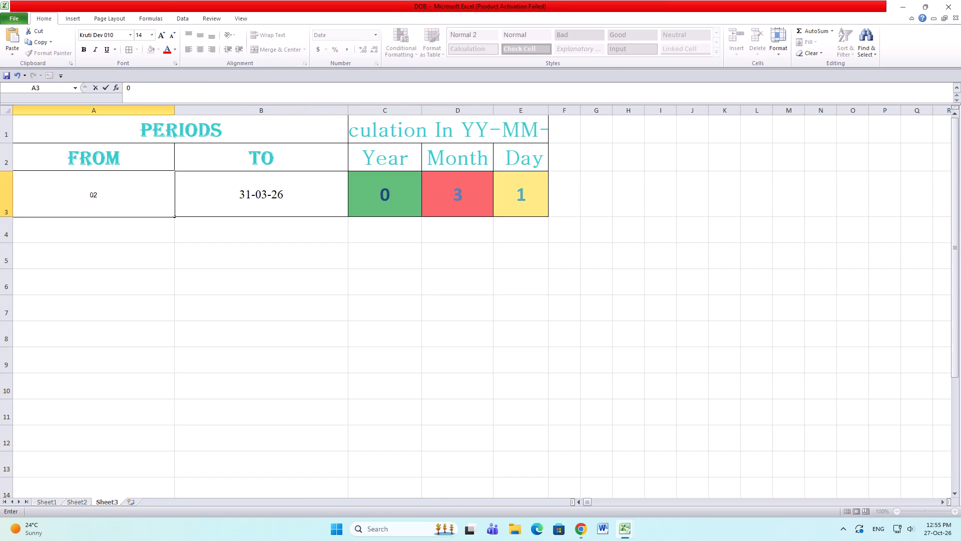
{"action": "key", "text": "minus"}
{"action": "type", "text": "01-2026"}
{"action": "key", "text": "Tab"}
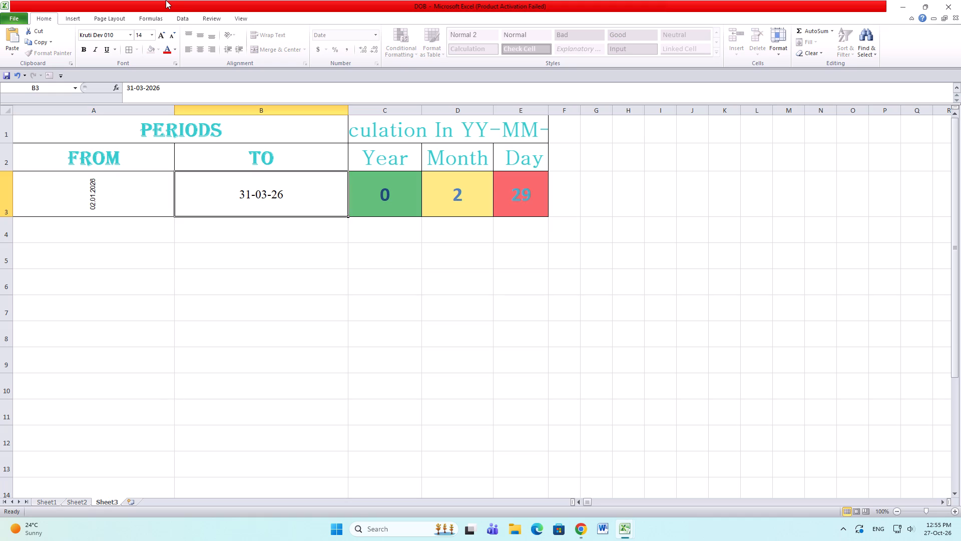
Return to the BONUS CCL ML workbook and enter "89 दिवस" in cell G76.
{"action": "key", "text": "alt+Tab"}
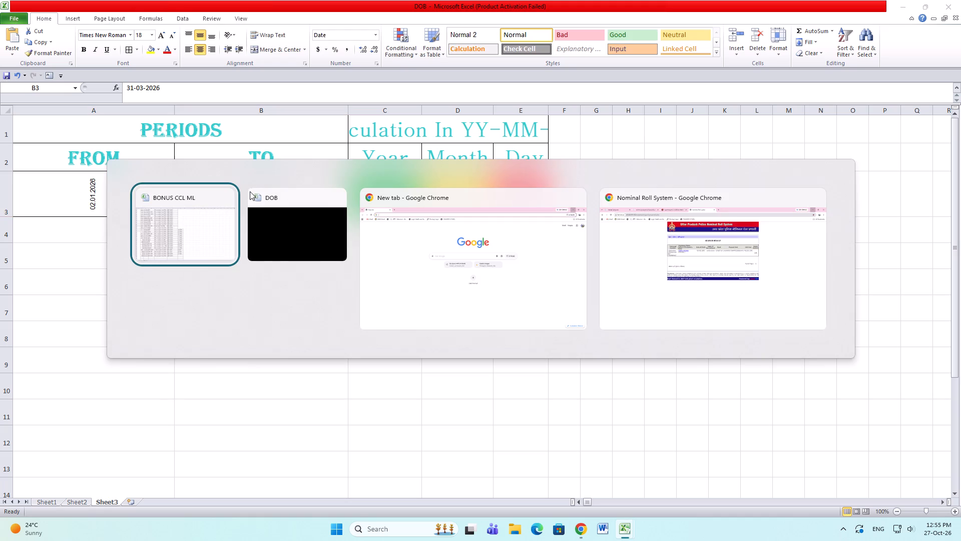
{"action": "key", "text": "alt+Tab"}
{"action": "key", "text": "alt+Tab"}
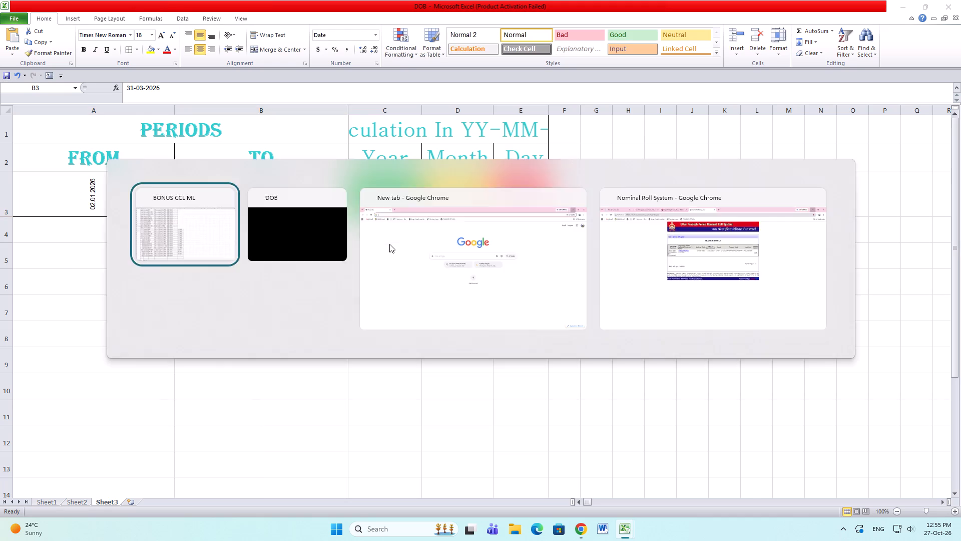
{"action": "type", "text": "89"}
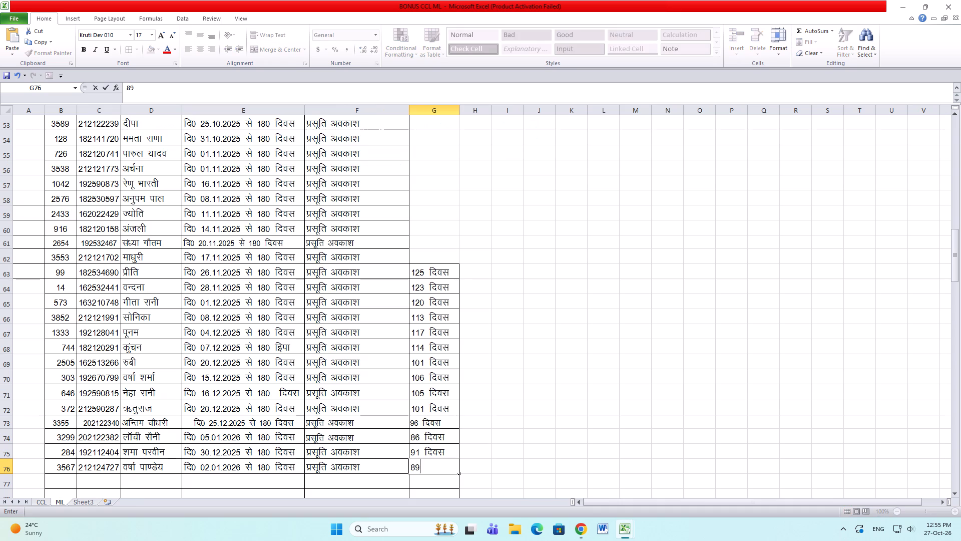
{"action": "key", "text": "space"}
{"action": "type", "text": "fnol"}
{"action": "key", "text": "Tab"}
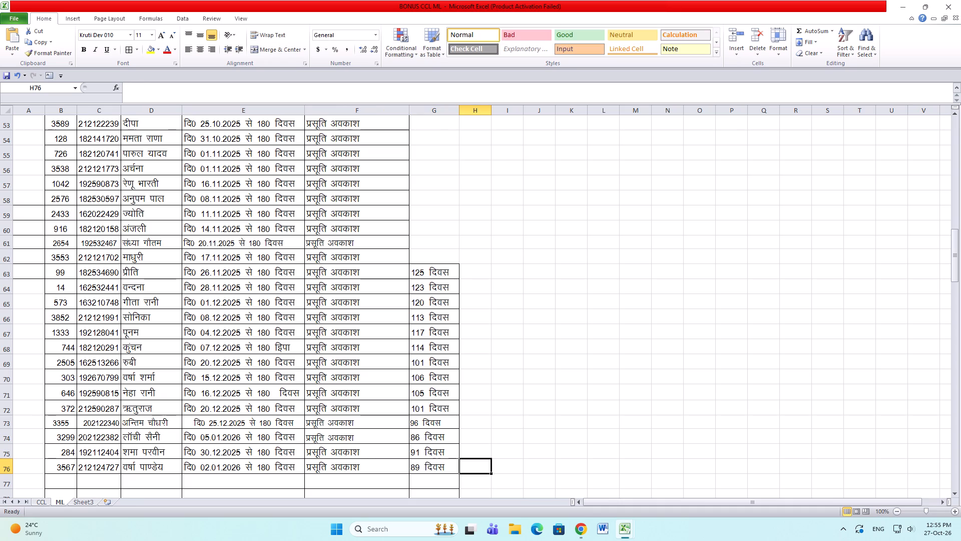
Save the BONUS CCL ML workbook with the new row 76 entry.
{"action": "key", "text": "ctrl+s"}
On the CCL sheet, fill B222 to D222 with the next employee's short number, nine-digit ID number and name.
{"action": "left_click", "coordinate": [39, 499]}
{"action": "scroll", "coordinate": [79, 465], "scroll_direction": "down", "scroll_amount": 1}
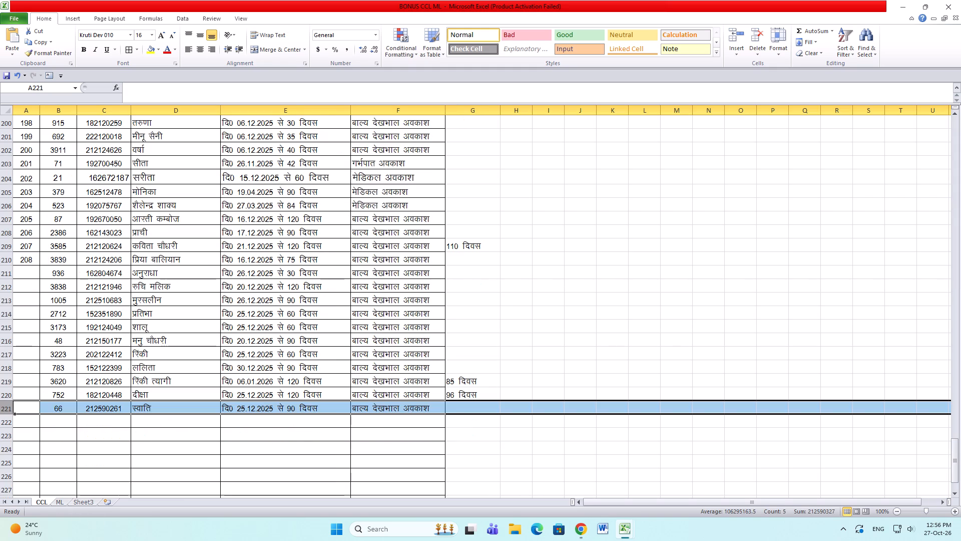
{"action": "left_click", "coordinate": [58, 420]}
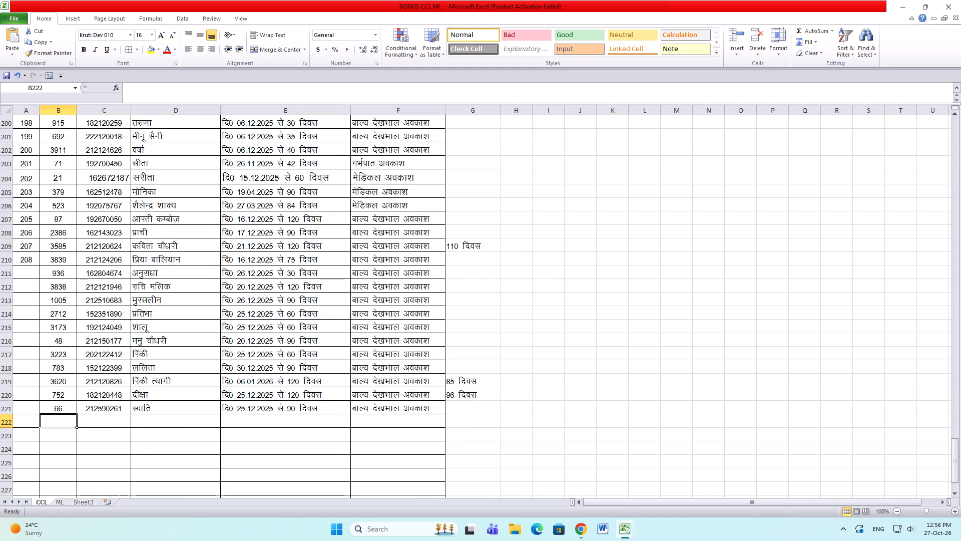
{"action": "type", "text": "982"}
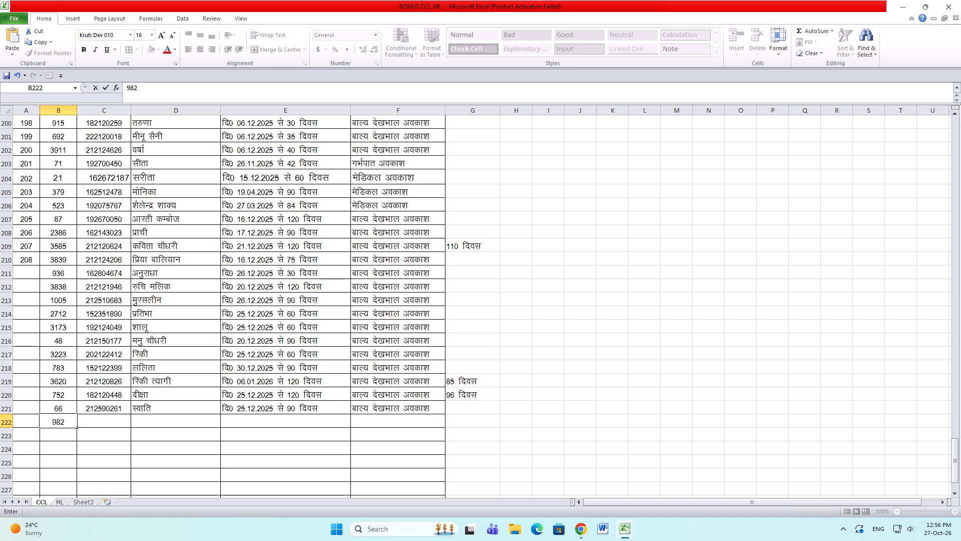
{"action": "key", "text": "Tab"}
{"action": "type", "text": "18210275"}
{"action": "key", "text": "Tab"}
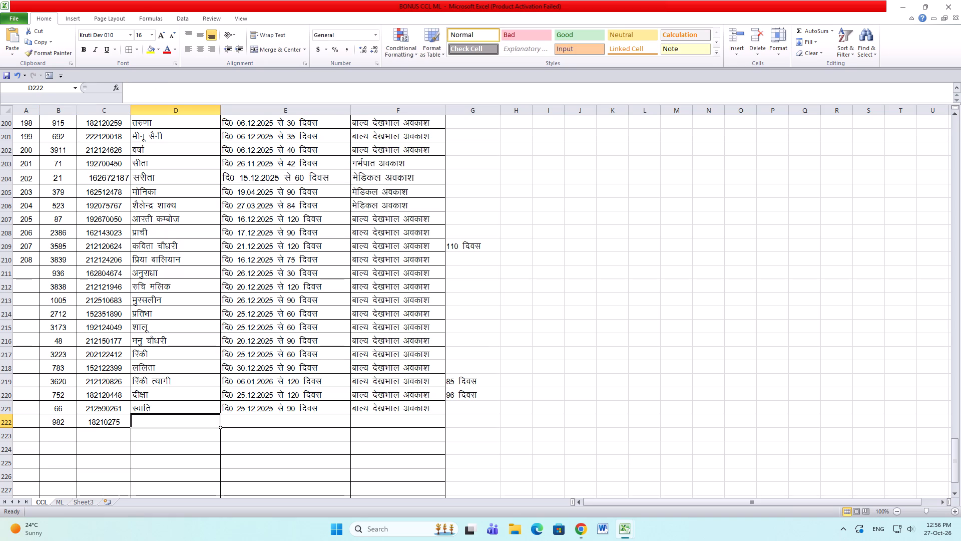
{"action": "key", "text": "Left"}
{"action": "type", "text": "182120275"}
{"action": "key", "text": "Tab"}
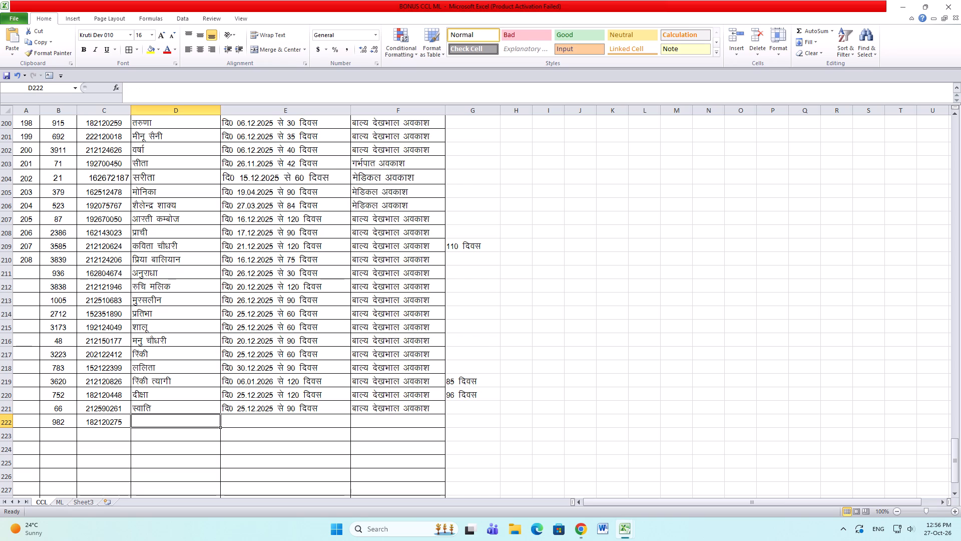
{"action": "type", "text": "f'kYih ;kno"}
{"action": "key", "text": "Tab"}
Enter the leave period "दि0 30.12.2025 से 50 दिवस" in E222 and the leave type बाल्य देखभाल अवकाश in F222.
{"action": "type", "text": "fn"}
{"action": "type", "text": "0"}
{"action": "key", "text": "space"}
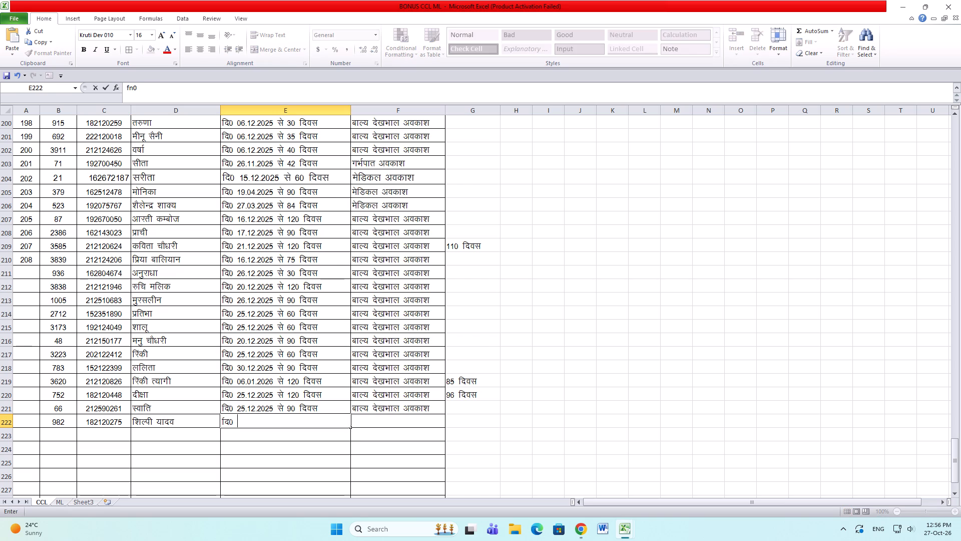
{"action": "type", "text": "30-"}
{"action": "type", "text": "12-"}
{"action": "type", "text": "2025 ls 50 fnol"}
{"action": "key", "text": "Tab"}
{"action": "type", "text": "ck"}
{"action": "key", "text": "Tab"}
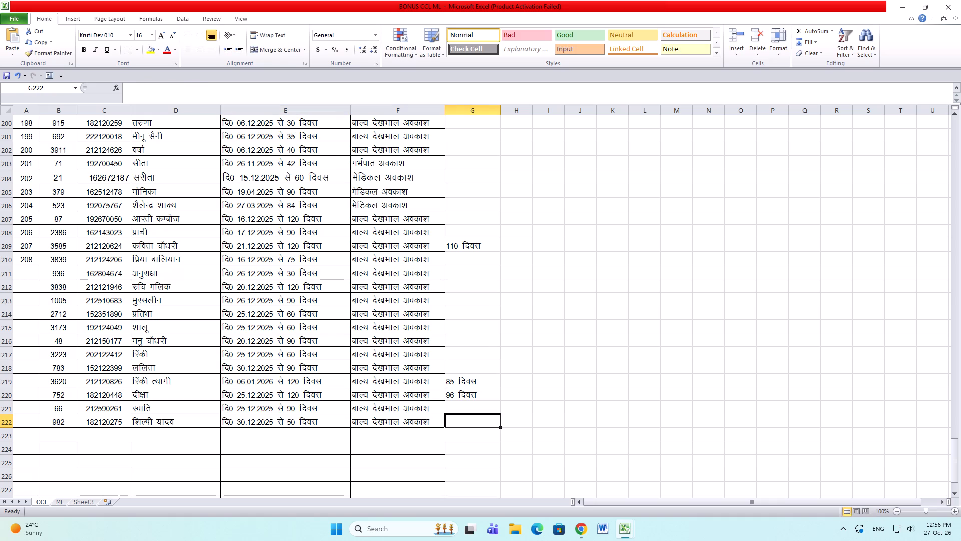
Fill B223 to D223 with the next employee's short number, nine-digit ID number and name.
{"action": "left_click", "coordinate": [61, 433]}
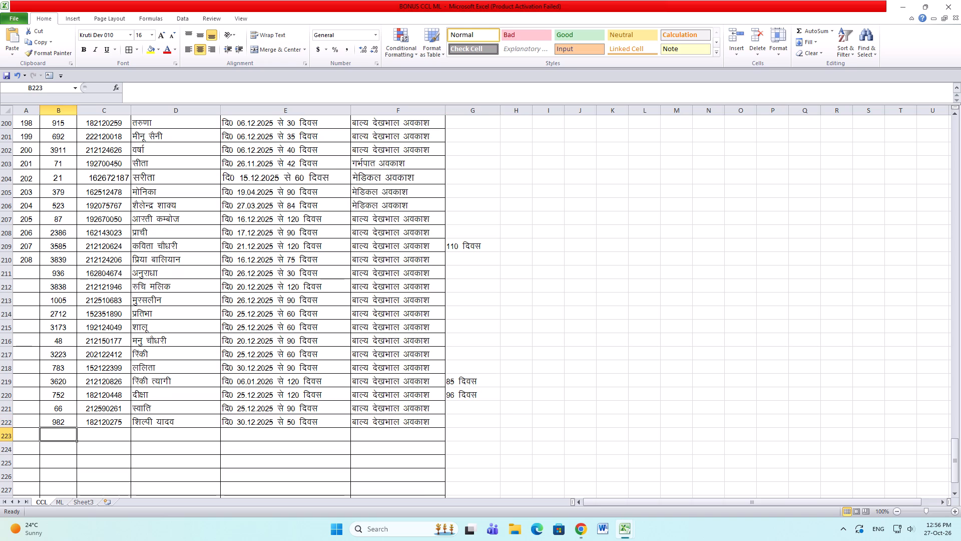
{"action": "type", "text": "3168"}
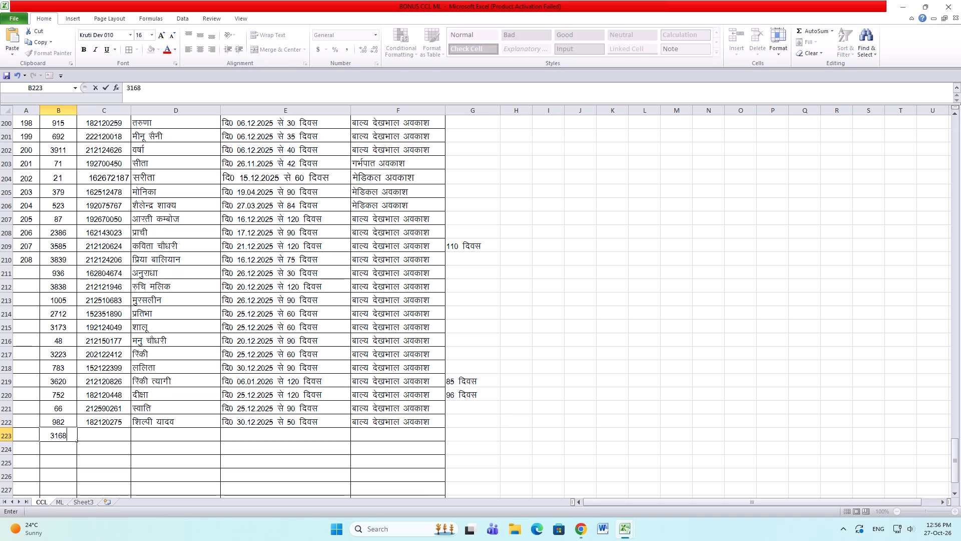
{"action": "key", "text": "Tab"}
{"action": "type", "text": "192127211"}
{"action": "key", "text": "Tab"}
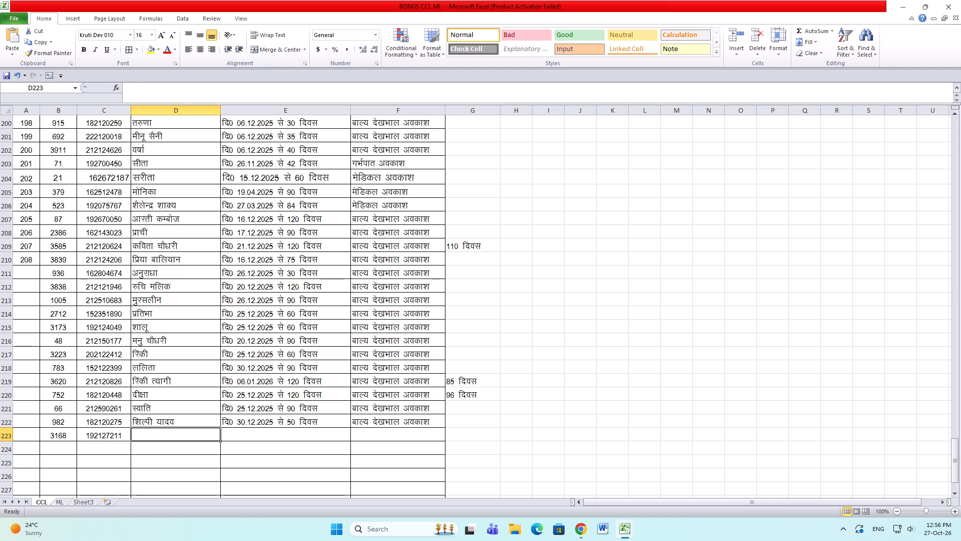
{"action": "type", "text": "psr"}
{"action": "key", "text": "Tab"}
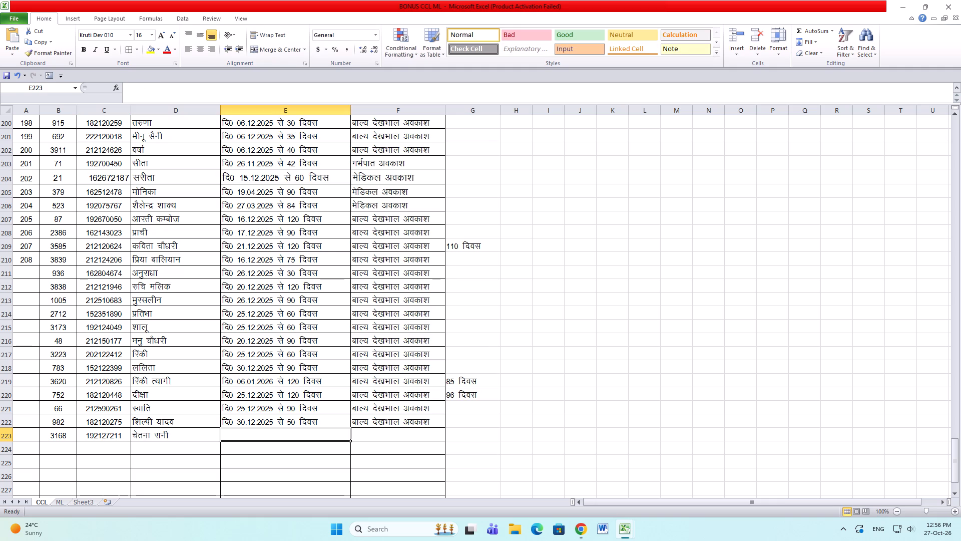
Enter the leave period "दि0 30.12.2025 से 60 दिवस" in E223 and the leave type बाल्य देखभाल अवकाश in F223.
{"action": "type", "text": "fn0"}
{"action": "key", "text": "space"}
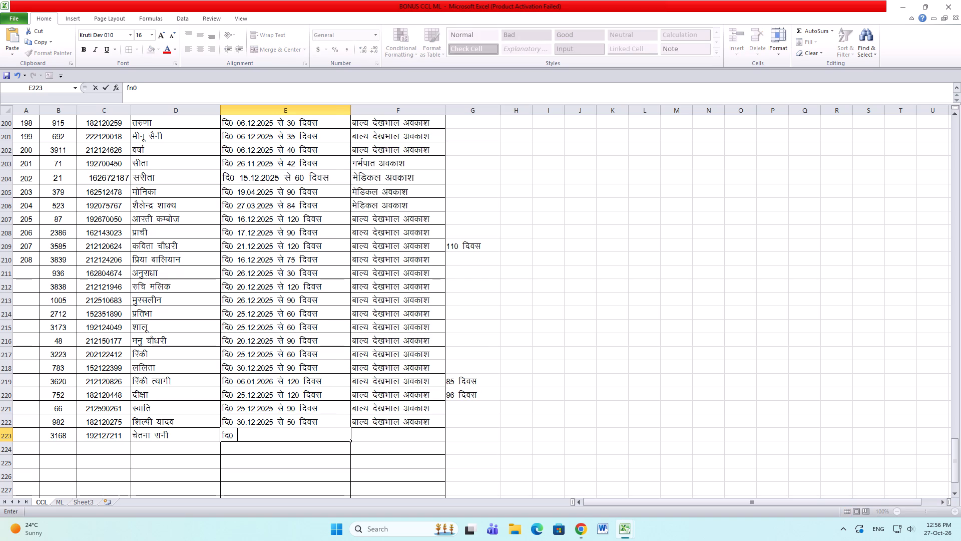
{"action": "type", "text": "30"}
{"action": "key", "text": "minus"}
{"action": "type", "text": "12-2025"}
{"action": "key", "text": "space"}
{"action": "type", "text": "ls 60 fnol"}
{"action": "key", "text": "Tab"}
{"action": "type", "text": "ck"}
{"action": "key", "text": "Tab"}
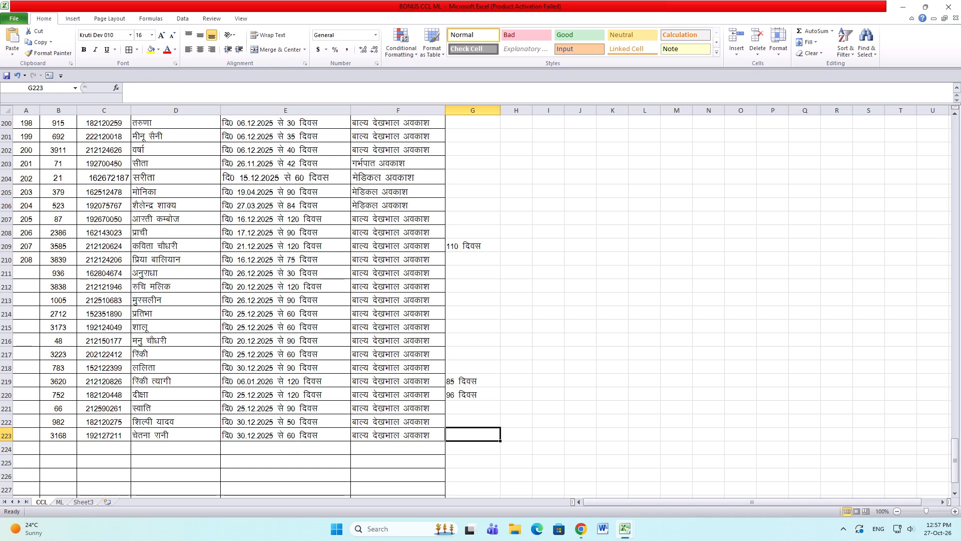
Fill B224 to D224 with the next employee's short number, nine-digit ID number and name.
{"action": "left_click", "coordinate": [48, 446]}
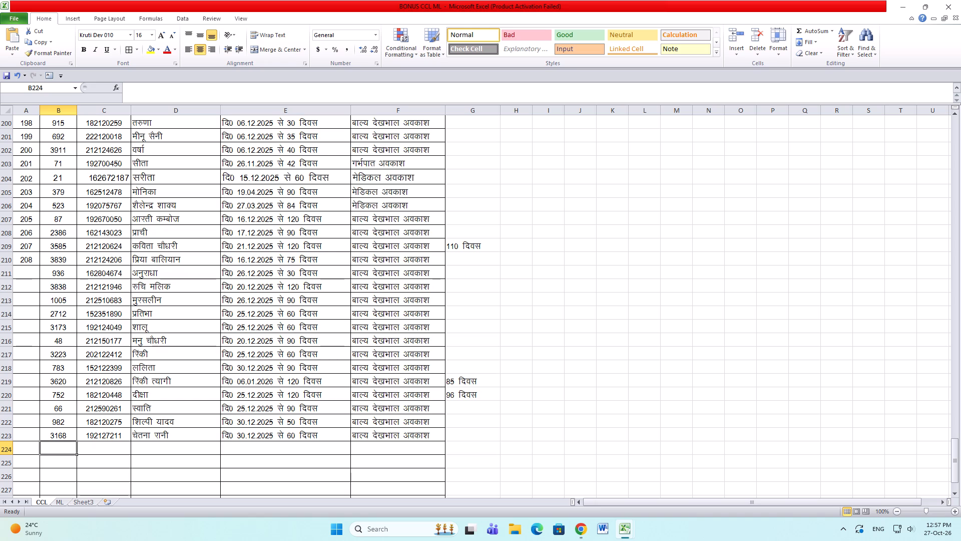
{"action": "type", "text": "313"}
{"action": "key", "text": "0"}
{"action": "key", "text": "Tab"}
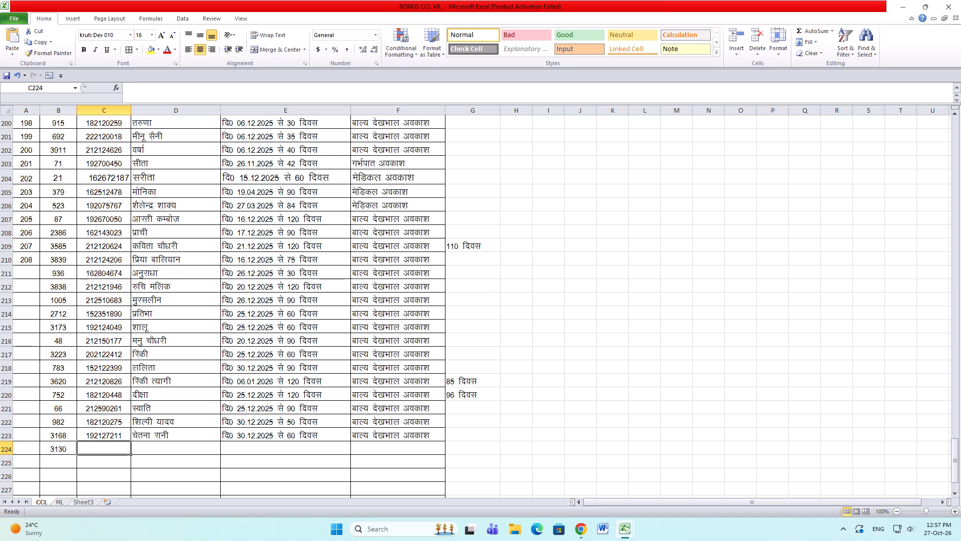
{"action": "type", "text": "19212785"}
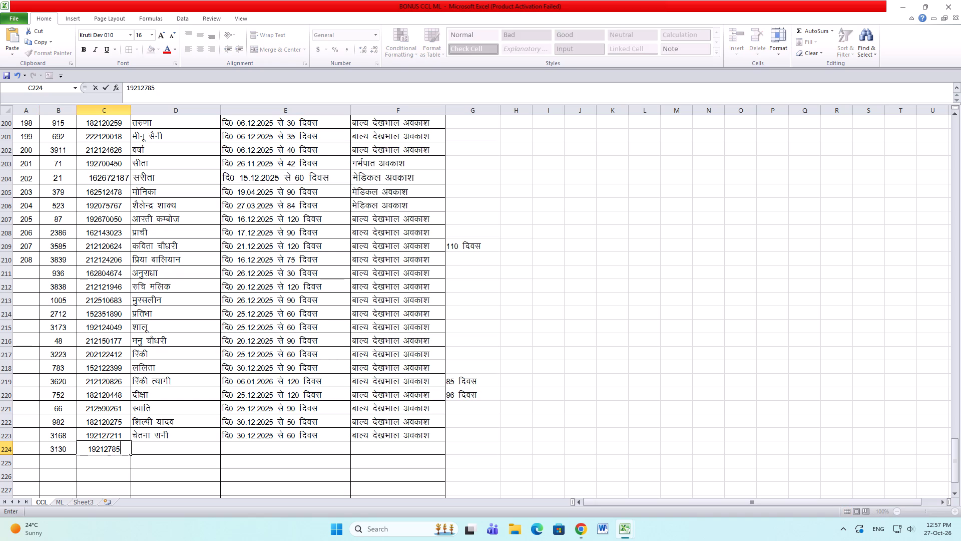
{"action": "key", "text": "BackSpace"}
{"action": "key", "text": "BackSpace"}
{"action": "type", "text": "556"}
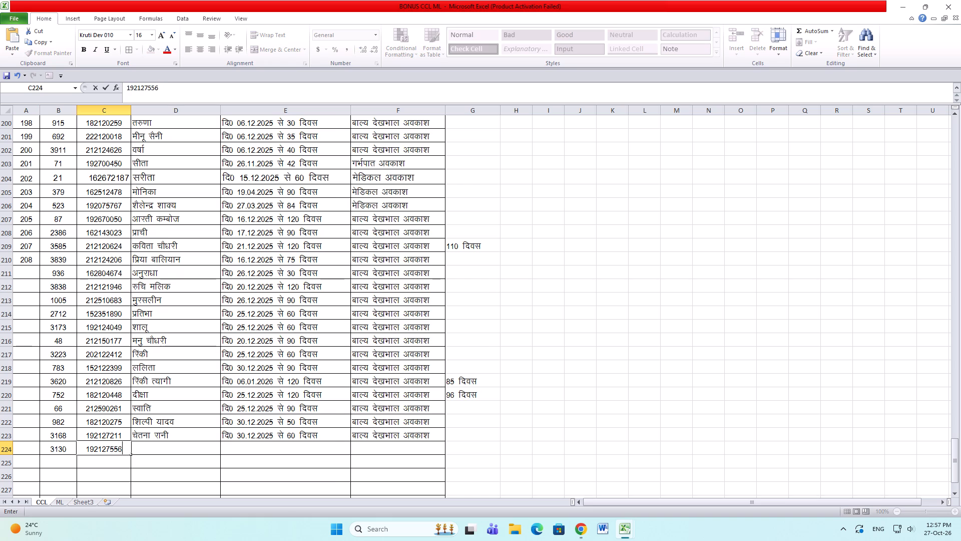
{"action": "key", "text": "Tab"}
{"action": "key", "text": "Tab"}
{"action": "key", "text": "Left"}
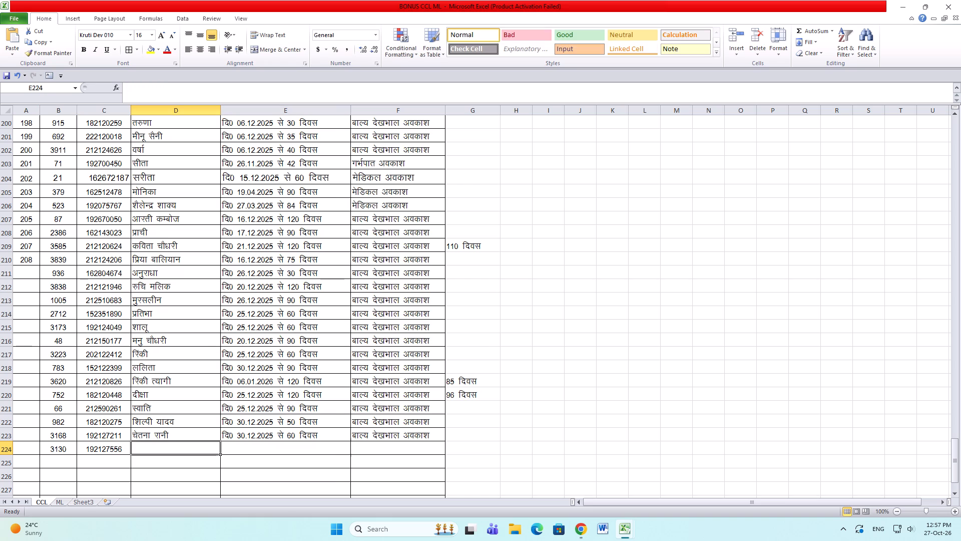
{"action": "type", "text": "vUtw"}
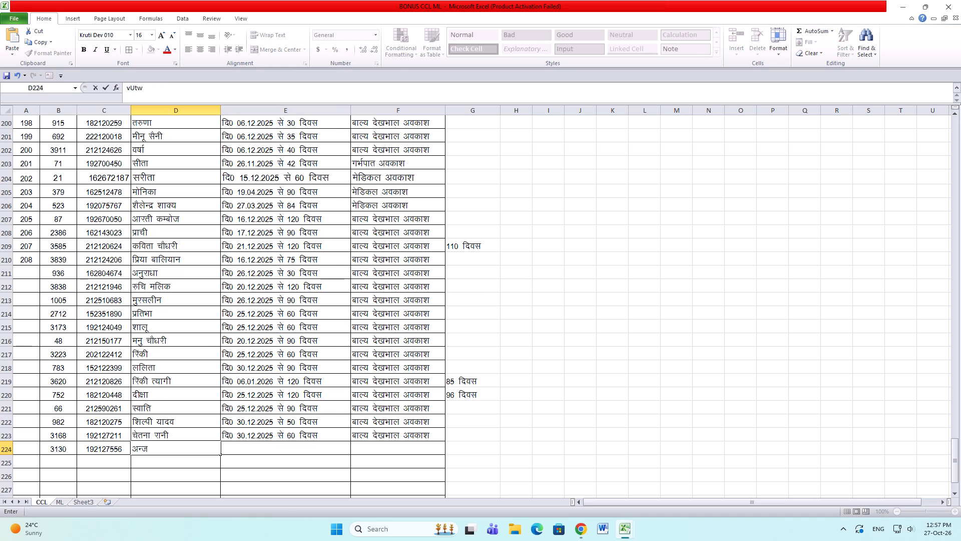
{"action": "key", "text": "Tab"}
Enter the leave period "दि0 02.01.2026 से 30 दिवस" in E224 and the leave type बाल्य देखभाल अवकाश in F224.
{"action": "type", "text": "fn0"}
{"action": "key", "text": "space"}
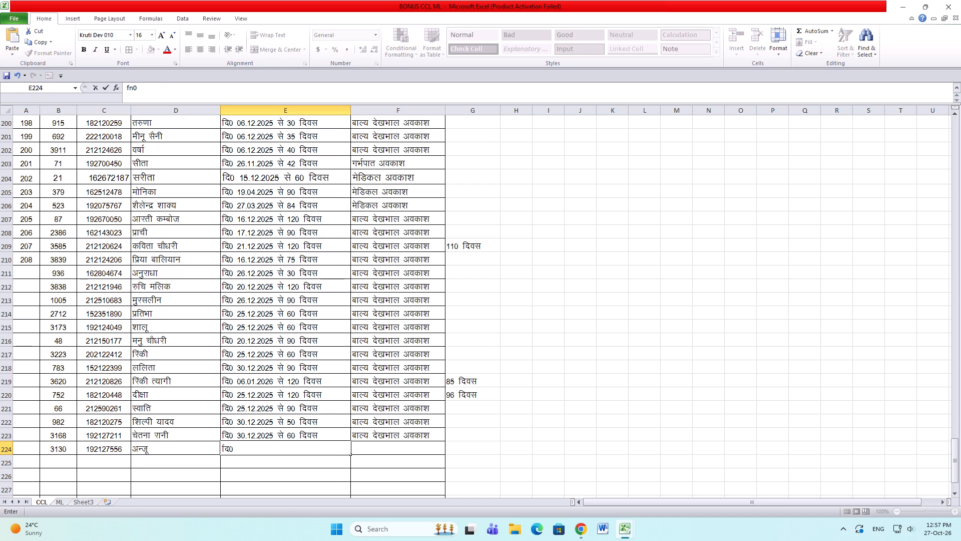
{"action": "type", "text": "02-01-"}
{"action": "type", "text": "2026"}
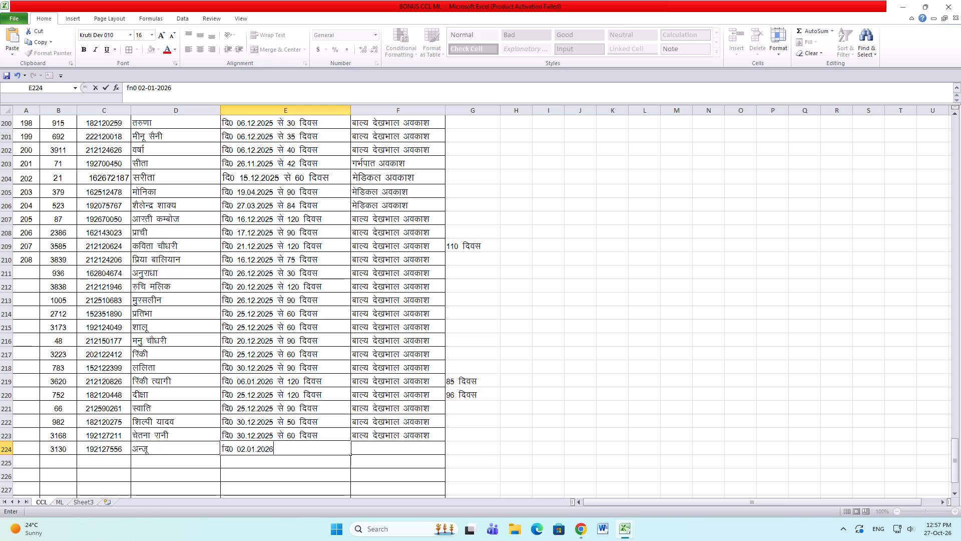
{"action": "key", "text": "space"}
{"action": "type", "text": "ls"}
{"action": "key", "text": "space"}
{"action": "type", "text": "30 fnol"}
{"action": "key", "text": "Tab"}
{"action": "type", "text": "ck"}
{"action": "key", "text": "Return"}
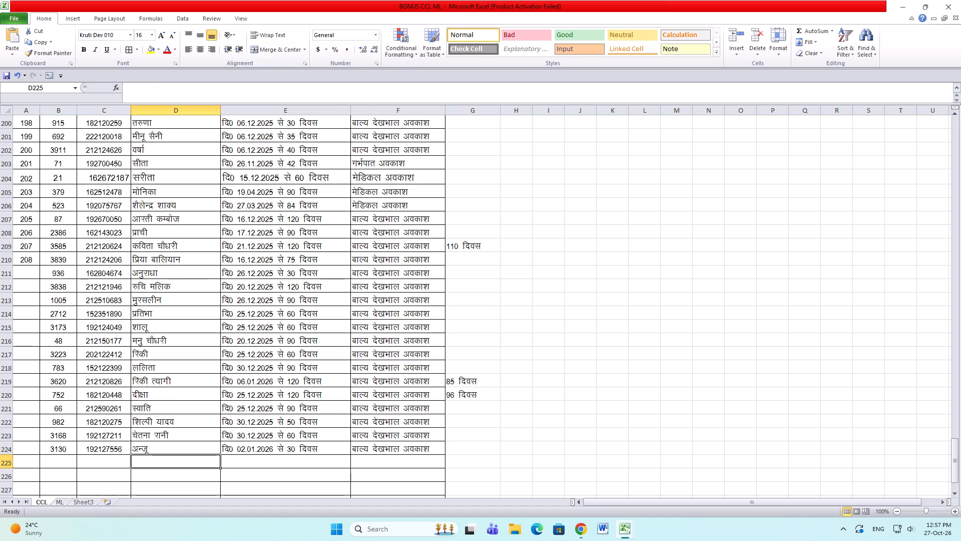
Fill B225 to D225 with the next employee's short number, nine-digit ID number and name.
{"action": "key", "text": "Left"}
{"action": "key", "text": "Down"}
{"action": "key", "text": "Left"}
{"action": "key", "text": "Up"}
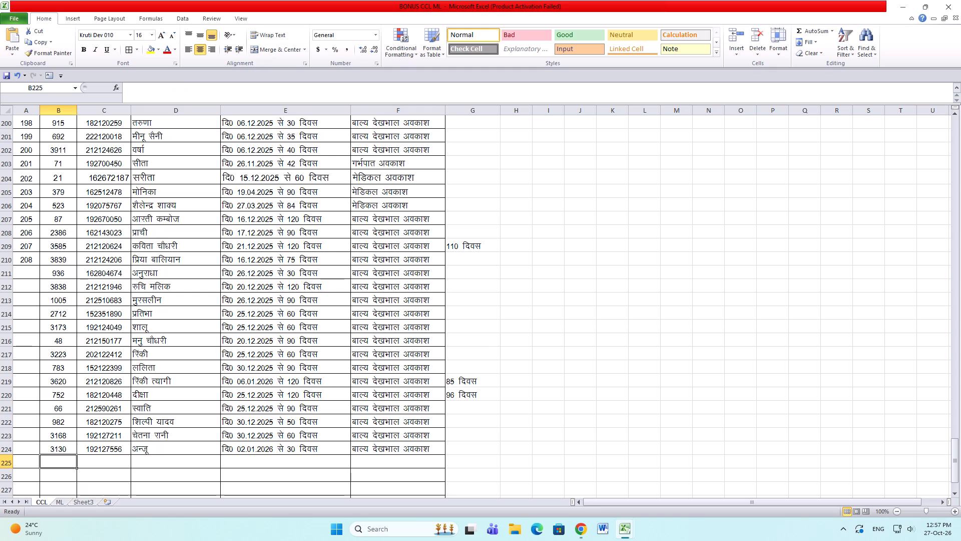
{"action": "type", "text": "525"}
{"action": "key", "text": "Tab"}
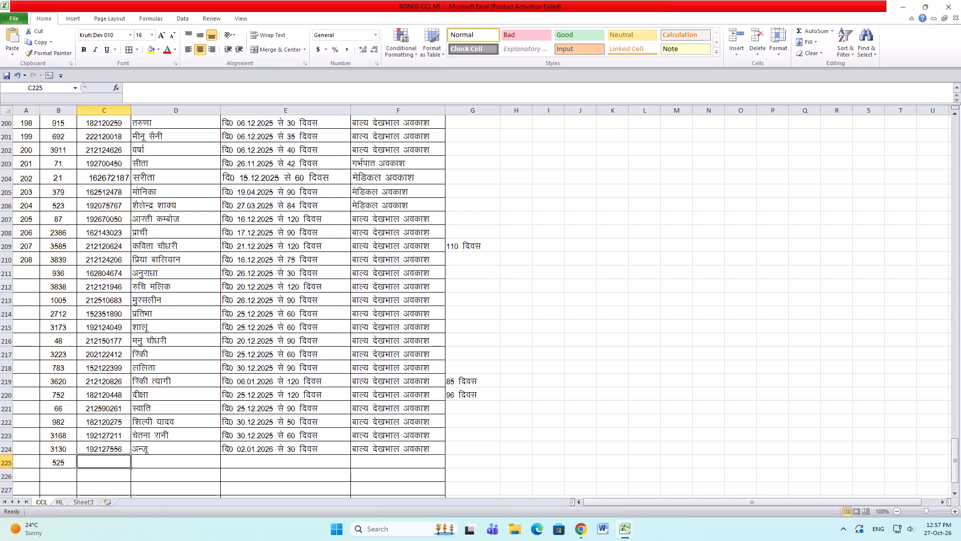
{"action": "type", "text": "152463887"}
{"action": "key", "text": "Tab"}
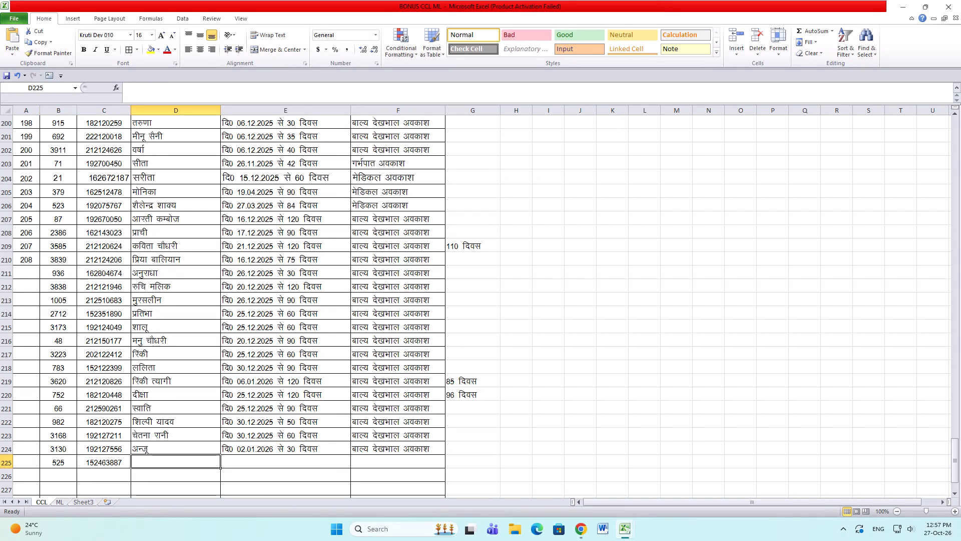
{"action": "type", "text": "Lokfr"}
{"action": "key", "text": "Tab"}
Enter the leave period "दि0 30.12.2025 से 120 दिवस" in E225 and the leave type बाल्य देखभाल अवकाश in F225.
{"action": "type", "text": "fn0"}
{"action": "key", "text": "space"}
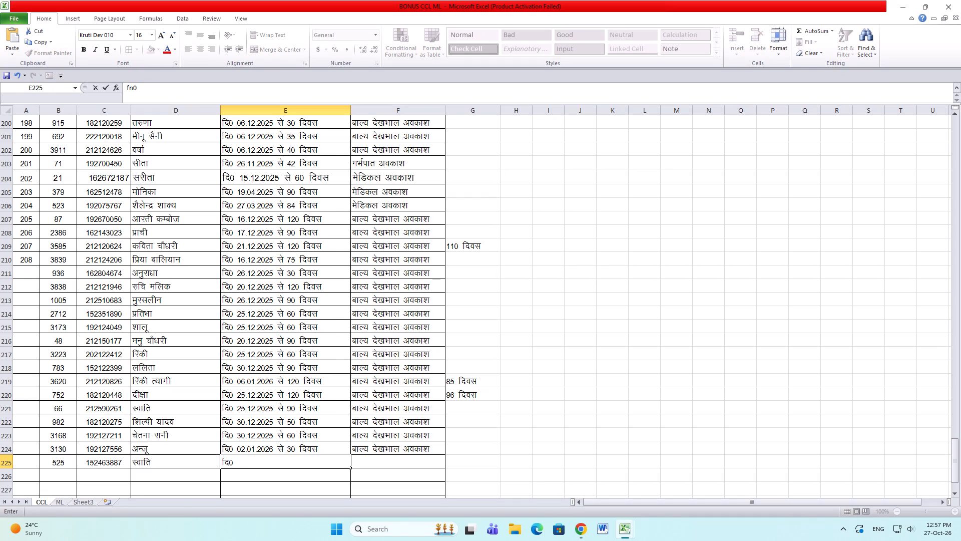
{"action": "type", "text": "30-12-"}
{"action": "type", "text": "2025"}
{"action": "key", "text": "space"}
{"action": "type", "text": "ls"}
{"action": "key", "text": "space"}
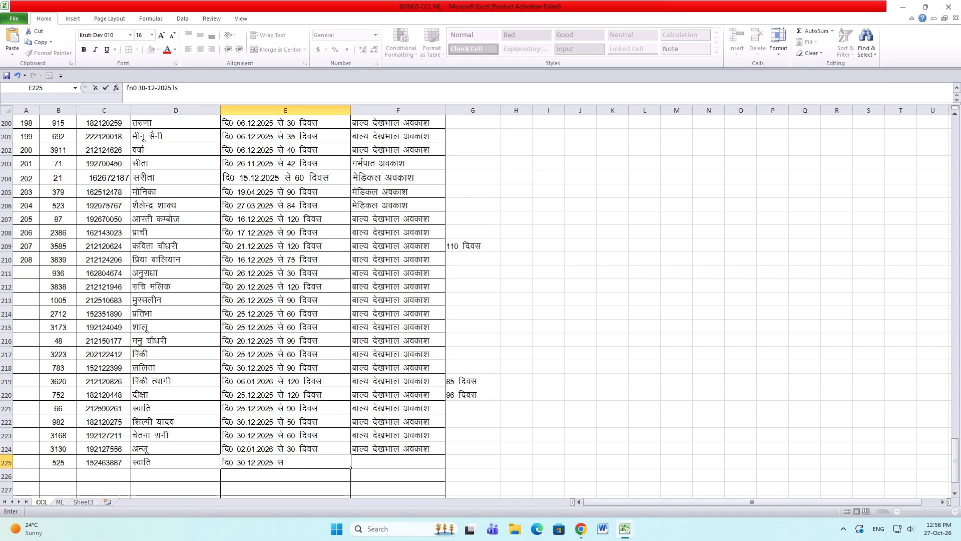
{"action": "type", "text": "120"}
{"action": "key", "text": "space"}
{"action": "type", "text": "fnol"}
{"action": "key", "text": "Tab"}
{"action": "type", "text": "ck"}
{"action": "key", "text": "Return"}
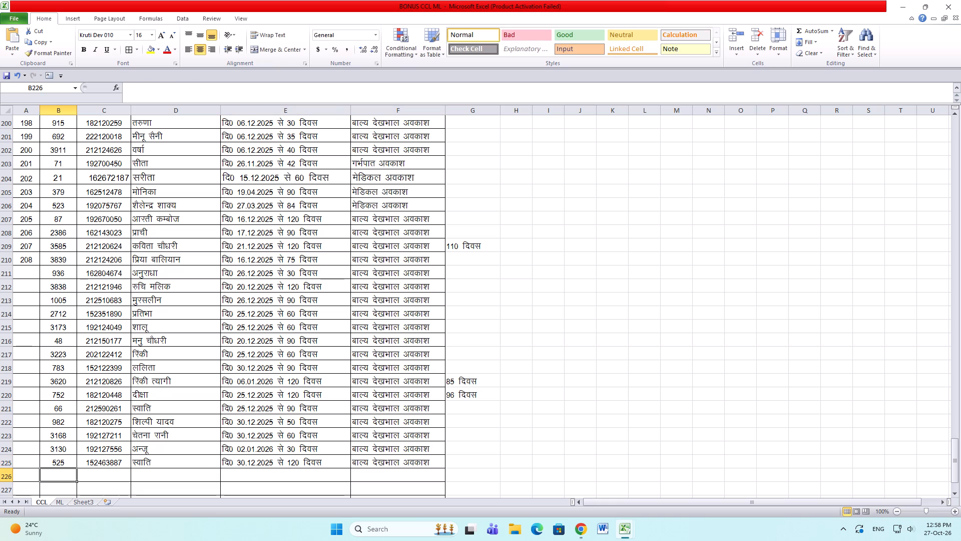
Fill B226 to D226 with the next employee's short number, nine-digit ID number and name.
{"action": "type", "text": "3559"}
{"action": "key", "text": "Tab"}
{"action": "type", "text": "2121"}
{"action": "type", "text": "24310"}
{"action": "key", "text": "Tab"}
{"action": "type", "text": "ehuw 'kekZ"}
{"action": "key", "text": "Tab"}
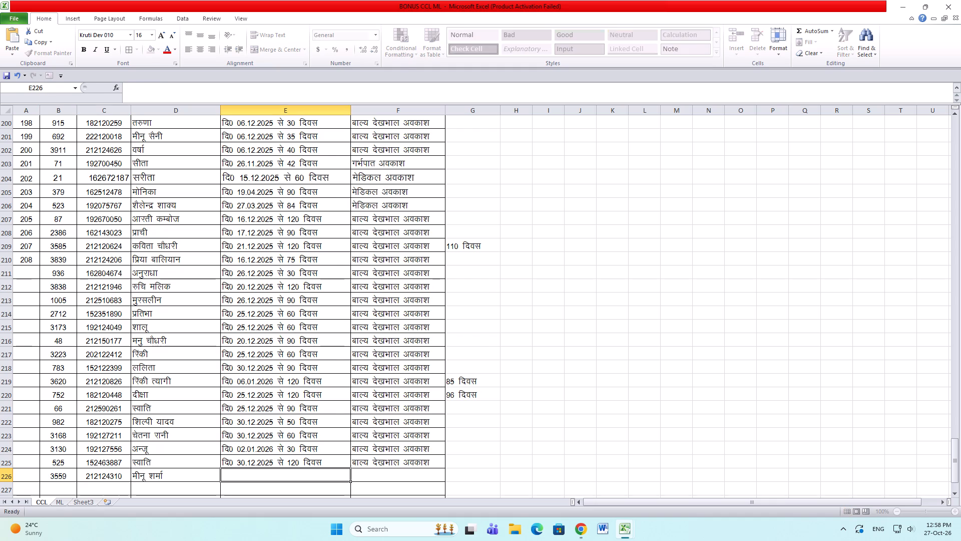
Enter the leave period "दि0 30.12.2025 से 45 दिवस" in E226 and the leave type बाल्य देखभाल अवकाश in F226.
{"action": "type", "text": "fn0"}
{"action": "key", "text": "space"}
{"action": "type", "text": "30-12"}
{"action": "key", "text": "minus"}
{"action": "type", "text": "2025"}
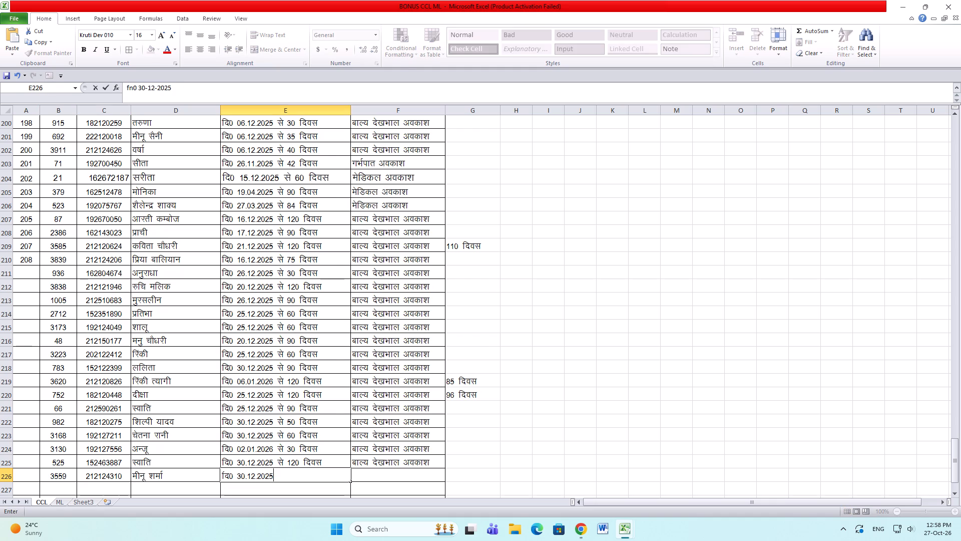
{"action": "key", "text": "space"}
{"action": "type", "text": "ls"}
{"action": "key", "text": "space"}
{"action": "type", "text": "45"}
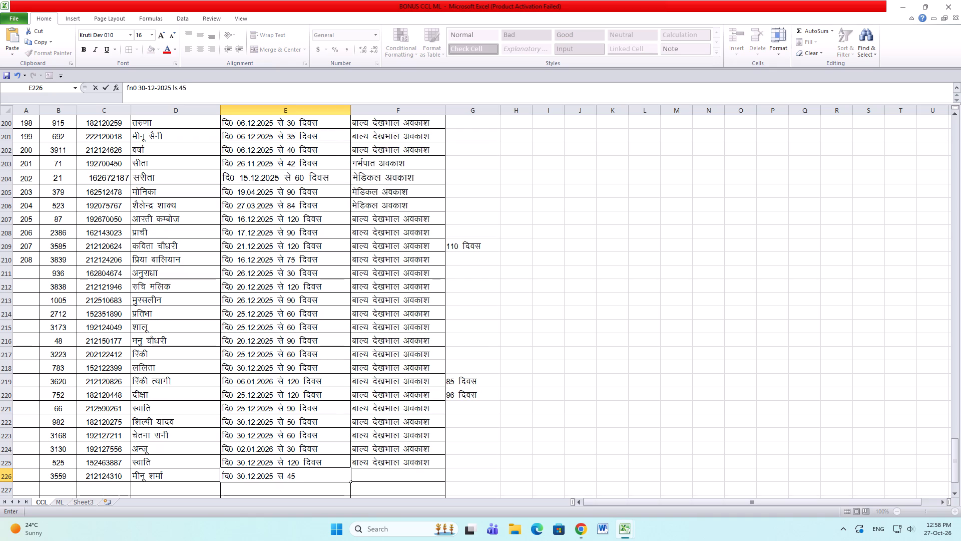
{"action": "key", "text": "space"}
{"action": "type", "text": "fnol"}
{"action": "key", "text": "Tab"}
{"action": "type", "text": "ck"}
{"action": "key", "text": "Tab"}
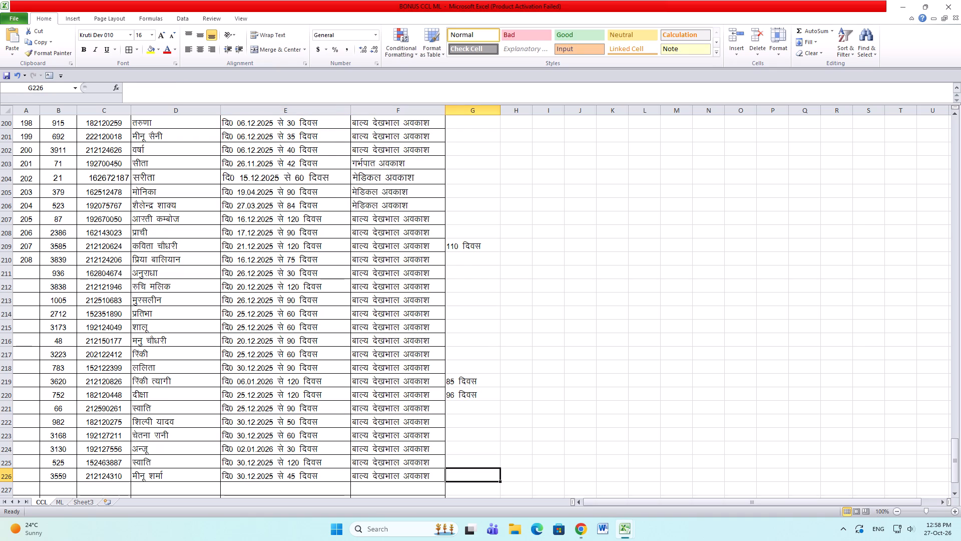
Switch to the DOB workbook and set the FROM date in A3 to 30-12-2025 to calculate the period.
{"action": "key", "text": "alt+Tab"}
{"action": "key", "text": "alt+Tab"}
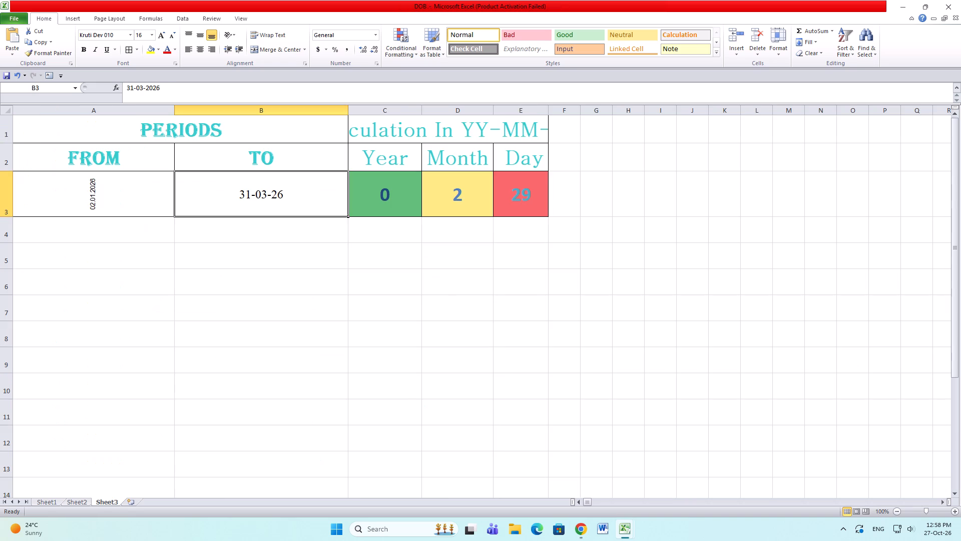
{"action": "left_click", "coordinate": [103, 195]}
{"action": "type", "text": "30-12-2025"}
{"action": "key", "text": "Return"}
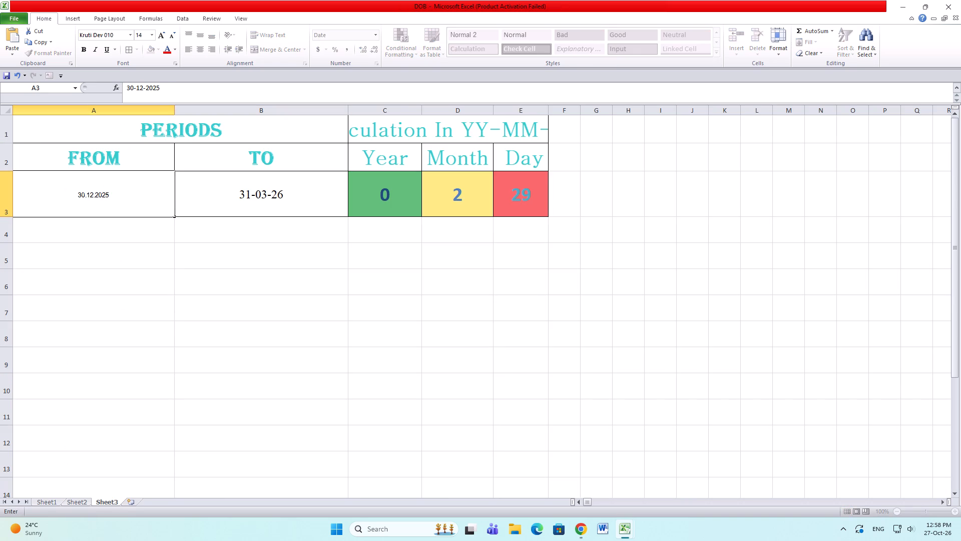
Switch back to the BONUS CCL ML workbook and enter "91 दिवस" in G225 beside the 120-day leave entry.
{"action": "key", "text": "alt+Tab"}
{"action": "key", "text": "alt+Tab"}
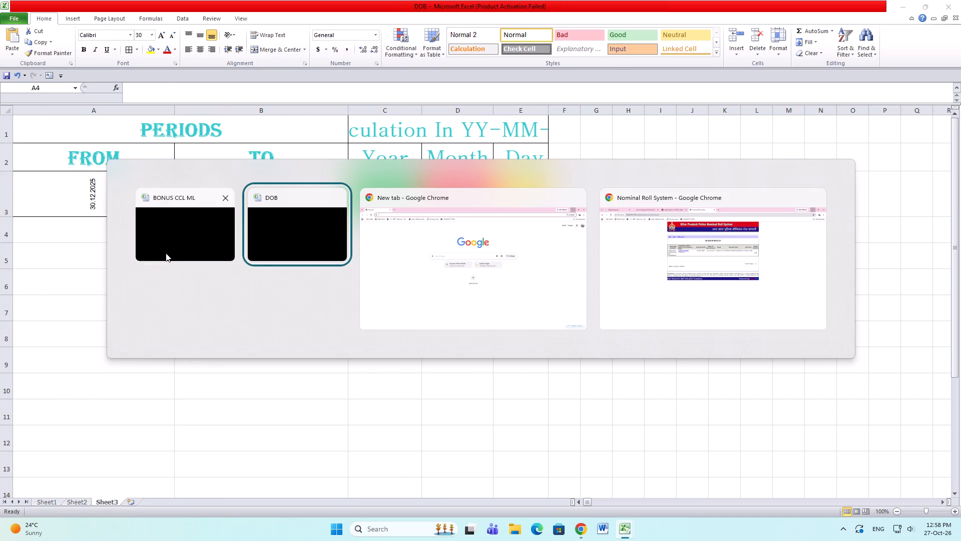
{"action": "left_click", "coordinate": [165, 227], "text": "alt"}
{"action": "left_click", "coordinate": [462, 476]}
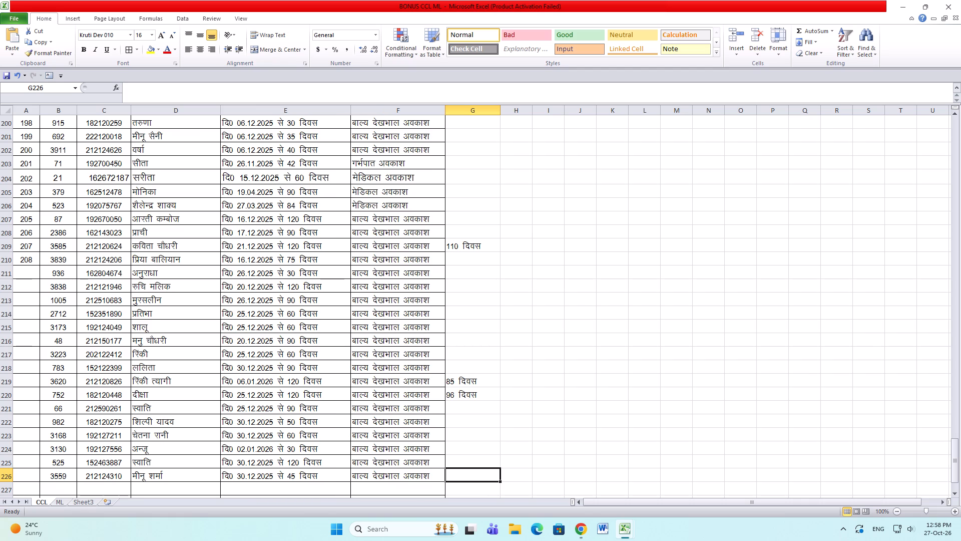
{"action": "left_click", "coordinate": [455, 459]}
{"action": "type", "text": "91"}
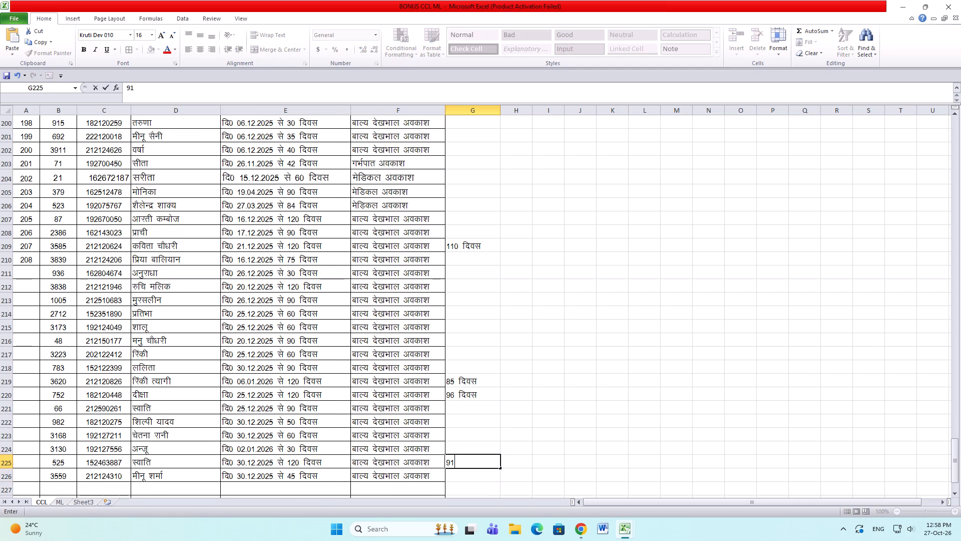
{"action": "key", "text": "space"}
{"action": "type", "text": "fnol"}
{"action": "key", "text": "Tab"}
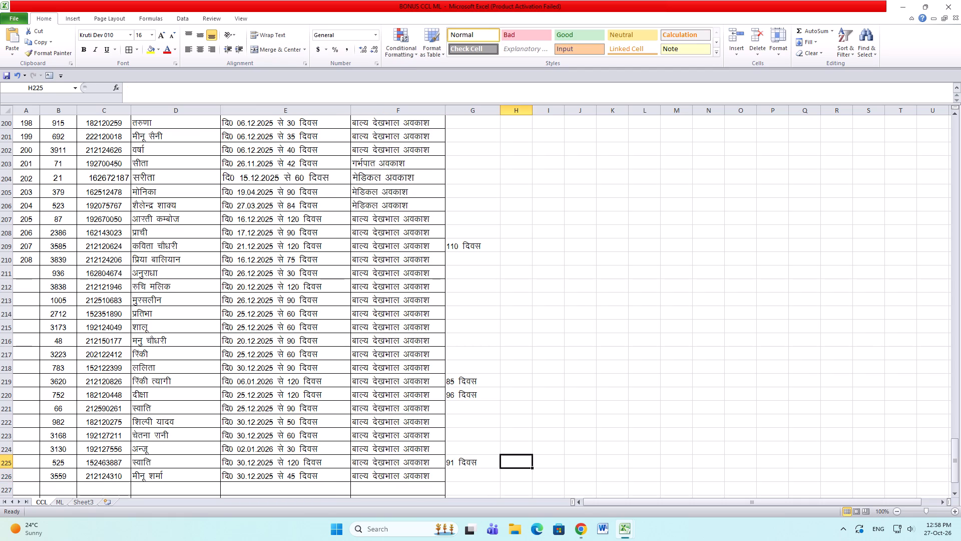
Save the BONUS CCL ML workbook.
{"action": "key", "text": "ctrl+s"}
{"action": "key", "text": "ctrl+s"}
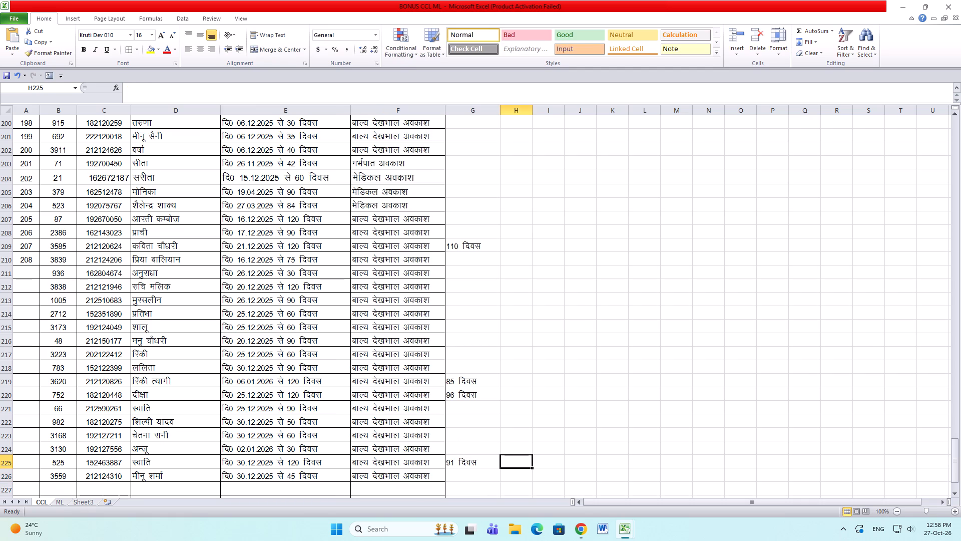
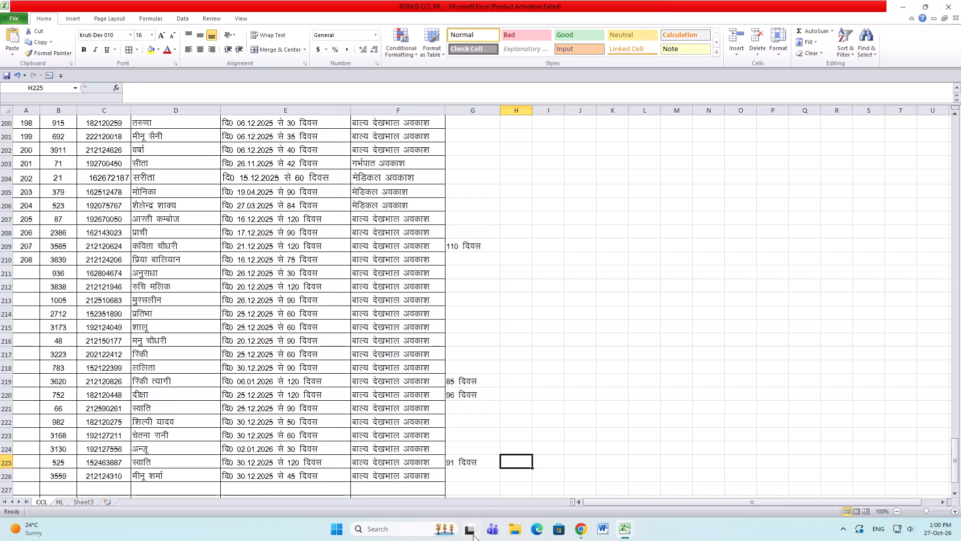
Save the workbook and enter the next employee's badge number, PNO number and name in B227 to D227 of the CCL sheet.
{"action": "left_click", "coordinate": [453, 479]}
{"action": "scroll", "coordinate": [390, 466], "scroll_direction": "down", "scroll_amount": 2}
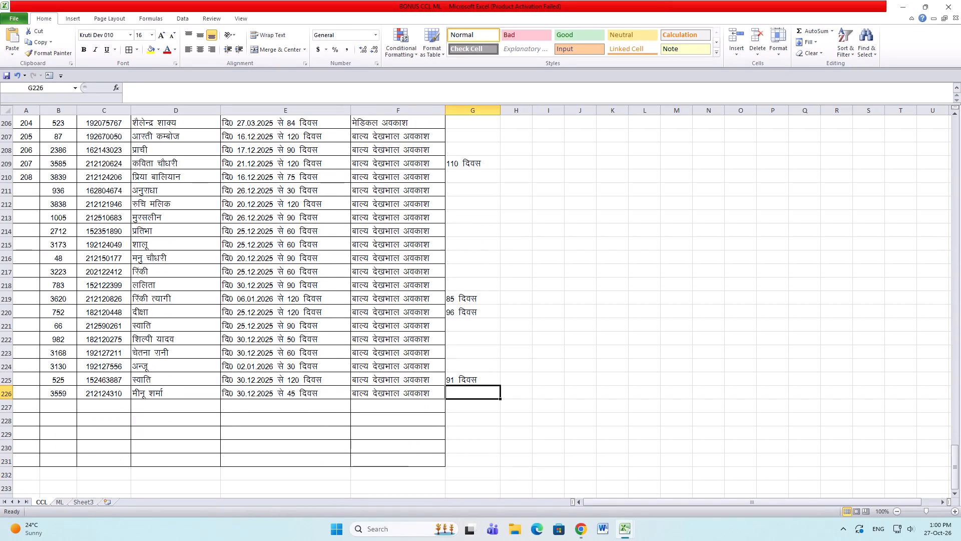
{"action": "left_click", "coordinate": [63, 403]}
{"action": "key", "text": "ctrl+s"}
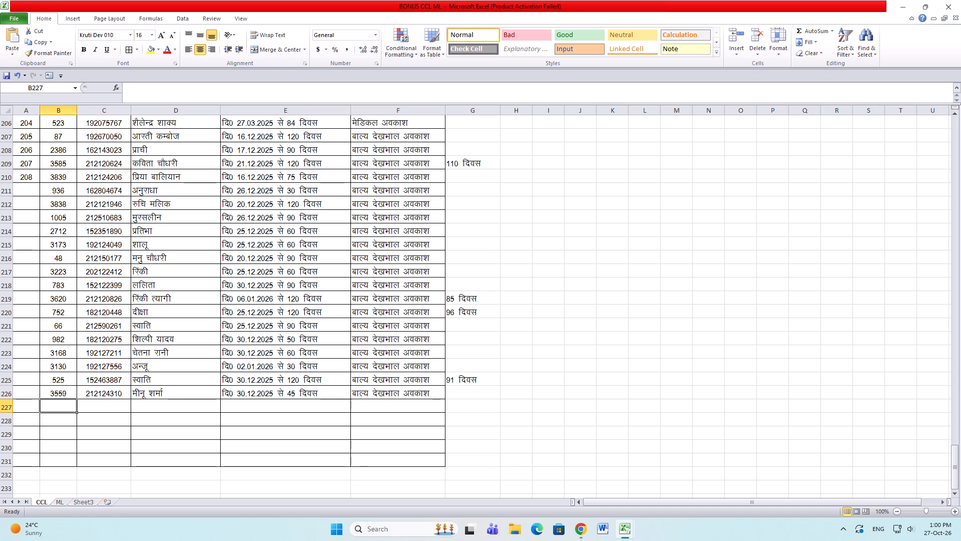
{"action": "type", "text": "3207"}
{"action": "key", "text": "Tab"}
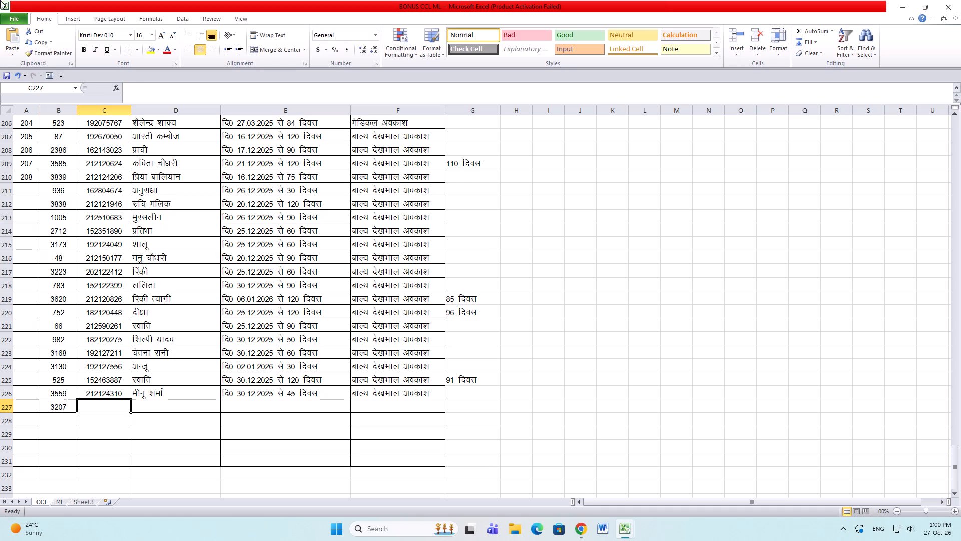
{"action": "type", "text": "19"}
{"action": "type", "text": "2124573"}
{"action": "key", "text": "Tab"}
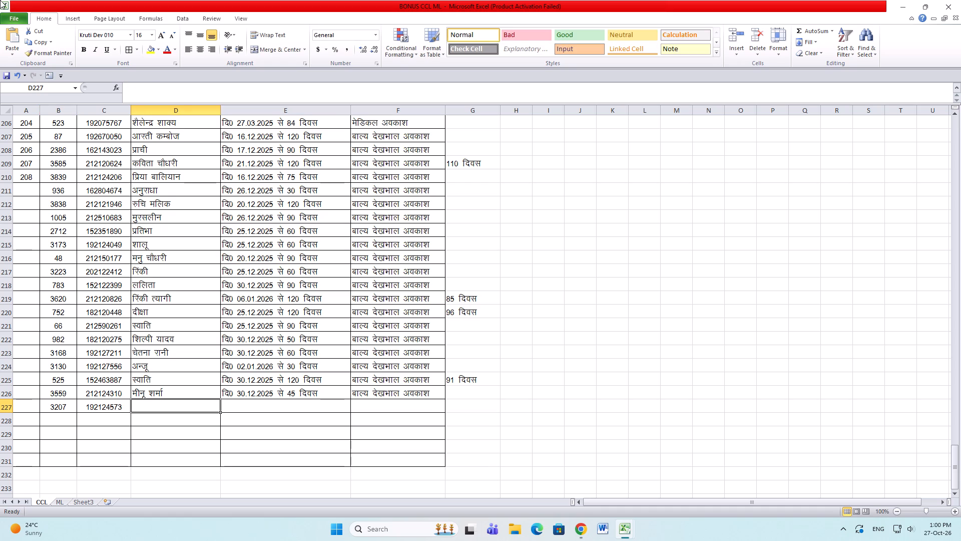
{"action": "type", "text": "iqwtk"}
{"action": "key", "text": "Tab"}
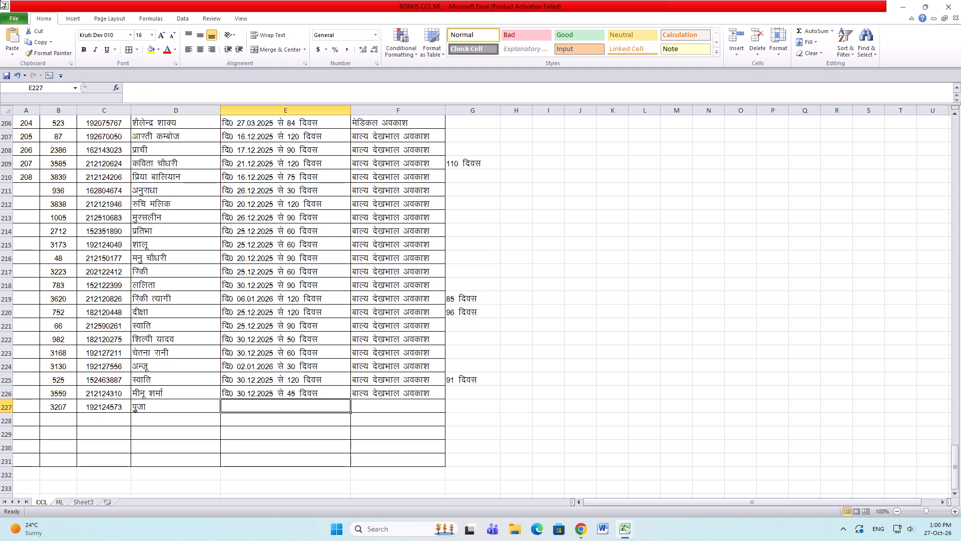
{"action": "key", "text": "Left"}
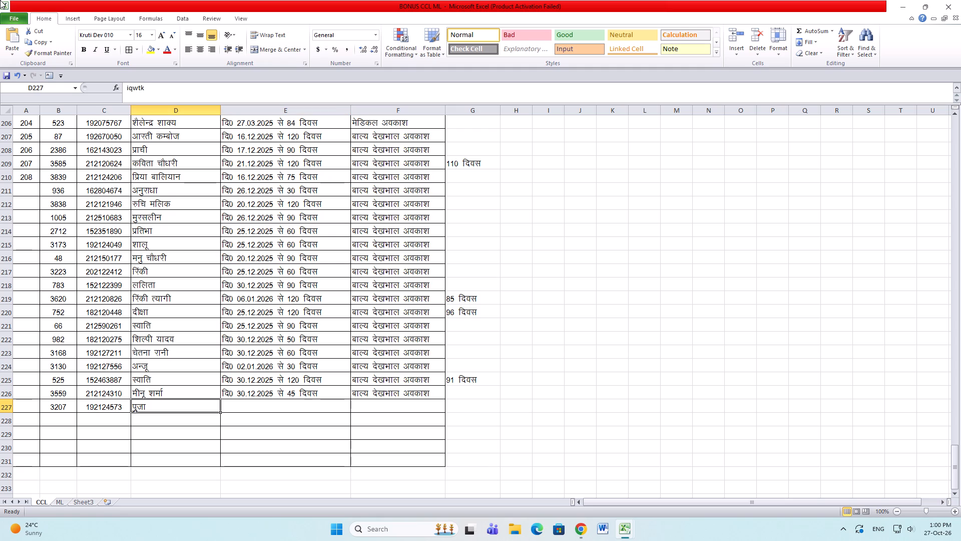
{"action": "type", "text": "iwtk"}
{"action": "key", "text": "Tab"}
Enter the leave period "दि0 30.12.2025 से 120 दिवस" in E227 and the leave type बाल्य देखभाल अवकाश in F227.
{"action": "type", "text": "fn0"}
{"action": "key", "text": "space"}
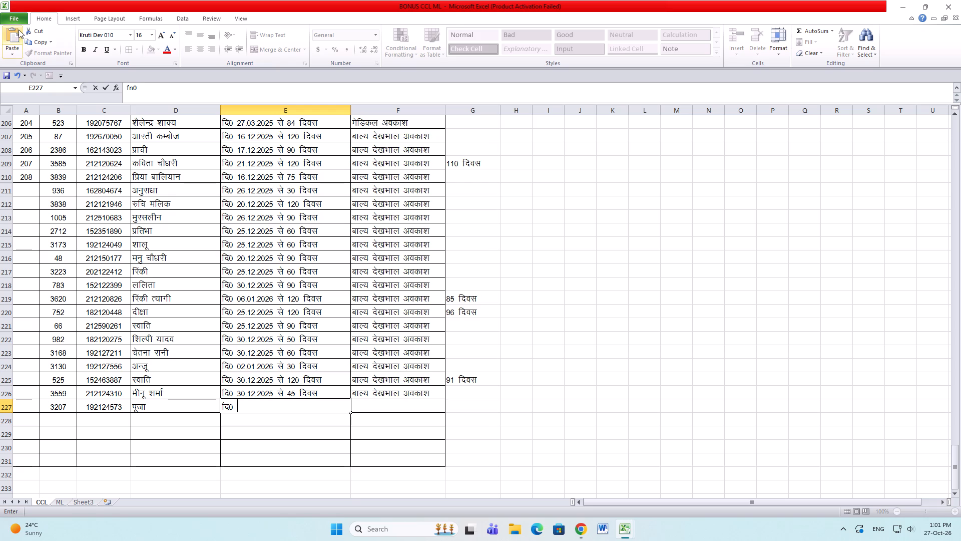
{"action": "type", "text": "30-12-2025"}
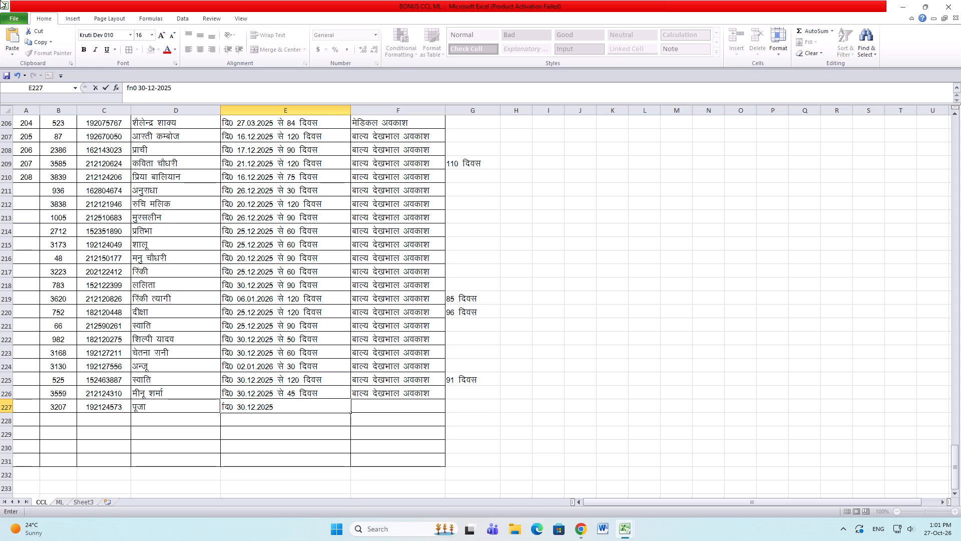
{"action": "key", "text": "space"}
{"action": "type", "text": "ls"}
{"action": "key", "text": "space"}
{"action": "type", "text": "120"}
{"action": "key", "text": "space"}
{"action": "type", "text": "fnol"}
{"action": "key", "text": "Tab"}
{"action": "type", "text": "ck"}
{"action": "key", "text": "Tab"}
Switch to the DOB workbook to check the calculated period from 30.12.2025 to 31-03-26.
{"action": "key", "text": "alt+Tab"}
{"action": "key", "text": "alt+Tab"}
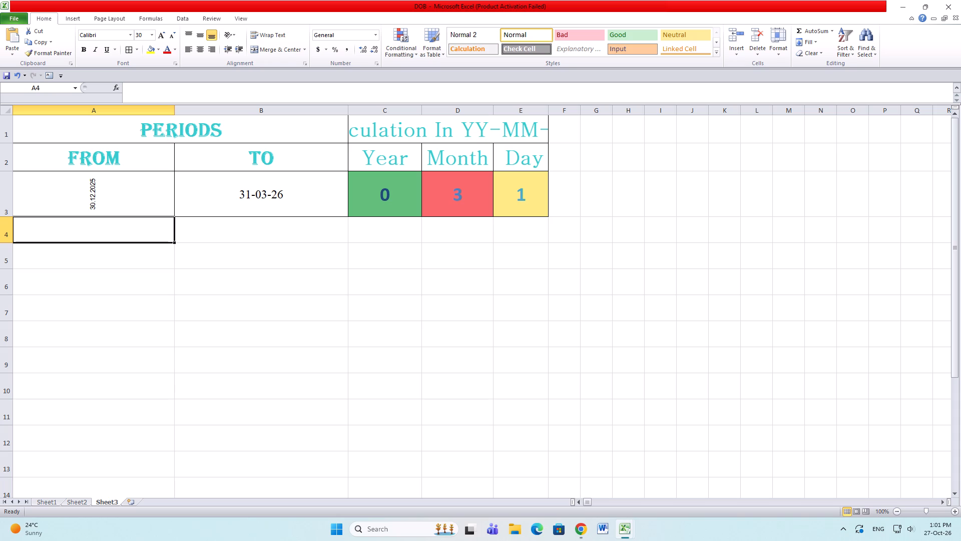
Switch back to the BONUS CCL ML workbook and enter "91 दिवस" in G227 beside the new 120-day leave entry.
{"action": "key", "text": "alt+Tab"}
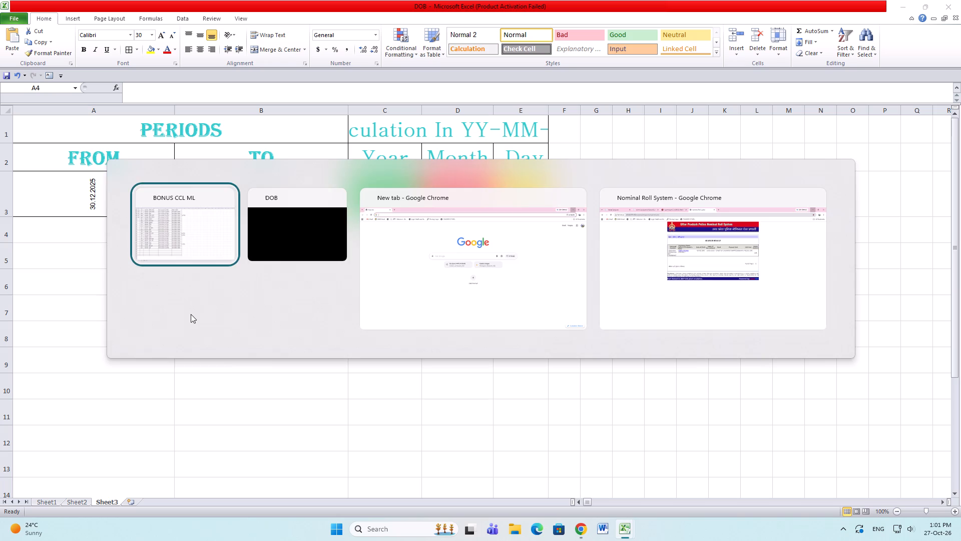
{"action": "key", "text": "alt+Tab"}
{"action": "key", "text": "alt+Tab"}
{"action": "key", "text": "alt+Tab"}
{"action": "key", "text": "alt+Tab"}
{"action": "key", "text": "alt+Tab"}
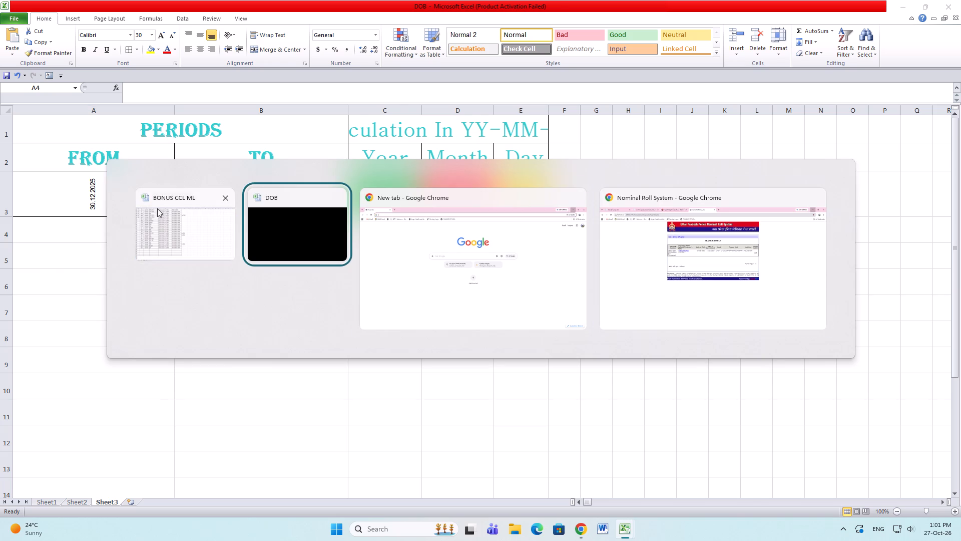
{"action": "left_click", "coordinate": [157, 204], "text": "alt"}
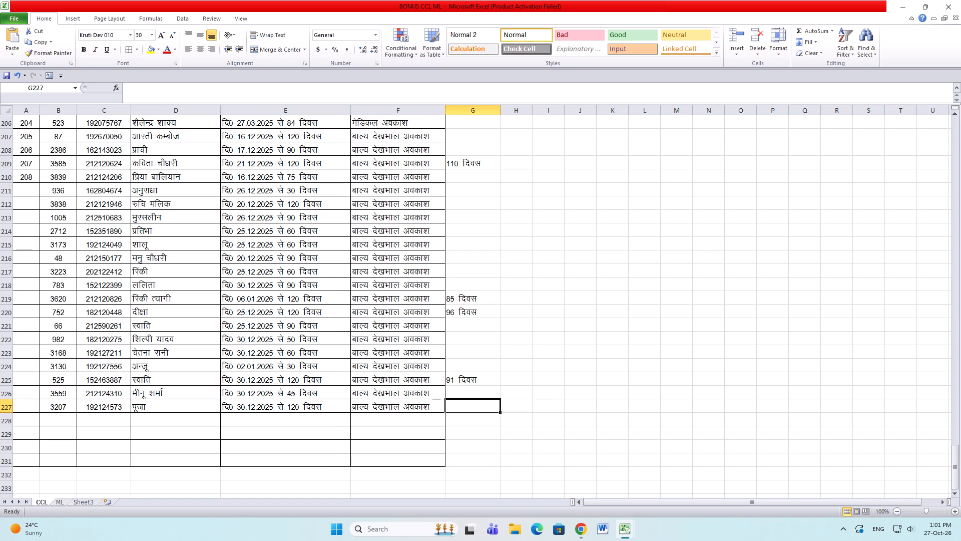
{"action": "left_click", "coordinate": [465, 404]}
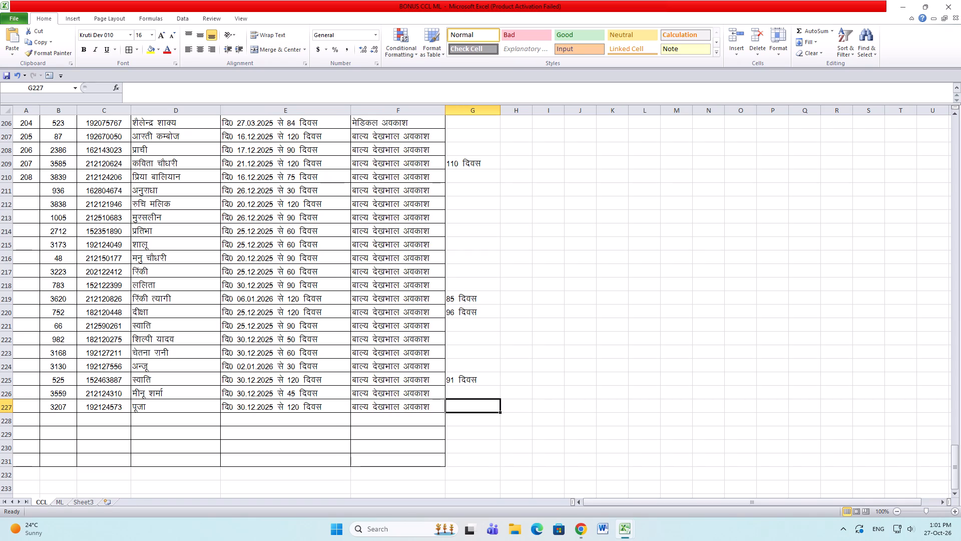
{"action": "left_click", "coordinate": [465, 404]}
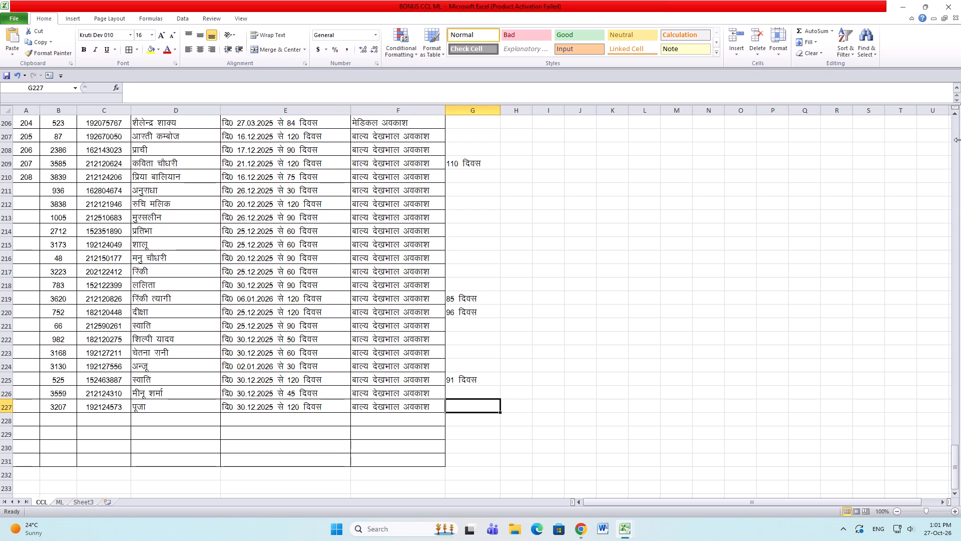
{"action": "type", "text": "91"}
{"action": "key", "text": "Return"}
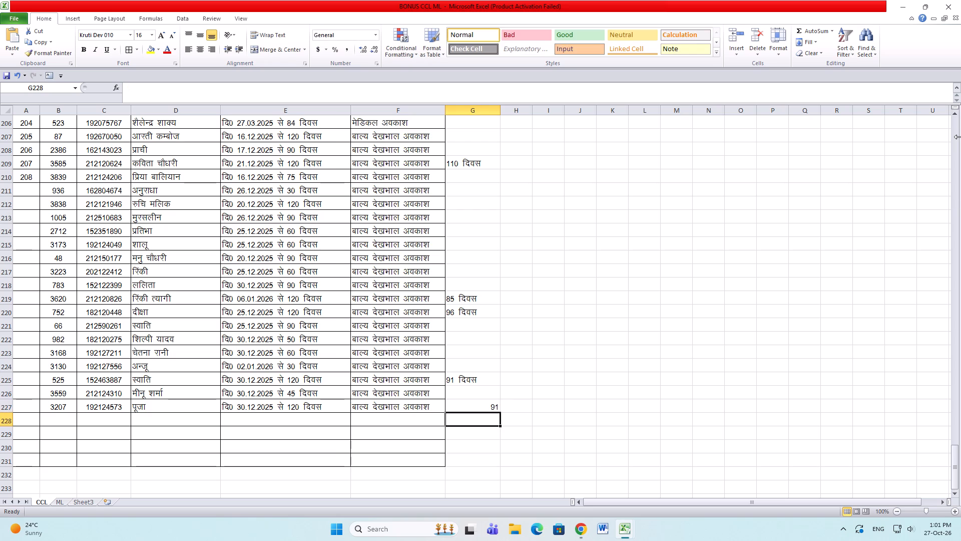
{"action": "left_click", "coordinate": [456, 409]}
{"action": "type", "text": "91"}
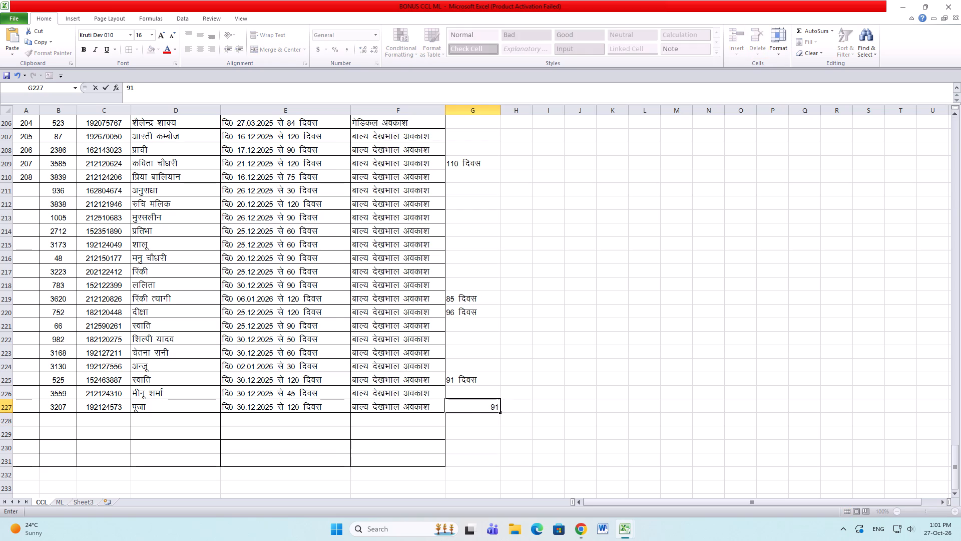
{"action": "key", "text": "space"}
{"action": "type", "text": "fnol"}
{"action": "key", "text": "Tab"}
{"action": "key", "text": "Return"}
Save the BONUS CCL ML workbook and return to the last entries of the CCL sheet.
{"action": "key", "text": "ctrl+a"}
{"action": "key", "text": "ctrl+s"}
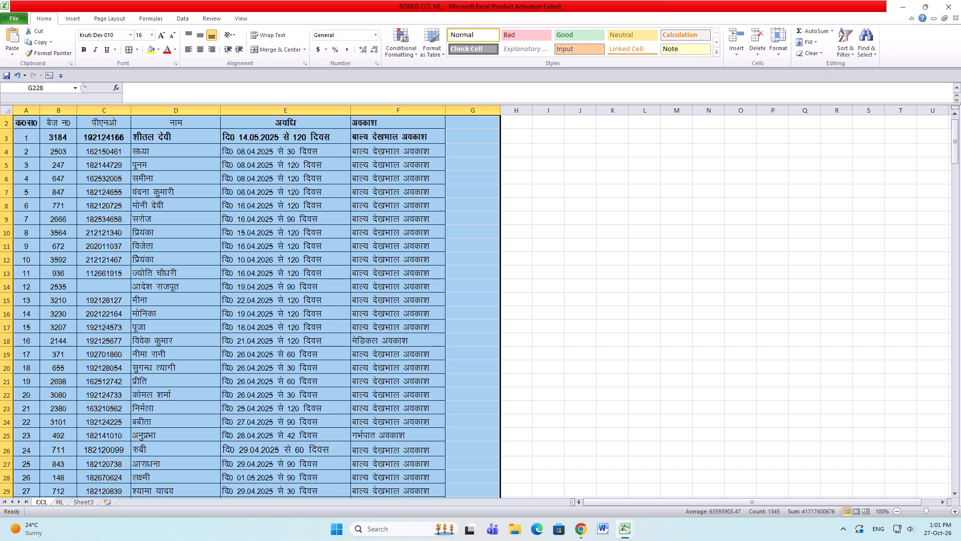
{"action": "left_click", "coordinate": [527, 268]}
{"action": "scroll", "coordinate": [528, 264], "scroll_direction": "down", "scroll_amount": 8}
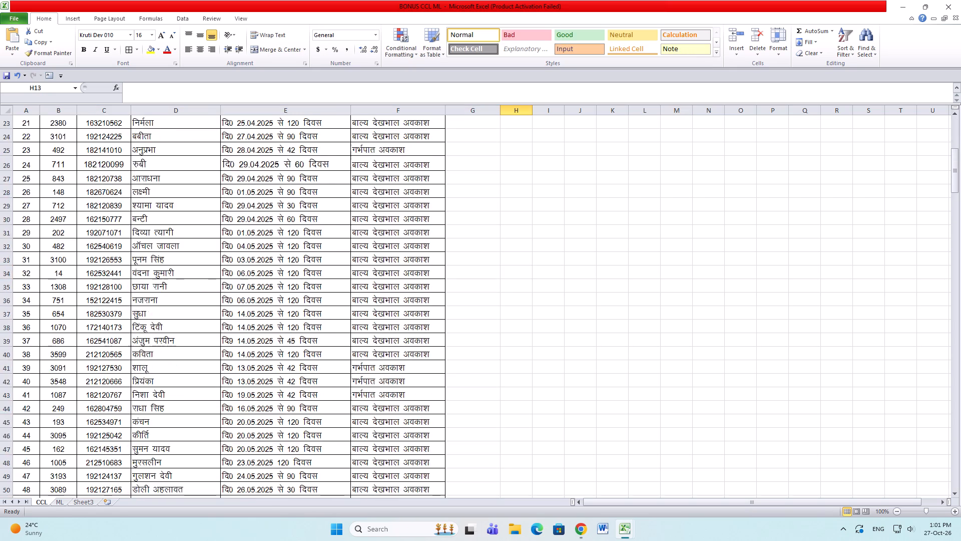
{"action": "scroll", "coordinate": [518, 263], "scroll_direction": "down", "scroll_amount": 6}
{"action": "scroll", "coordinate": [498, 266], "scroll_direction": "down", "scroll_amount": 20}
{"action": "scroll", "coordinate": [498, 266], "scroll_direction": "down", "scroll_amount": 10}
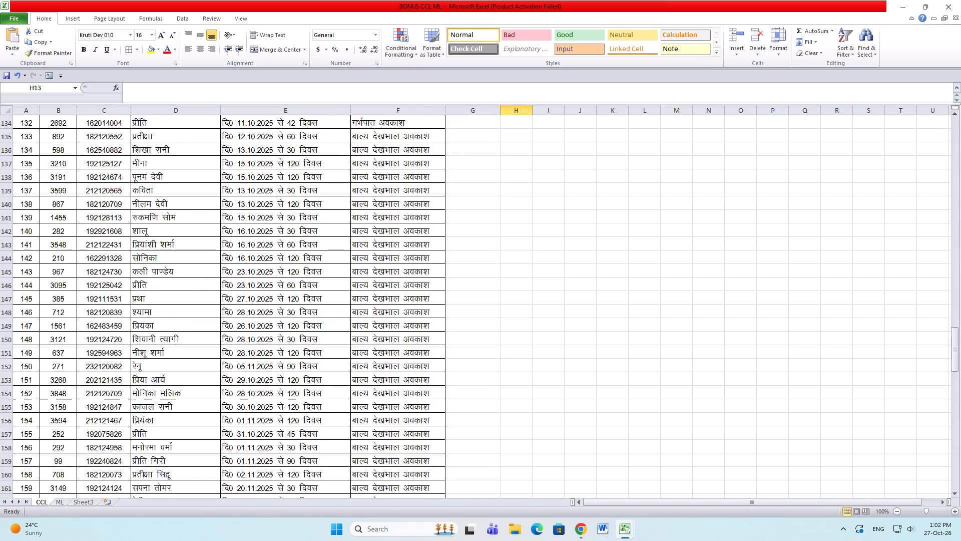
{"action": "scroll", "coordinate": [493, 258], "scroll_direction": "down", "scroll_amount": 20}
{"action": "scroll", "coordinate": [493, 258], "scroll_direction": "down", "scroll_amount": 8}
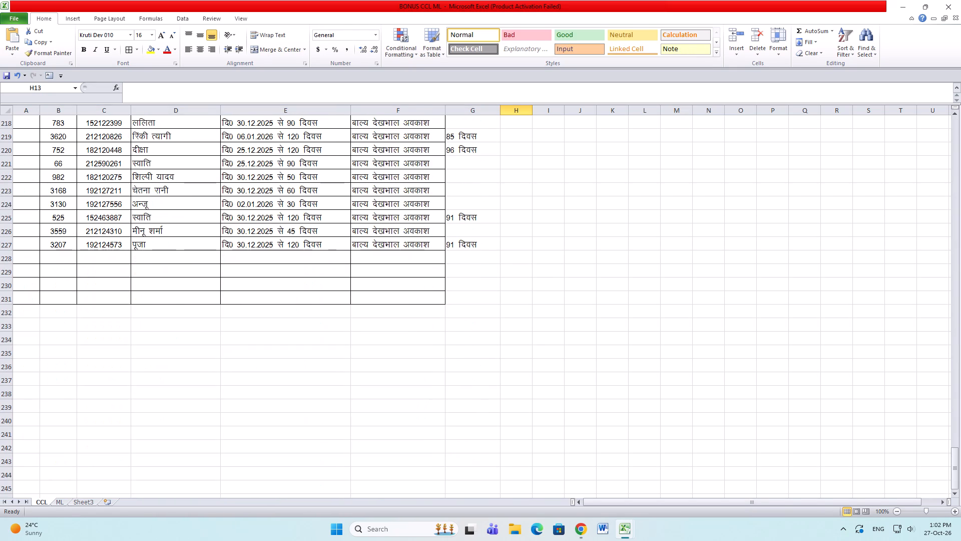
{"action": "key", "text": "ctrl+s"}
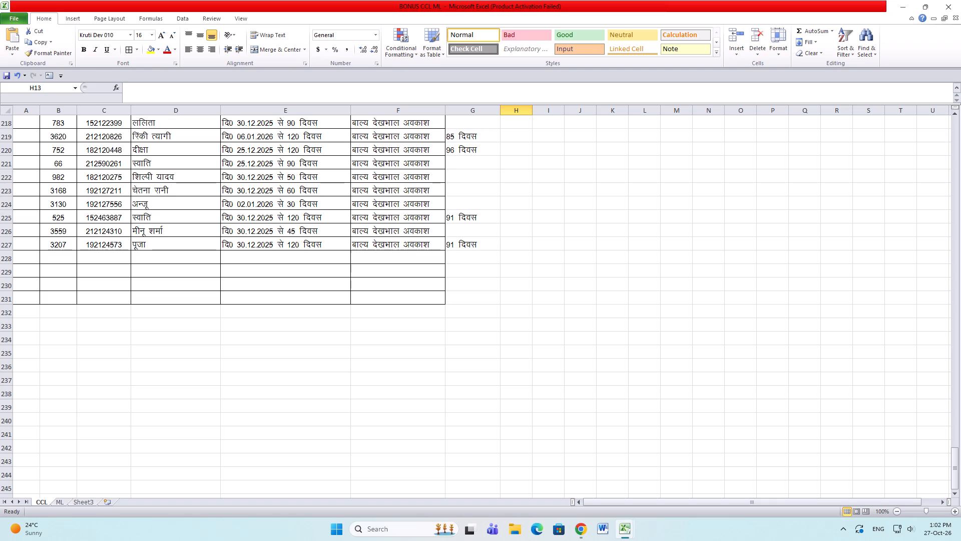
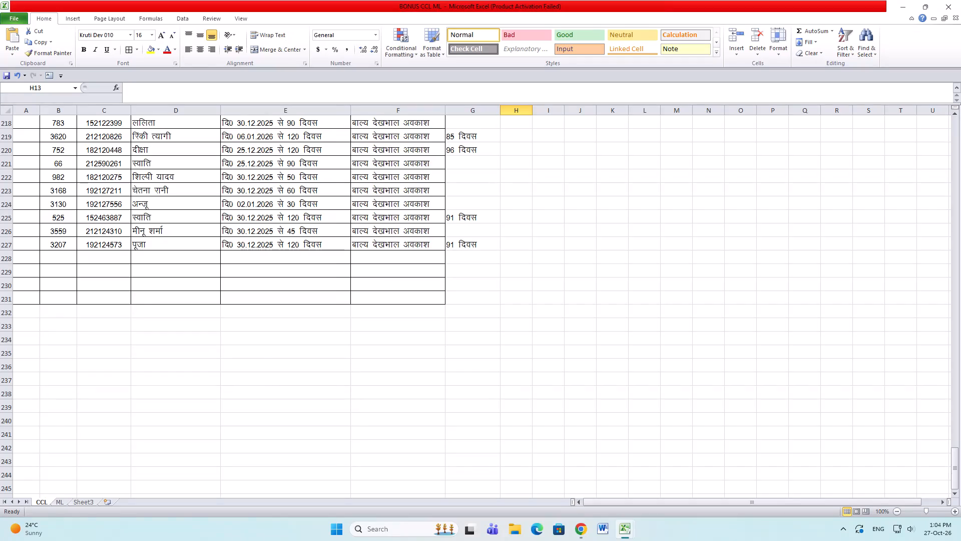
Enter the next employee's badge number in B228, ID number in C228 and name in D228 of the CCL sheet.
{"action": "left_click", "coordinate": [59, 254]}
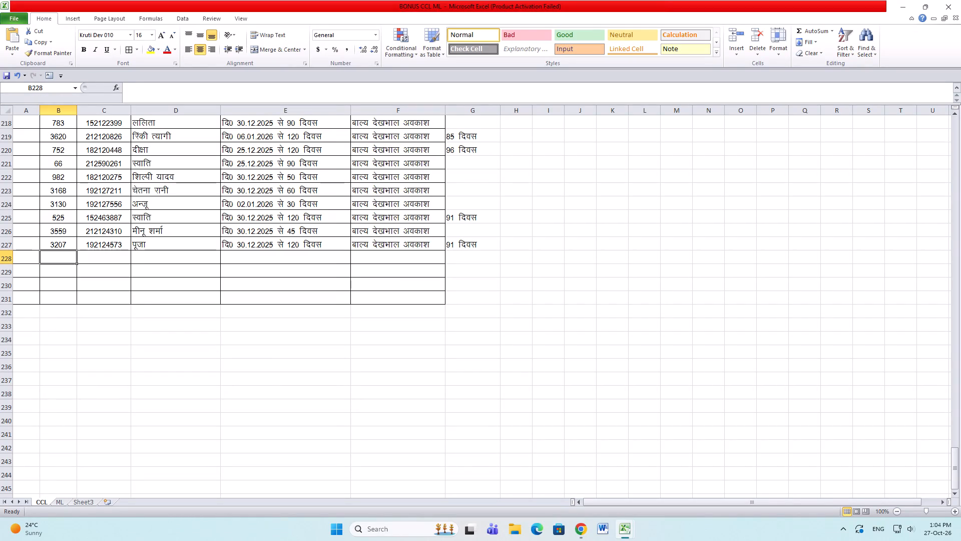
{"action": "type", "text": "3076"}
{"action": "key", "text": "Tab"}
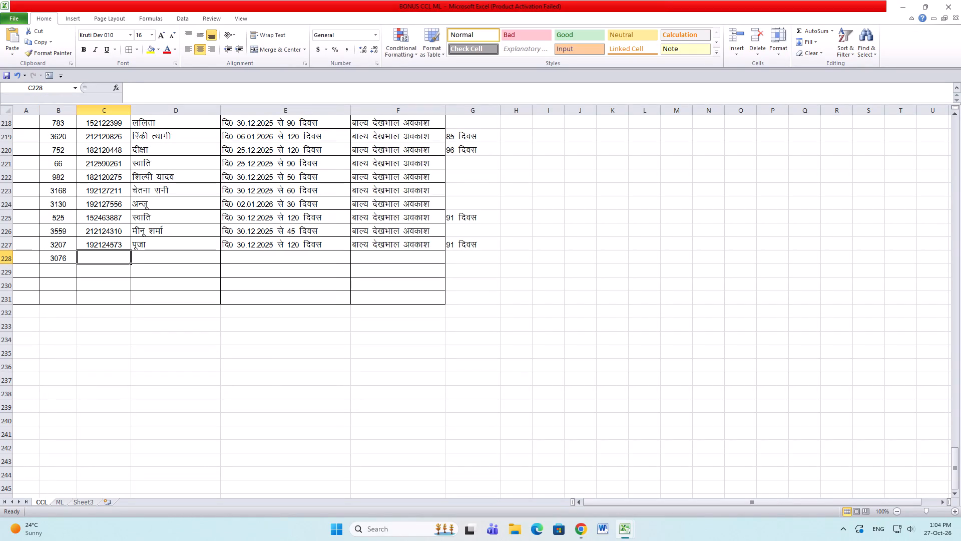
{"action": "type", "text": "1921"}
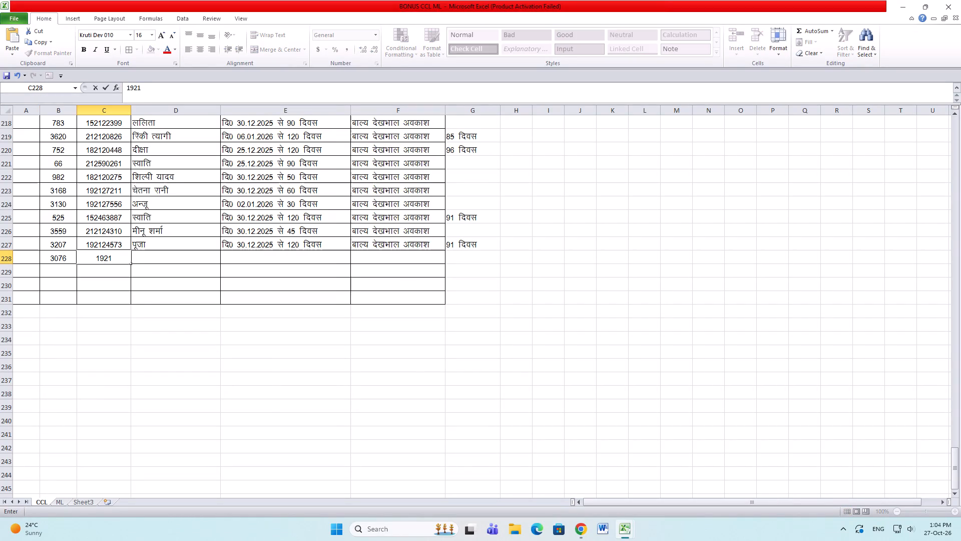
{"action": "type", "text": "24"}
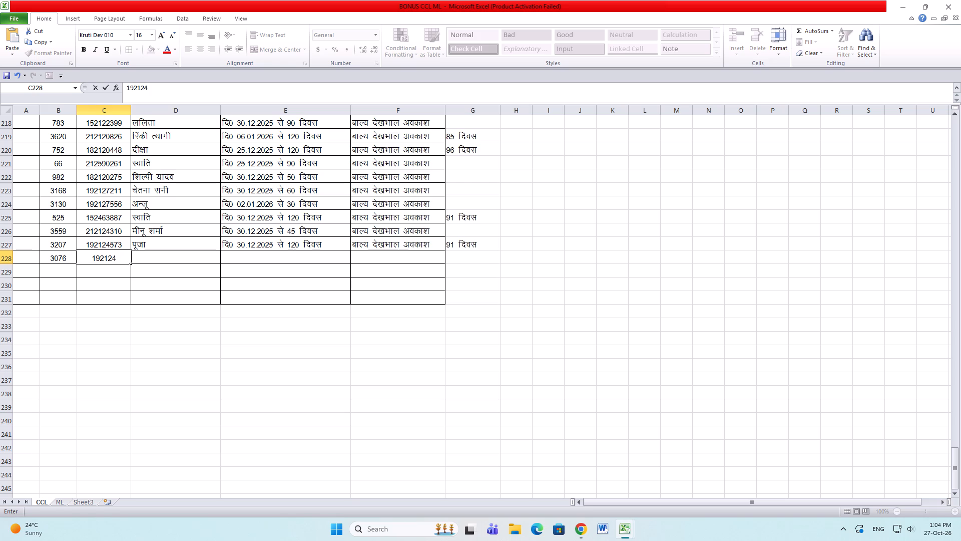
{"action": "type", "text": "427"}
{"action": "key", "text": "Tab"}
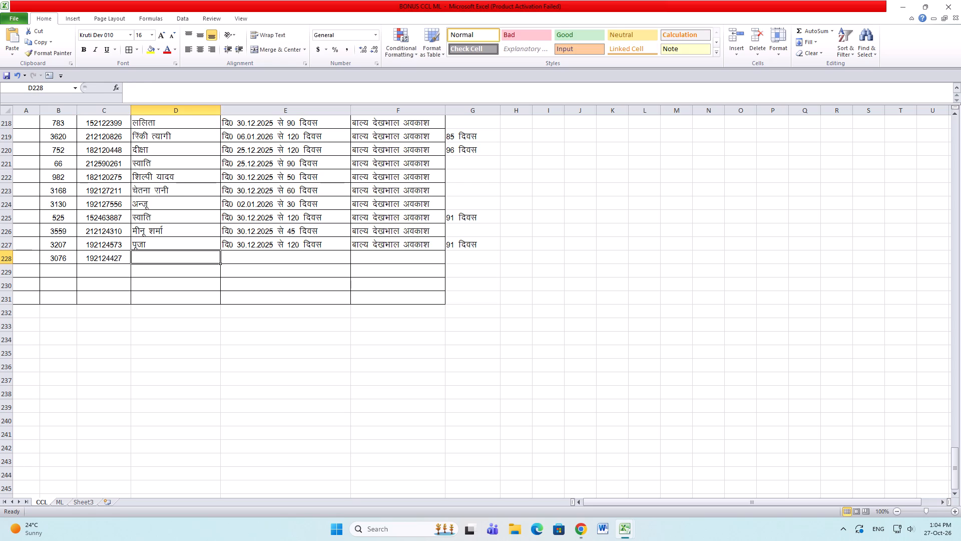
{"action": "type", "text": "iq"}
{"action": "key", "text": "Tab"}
Enter the leave period "दि0 30.12.2025 से 30 दिवस" in E228 and leave type बाल्य देखभाल अवकाश in F228, and save the workbook.
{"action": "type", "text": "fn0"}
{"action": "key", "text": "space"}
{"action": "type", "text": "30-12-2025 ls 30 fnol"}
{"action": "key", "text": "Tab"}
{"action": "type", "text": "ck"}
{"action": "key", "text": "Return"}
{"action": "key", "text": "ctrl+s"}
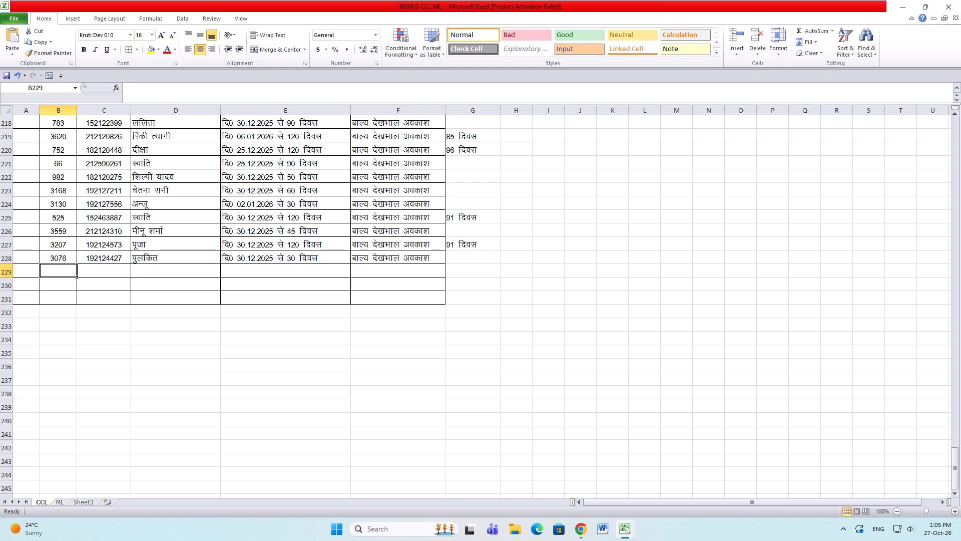
Enter the next employee's badge number in B229, ID number in C229 and full name in D229.
{"action": "left_click", "coordinate": [68, 265]}
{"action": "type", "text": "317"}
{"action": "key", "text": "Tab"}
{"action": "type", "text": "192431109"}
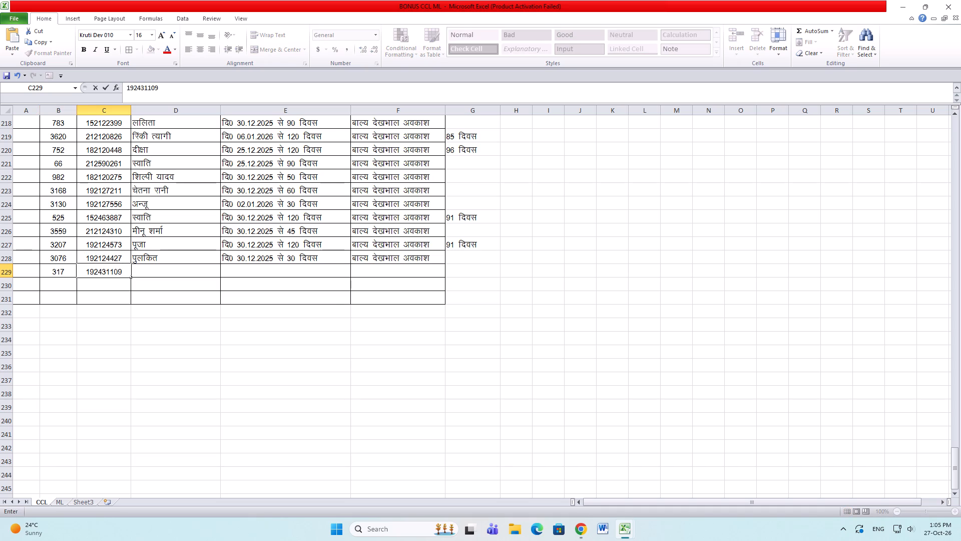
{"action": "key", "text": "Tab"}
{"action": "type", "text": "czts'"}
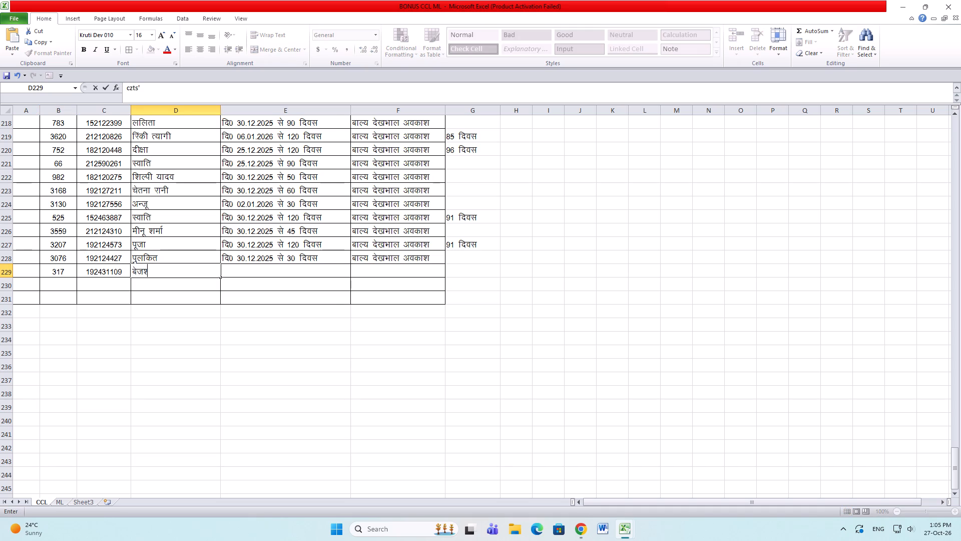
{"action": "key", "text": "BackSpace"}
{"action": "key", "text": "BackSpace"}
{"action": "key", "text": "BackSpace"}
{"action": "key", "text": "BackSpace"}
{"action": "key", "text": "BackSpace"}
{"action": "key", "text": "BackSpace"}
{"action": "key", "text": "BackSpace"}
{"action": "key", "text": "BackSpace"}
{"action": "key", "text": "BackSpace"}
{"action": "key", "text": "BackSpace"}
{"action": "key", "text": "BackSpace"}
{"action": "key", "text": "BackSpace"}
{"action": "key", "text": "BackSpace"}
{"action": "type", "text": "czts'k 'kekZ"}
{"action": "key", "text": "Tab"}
Enter the leave period "दि0 31.12.2025 से 90 दिवस" in E229 and the leave type बाल्य देखभाल अवकाश in F229.
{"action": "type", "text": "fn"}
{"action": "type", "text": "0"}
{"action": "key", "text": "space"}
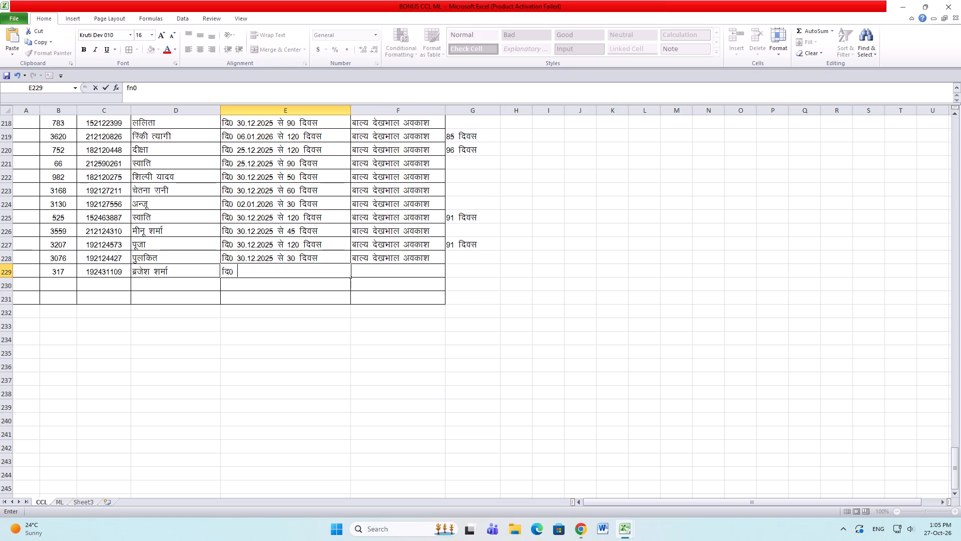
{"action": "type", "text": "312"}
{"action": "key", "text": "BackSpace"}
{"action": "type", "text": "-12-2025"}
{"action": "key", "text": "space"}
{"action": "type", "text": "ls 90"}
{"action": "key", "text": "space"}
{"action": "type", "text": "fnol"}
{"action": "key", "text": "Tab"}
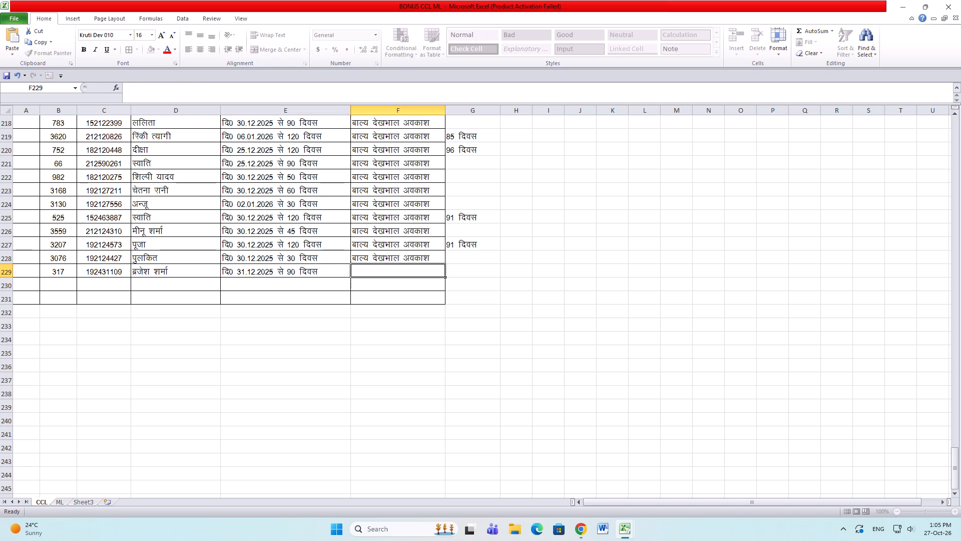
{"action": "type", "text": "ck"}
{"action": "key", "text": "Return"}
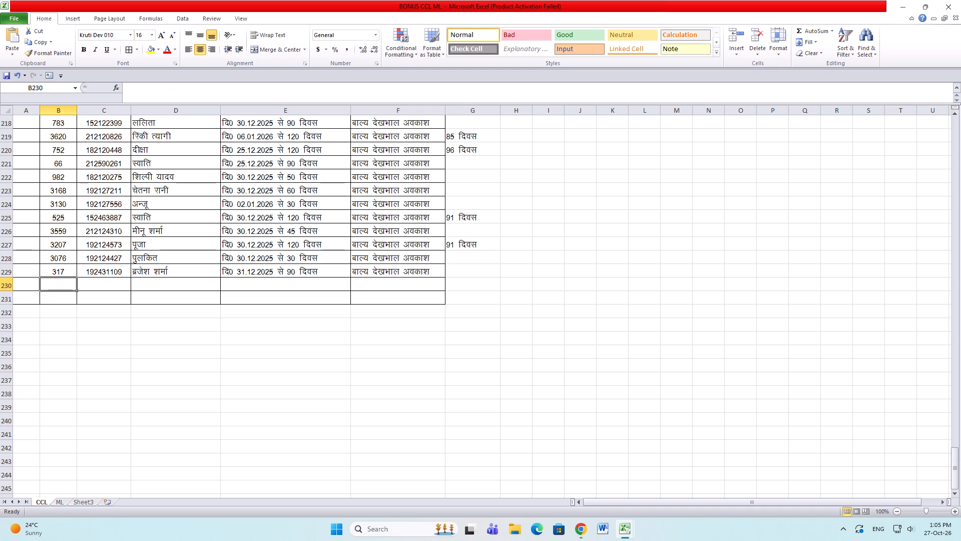
Enter the next employee's badge number, ID number and name in B230 to D230, and start the leave period with "दि0" in E230.
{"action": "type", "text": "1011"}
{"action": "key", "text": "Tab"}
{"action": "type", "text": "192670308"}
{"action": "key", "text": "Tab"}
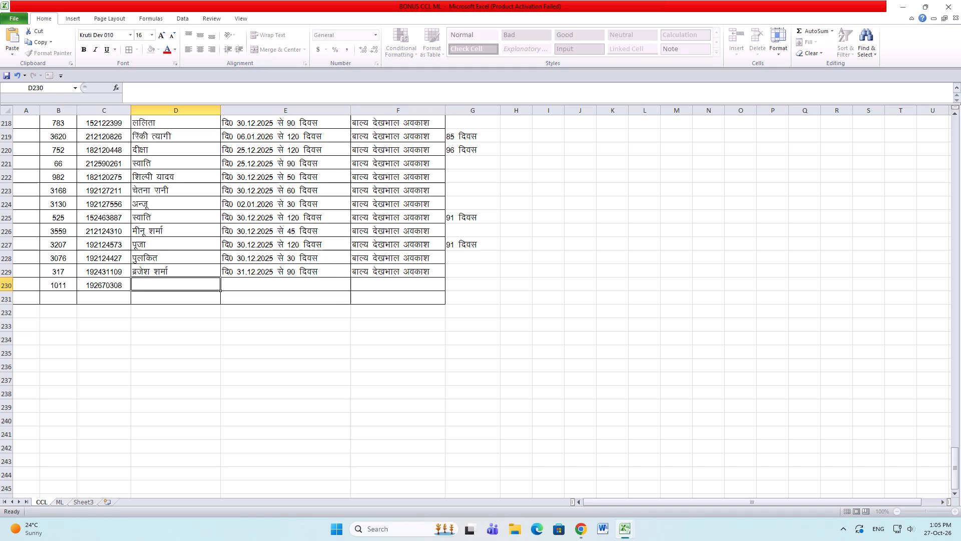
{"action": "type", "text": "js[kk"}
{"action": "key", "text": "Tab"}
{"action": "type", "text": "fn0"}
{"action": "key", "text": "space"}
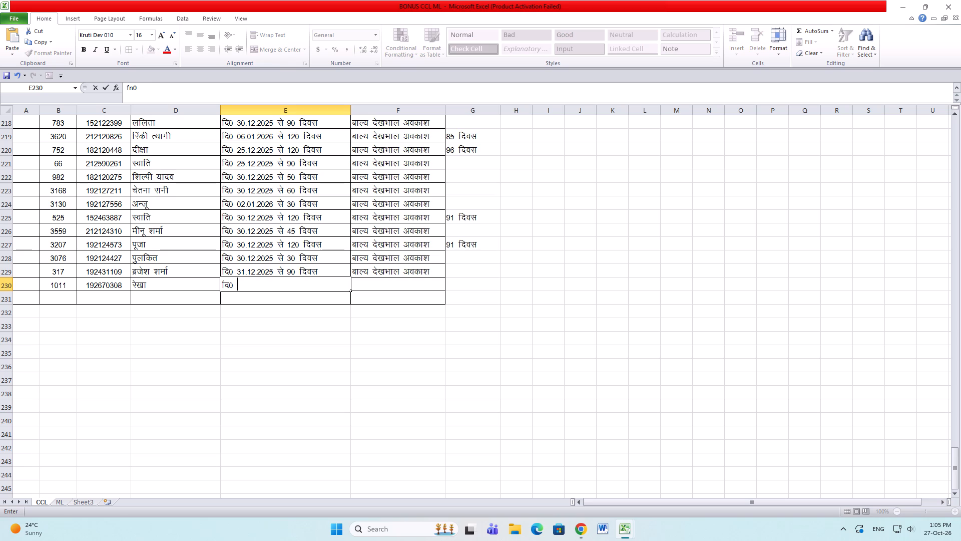
Open the EXAM PERMISSION document from the desktop, look through its last table entries, close it and return to the BONUS CCL ML workbook.
{"action": "left_click", "coordinate": [900, 10]}
{"action": "double_click", "coordinate": [137, 465]}
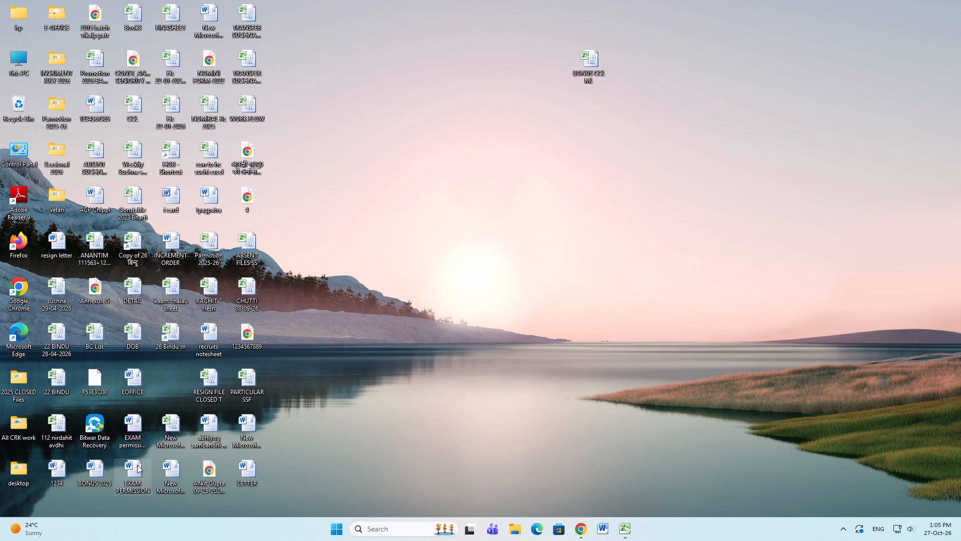
{"action": "scroll", "coordinate": [229, 373], "scroll_direction": "down", "scroll_amount": 6}
{"action": "key", "text": "ctrl+End"}
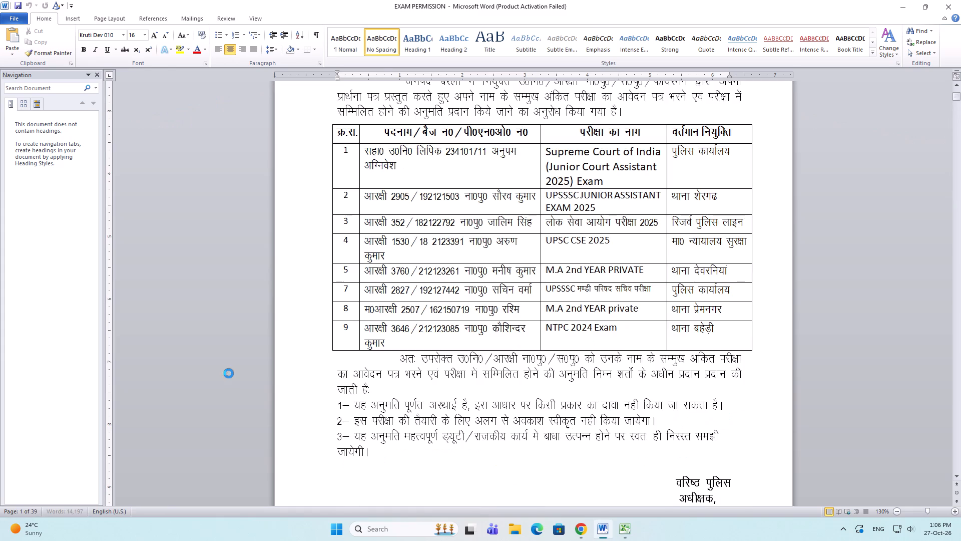
{"action": "scroll", "coordinate": [281, 351], "scroll_direction": "up", "scroll_amount": 13}
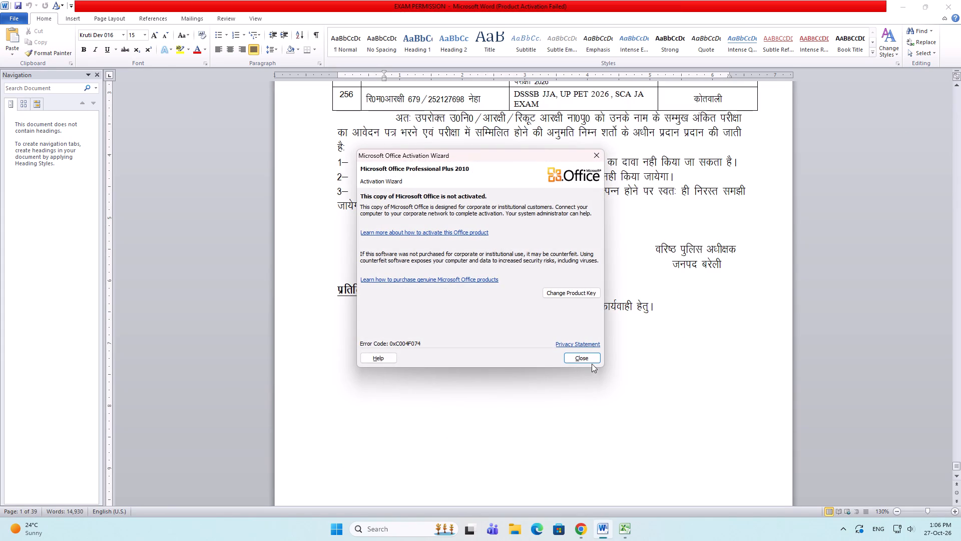
{"action": "left_click", "coordinate": [592, 364]}
{"action": "scroll", "coordinate": [584, 357], "scroll_direction": "up", "scroll_amount": 6}
{"action": "left_click", "coordinate": [576, 362]}
{"action": "scroll", "coordinate": [577, 359], "scroll_direction": "up", "scroll_amount": 12}
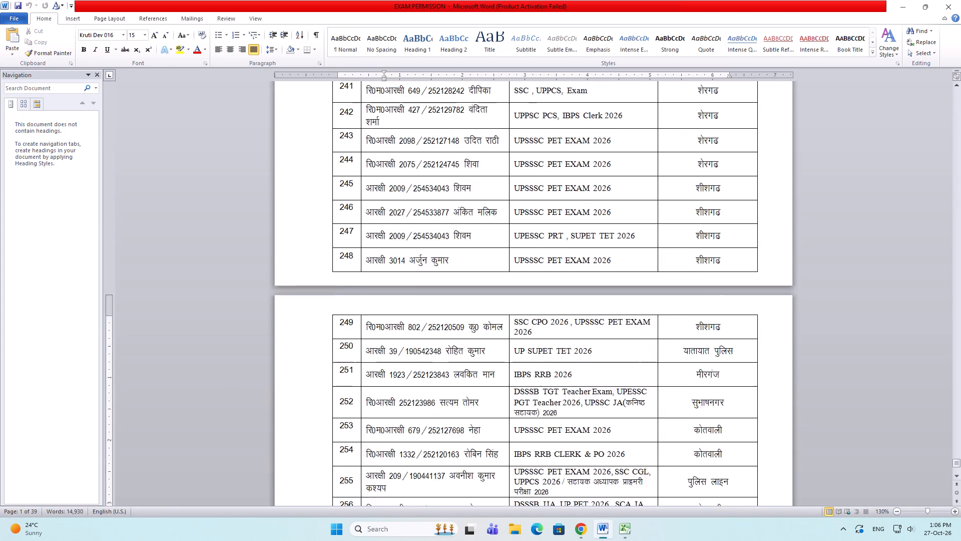
{"action": "scroll", "coordinate": [572, 354], "scroll_direction": "up", "scroll_amount": 7}
{"action": "left_click", "coordinate": [943, 0]}
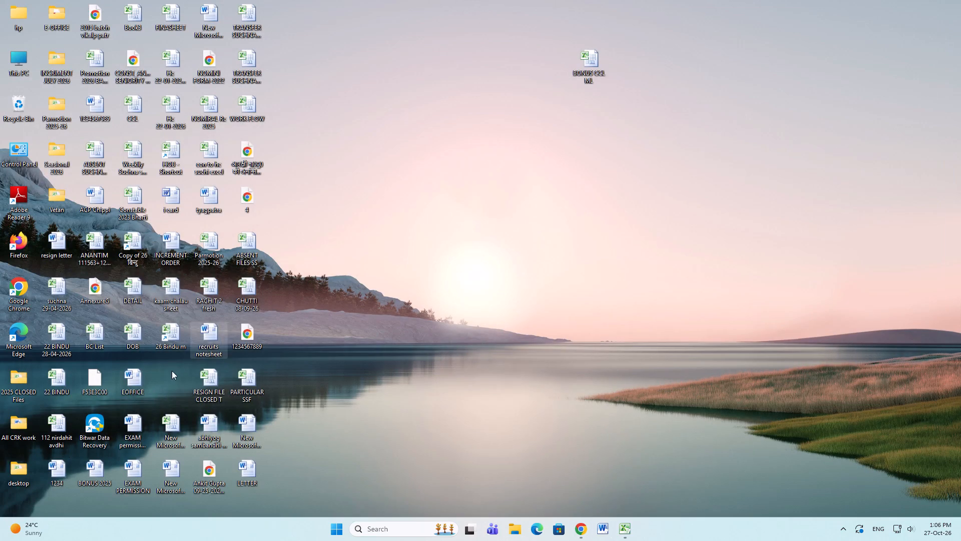
{"action": "left_click", "coordinate": [576, 467]}
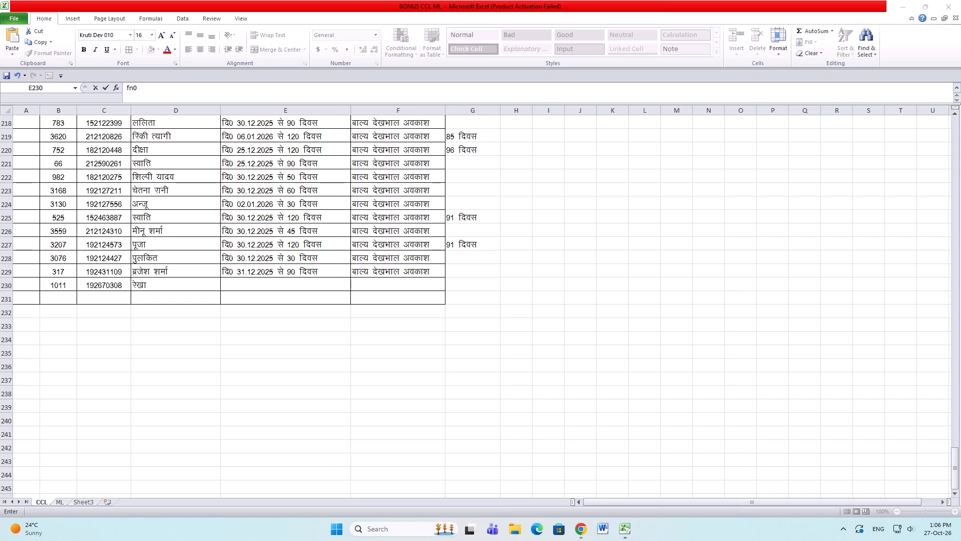
Complete the leave period in E230 as "दि0 05.01.2026 से 90 दिवस".
{"action": "double_click", "coordinate": [252, 285]}
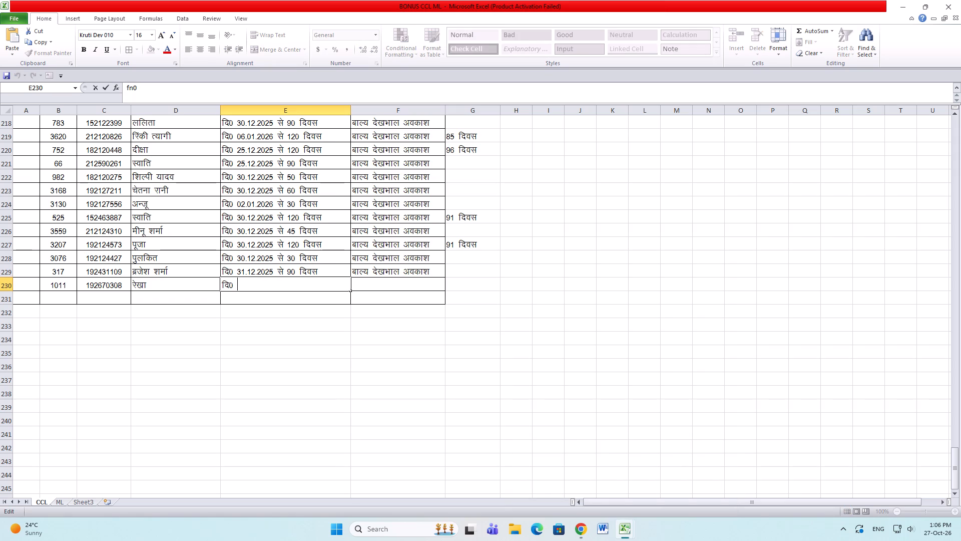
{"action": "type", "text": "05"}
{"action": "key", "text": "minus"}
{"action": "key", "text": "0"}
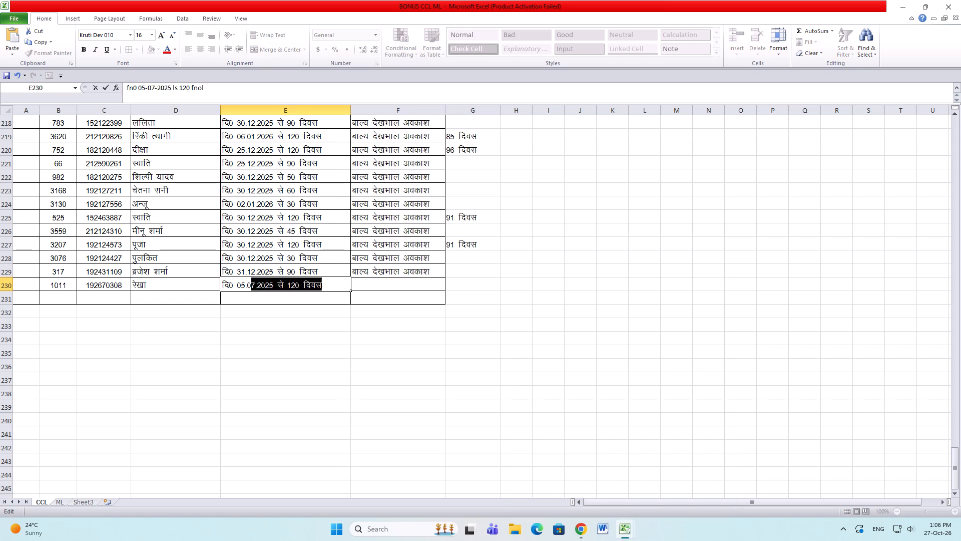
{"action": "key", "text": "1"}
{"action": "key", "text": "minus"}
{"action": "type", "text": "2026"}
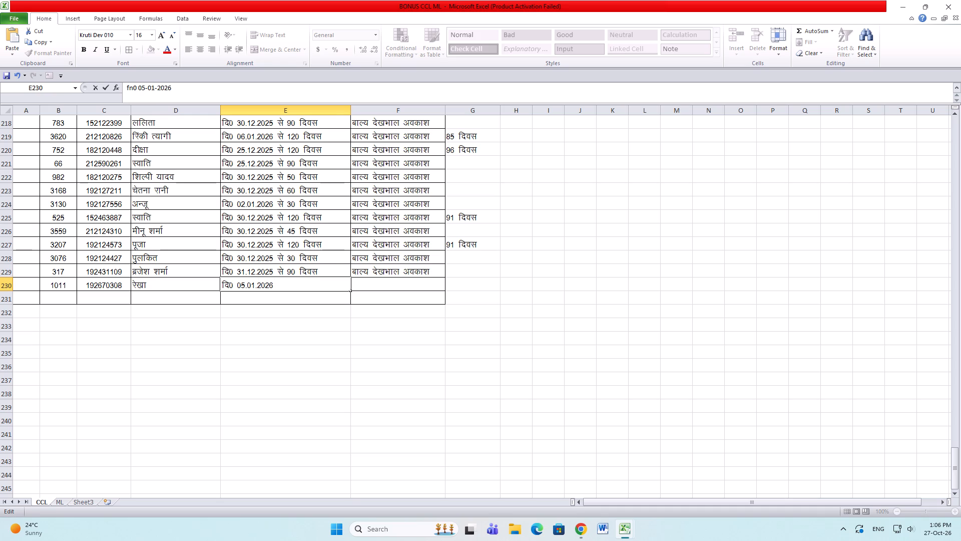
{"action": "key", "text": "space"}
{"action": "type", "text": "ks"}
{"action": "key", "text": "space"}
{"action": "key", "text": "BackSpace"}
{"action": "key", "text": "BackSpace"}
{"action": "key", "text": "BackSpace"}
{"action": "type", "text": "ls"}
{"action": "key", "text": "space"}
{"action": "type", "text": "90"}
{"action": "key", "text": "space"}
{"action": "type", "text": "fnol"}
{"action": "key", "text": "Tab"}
Enter the leave type बाल्य देखभाल अवकाश in F230 and save the workbook.
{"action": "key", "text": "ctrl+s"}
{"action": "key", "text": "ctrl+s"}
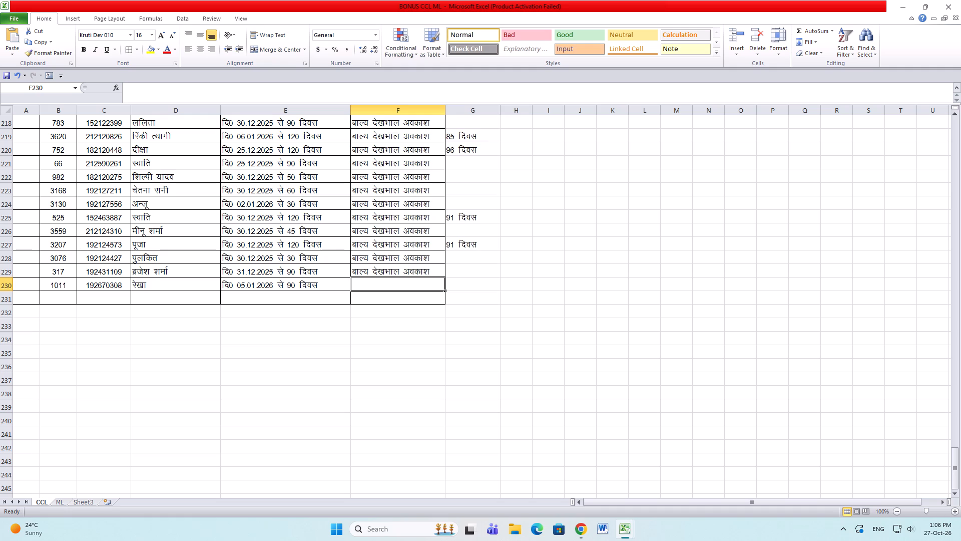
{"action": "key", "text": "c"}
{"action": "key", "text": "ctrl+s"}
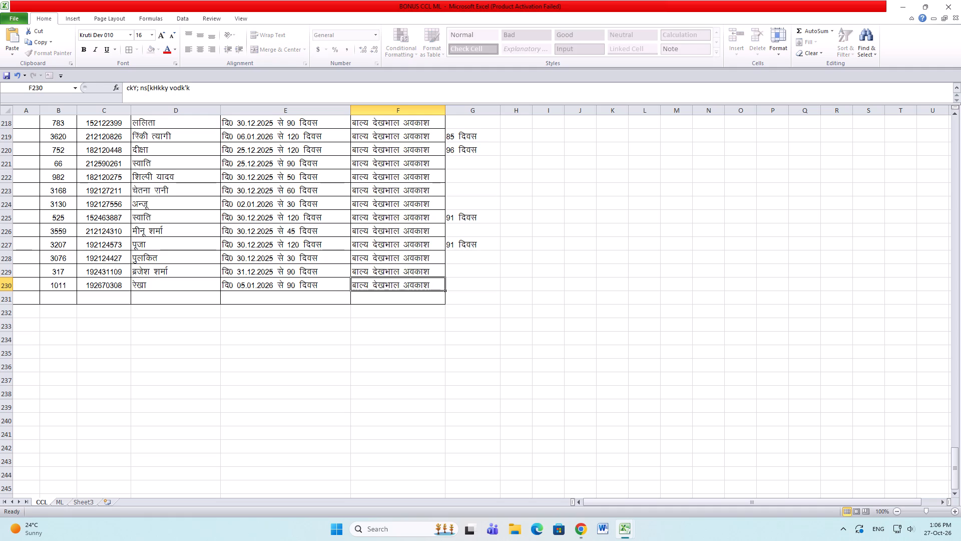
Enter the next employee's badge number in B231, ID number in C231 and name in D231.
{"action": "left_click", "coordinate": [66, 294]}
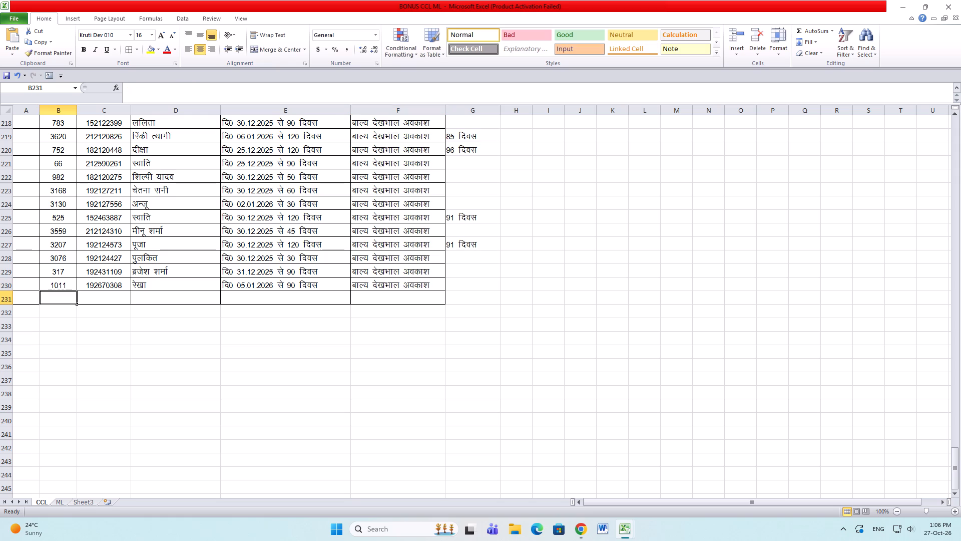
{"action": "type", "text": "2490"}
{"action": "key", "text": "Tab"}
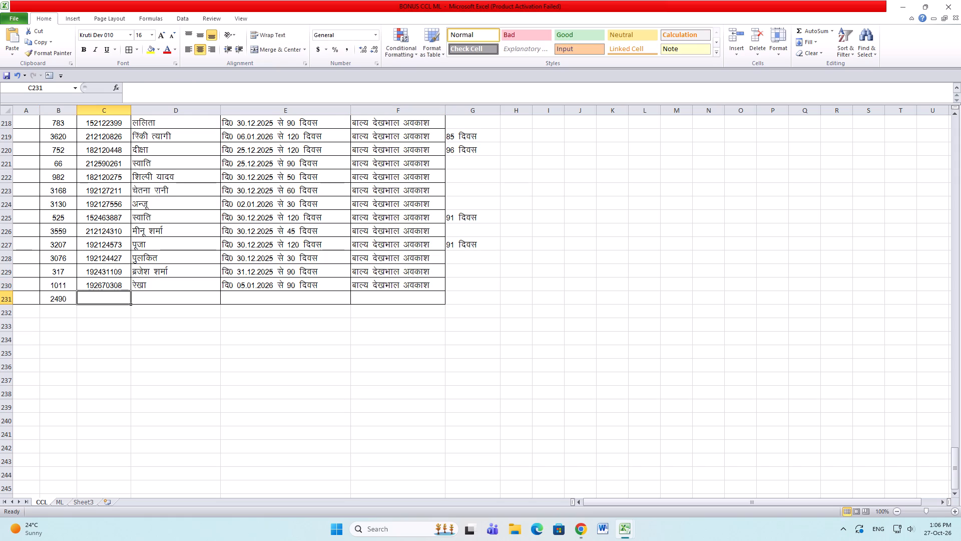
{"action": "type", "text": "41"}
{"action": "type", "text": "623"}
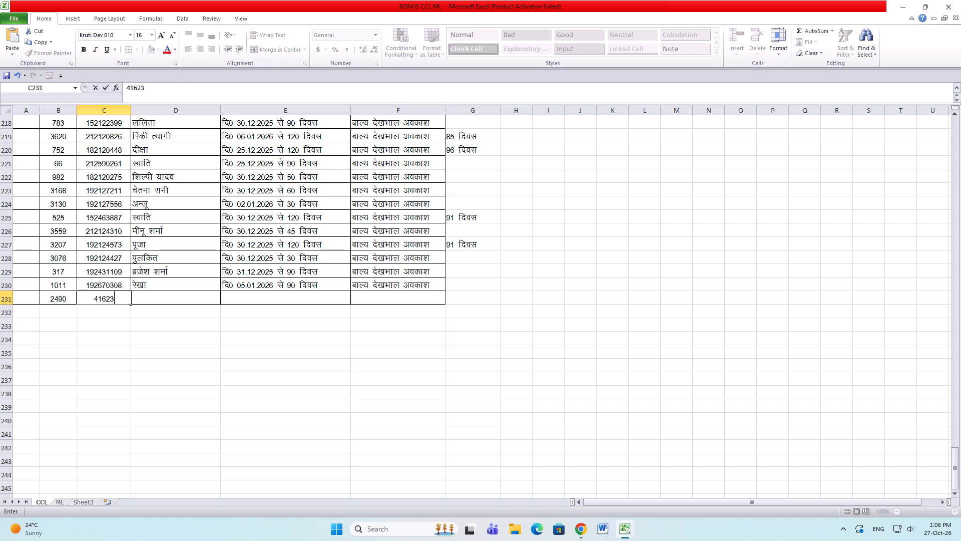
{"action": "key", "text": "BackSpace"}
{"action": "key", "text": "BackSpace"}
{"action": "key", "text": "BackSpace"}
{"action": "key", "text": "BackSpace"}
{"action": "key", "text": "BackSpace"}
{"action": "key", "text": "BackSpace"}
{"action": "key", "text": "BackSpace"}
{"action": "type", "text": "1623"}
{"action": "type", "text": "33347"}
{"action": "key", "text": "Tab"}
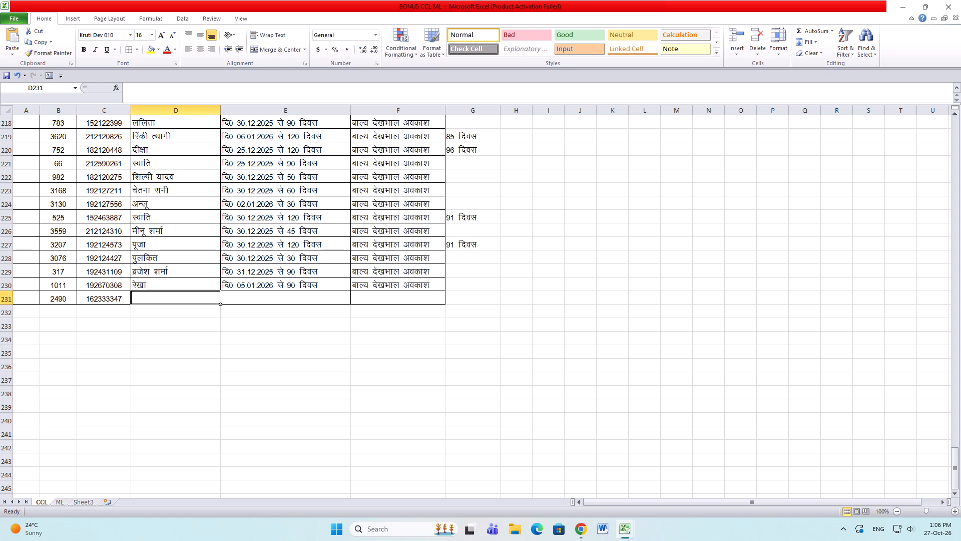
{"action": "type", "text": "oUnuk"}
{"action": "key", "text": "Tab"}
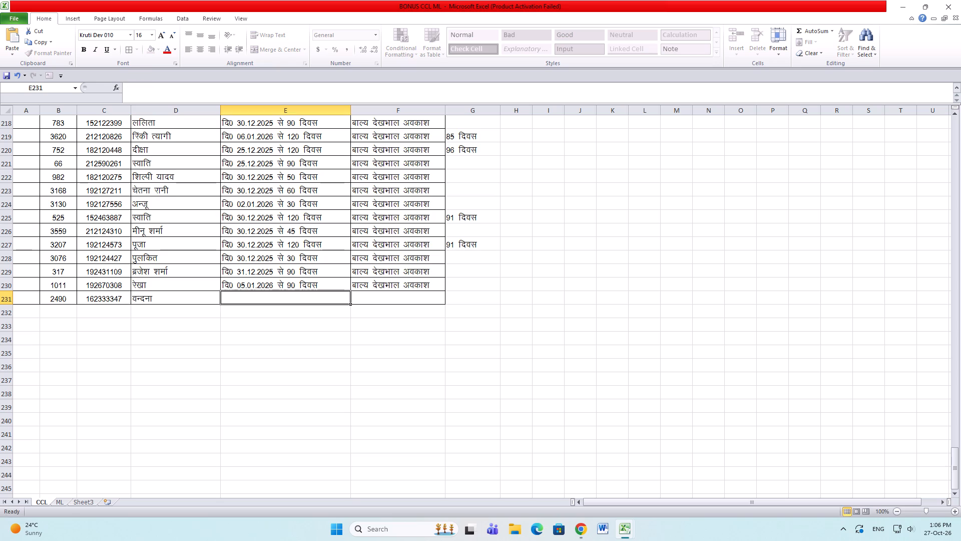
Start the leave period in E231 with "दि0 03.01.2026 से".
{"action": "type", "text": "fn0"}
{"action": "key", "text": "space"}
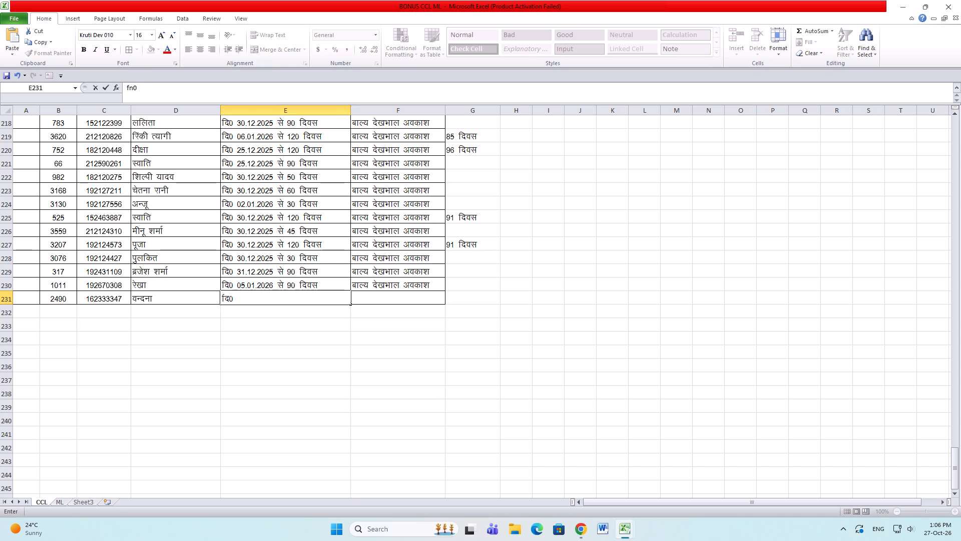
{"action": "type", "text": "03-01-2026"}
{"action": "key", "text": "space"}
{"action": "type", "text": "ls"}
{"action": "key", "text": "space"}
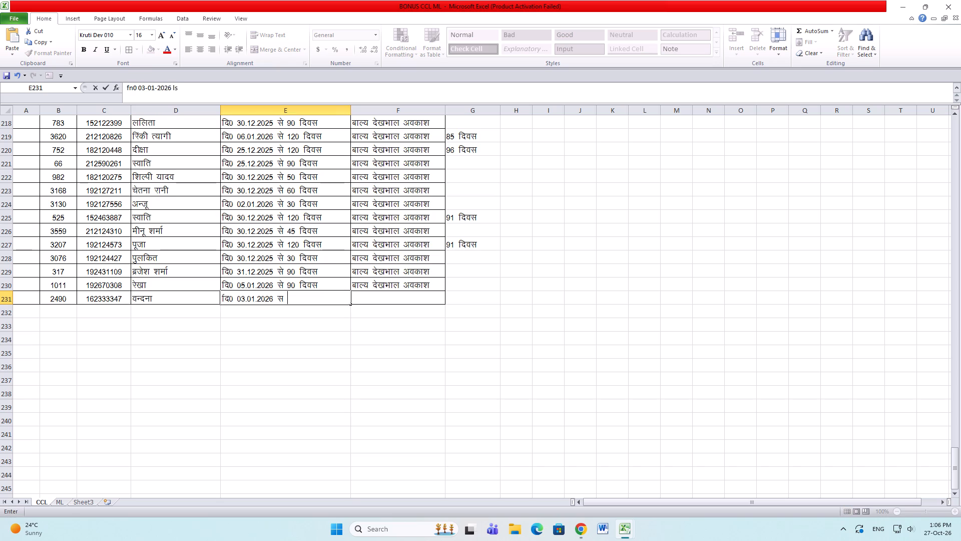
Switch to the DOB workbook and calculate the period from 05-01-2026 to 31-03-2026 by setting the FROM date in A3.
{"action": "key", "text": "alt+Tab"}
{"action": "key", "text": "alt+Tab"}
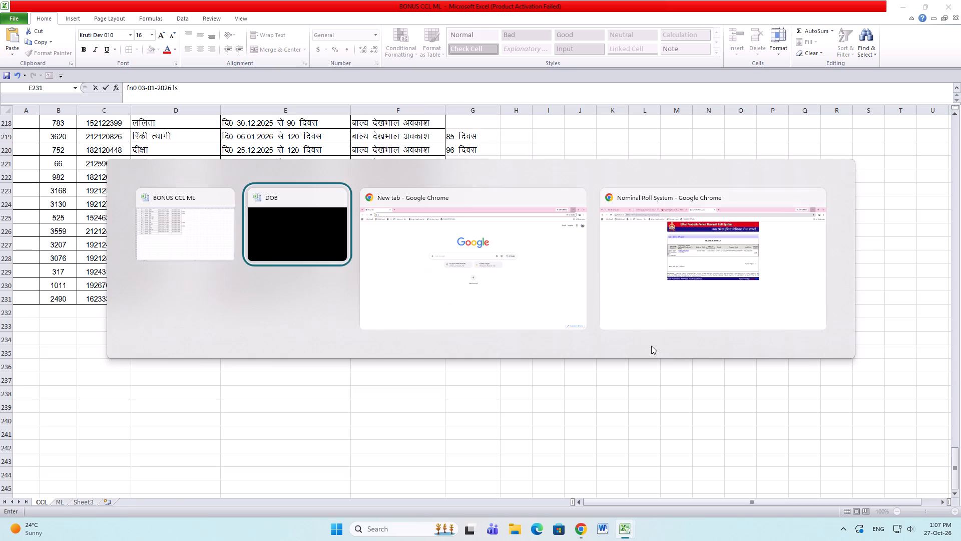
{"action": "left_click", "coordinate": [153, 195]}
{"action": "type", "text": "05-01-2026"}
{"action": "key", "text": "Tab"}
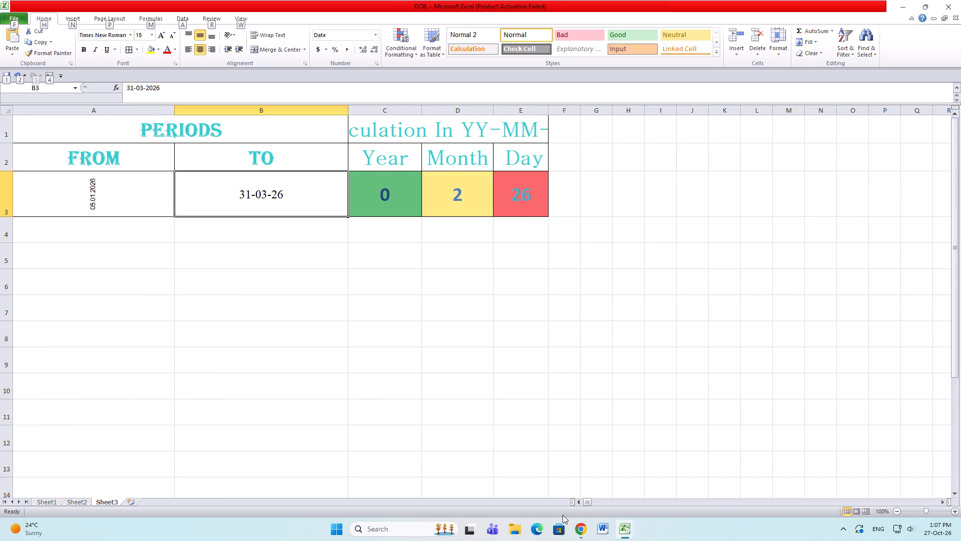
Return to the BONUS CCL ML workbook and enter "86 दिवस" in G230.
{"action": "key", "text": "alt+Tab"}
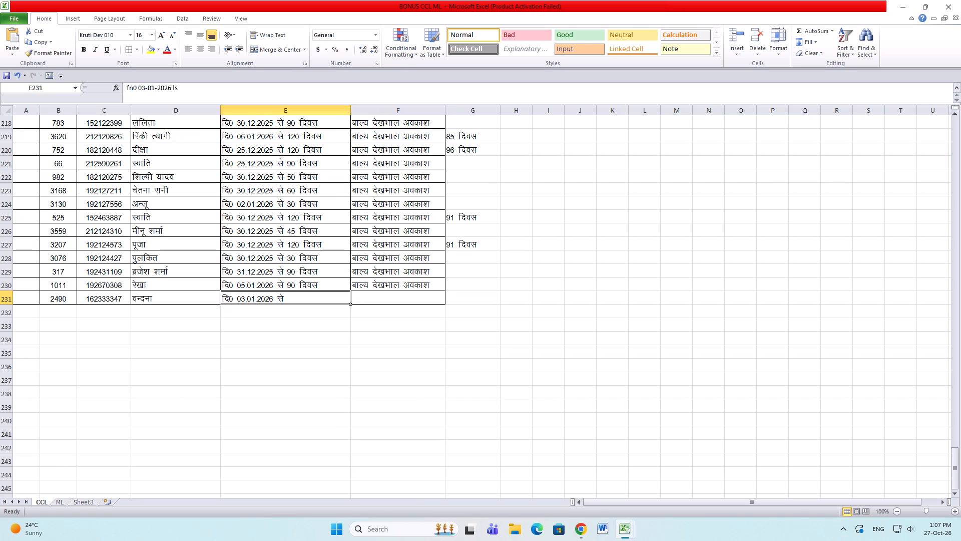
{"action": "left_click", "coordinate": [454, 283]}
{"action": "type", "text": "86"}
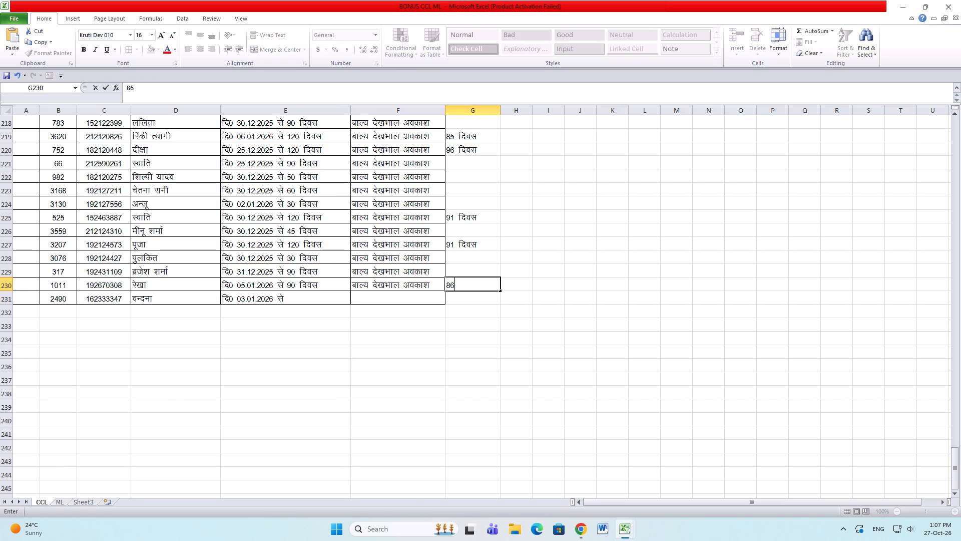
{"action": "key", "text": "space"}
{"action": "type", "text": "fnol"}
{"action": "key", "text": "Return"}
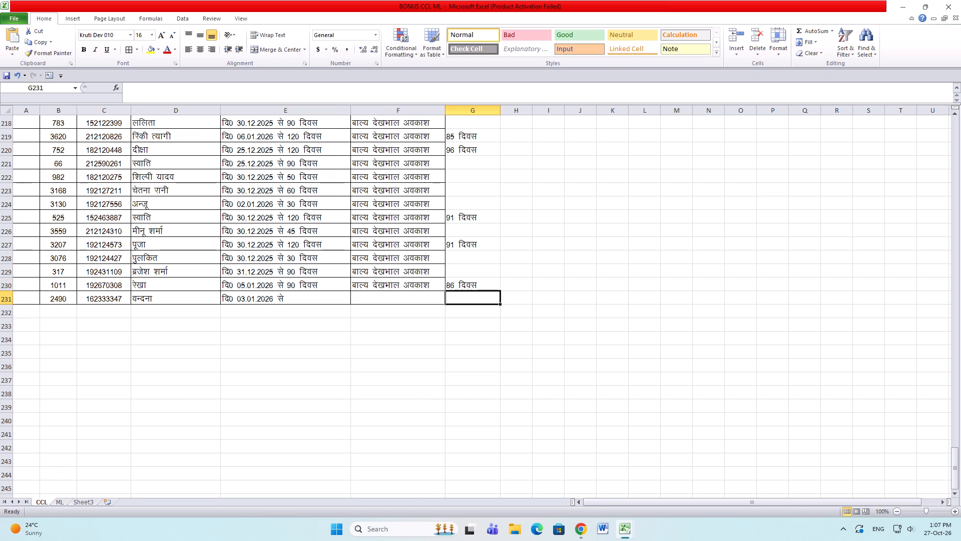
Complete the leave period in E231 with "90 दिवस" and fill F231 with the leave type from the row above, बाल्य देखभाल अवकाश.
{"action": "double_click", "coordinate": [306, 299]}
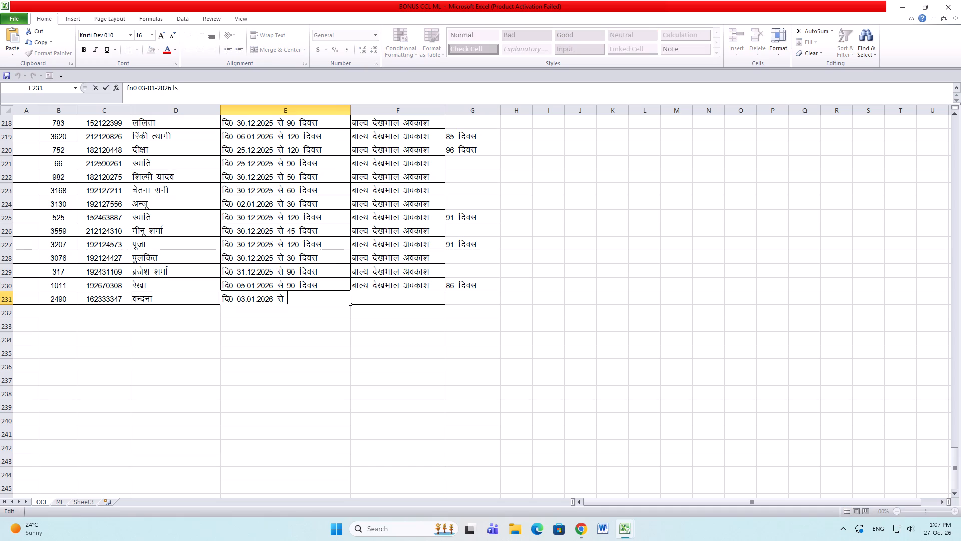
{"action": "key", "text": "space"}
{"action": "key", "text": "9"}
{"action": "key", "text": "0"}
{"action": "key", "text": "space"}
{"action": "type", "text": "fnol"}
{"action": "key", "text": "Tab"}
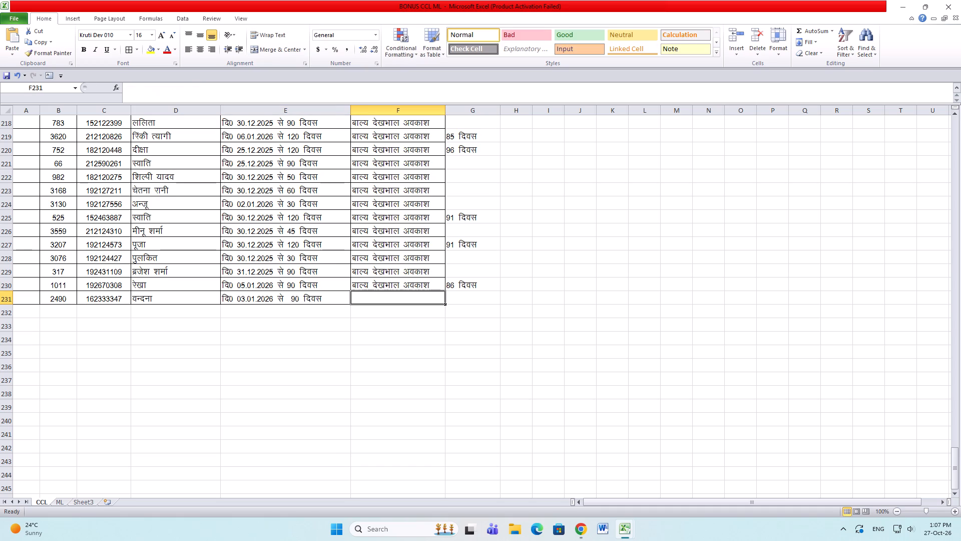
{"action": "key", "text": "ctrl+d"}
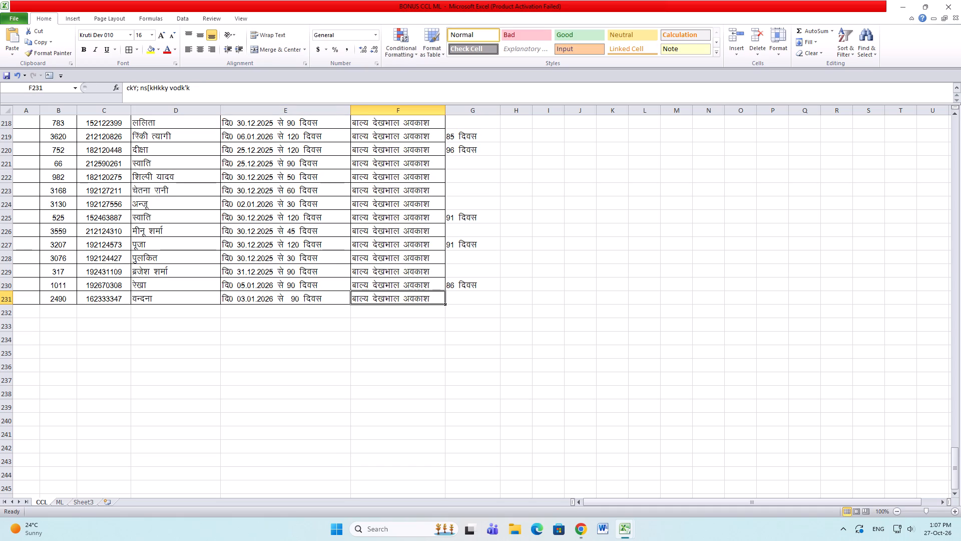
Switch to the DOB workbook and calculate the period from 03-01-2026 to 31-03-2026 by setting the FROM date in A3.
{"action": "left_click", "coordinate": [458, 302]}
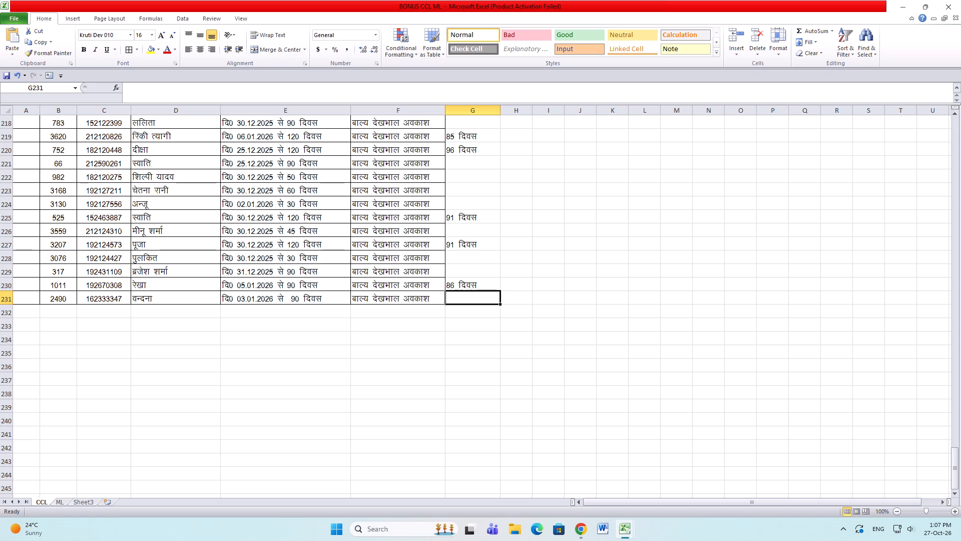
{"action": "key", "text": "alt+Tab"}
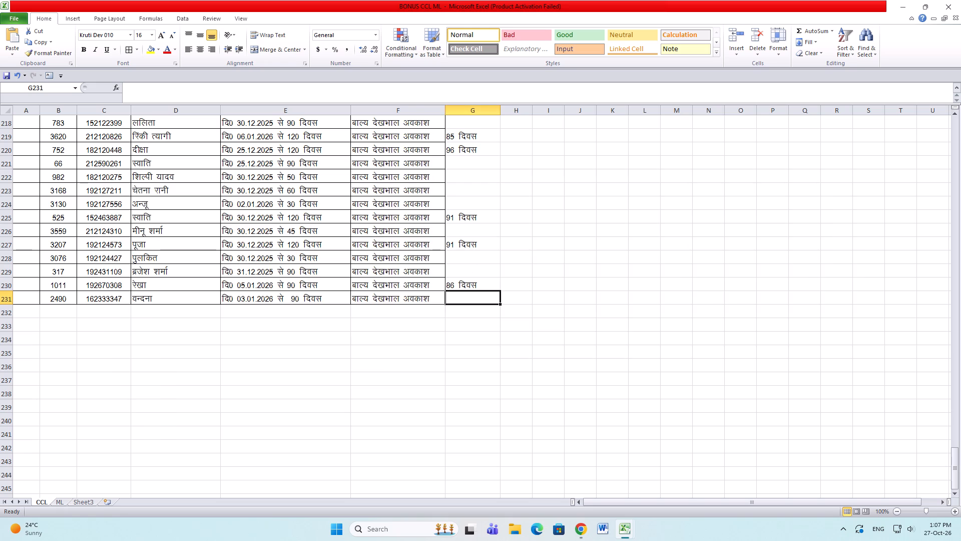
{"action": "key", "text": "alt+Tab"}
{"action": "key", "text": "alt+Tab"}
{"action": "left_click_drag", "start_coordinate": [74, 194], "coordinate": [71, 187]}
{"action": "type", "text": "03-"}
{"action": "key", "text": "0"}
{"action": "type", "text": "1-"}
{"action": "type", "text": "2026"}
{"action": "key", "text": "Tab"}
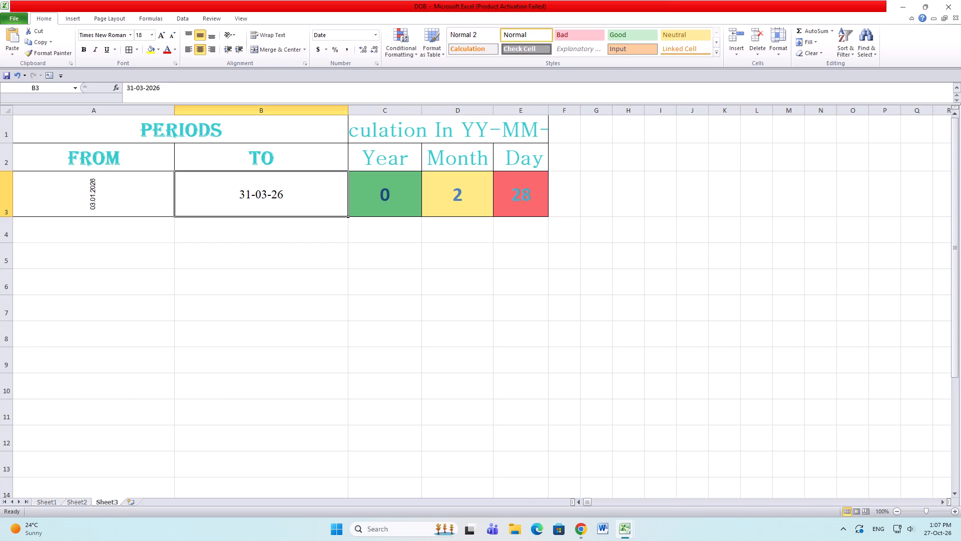
Return to the BONUS CCL ML workbook, enter "88 दिवस" in G231 and save the workbook.
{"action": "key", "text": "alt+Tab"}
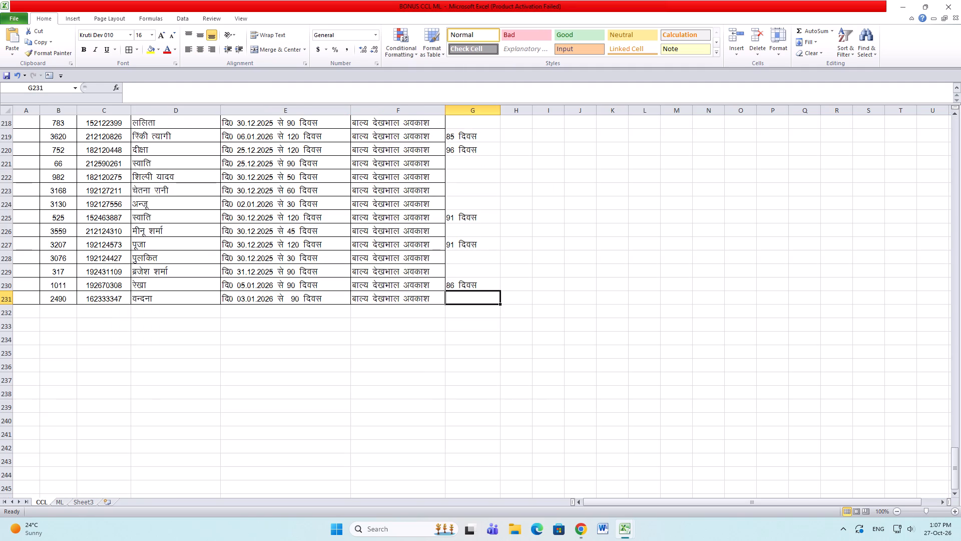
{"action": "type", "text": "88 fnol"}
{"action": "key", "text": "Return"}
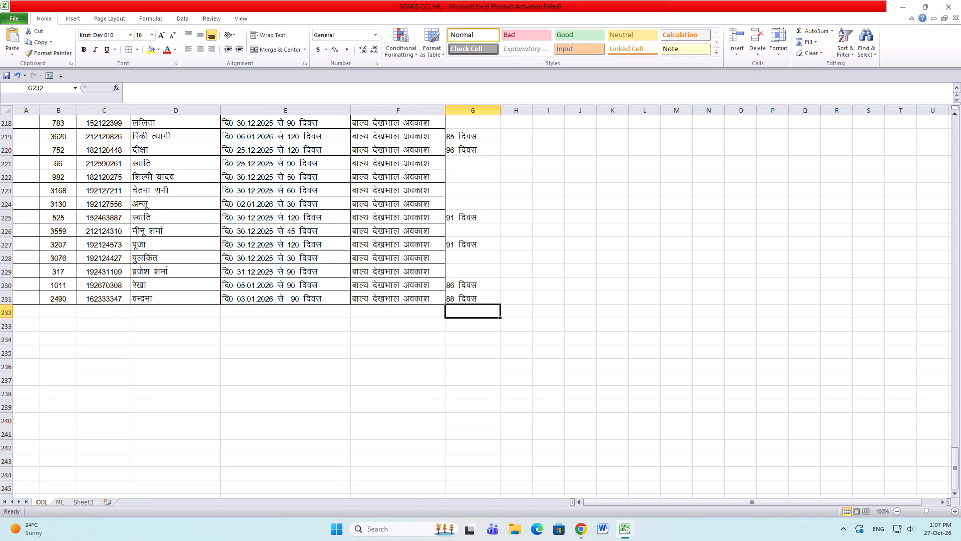
{"action": "left_click", "coordinate": [60, 311]}
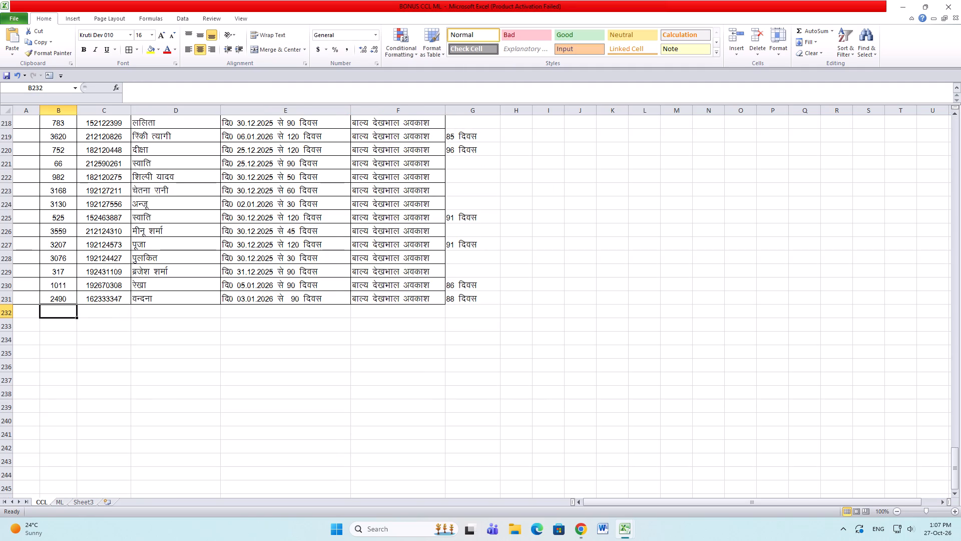
{"action": "key", "text": "ctrl+s"}
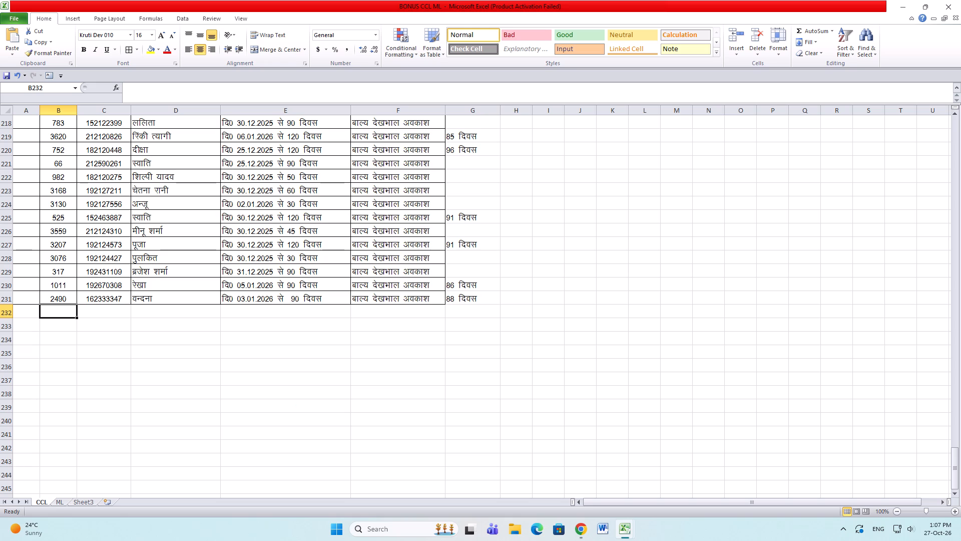
Enter the next employee's badge number in B232, ID number in C232 and name in D232.
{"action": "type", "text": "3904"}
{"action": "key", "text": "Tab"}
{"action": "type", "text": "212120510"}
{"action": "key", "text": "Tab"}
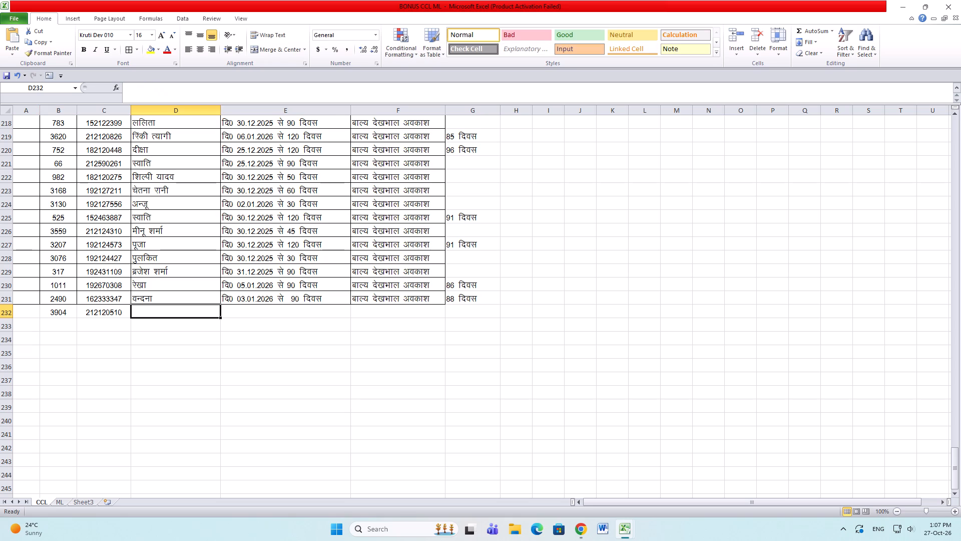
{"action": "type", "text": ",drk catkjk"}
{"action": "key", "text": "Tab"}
Enter the leave period "दि0 31.12.2025 से 120 दिवस" in E232 and the leave type बाल्य देखभाल अवकाश in F232.
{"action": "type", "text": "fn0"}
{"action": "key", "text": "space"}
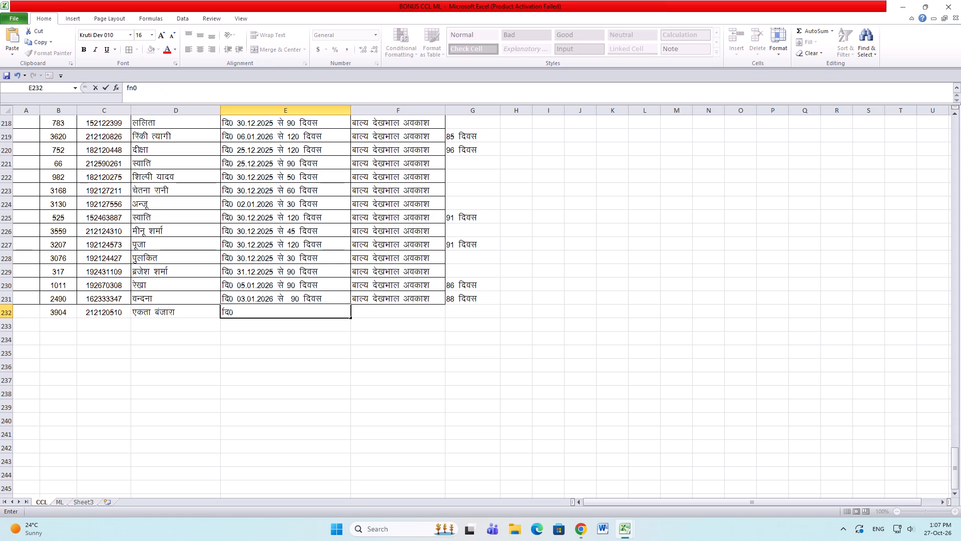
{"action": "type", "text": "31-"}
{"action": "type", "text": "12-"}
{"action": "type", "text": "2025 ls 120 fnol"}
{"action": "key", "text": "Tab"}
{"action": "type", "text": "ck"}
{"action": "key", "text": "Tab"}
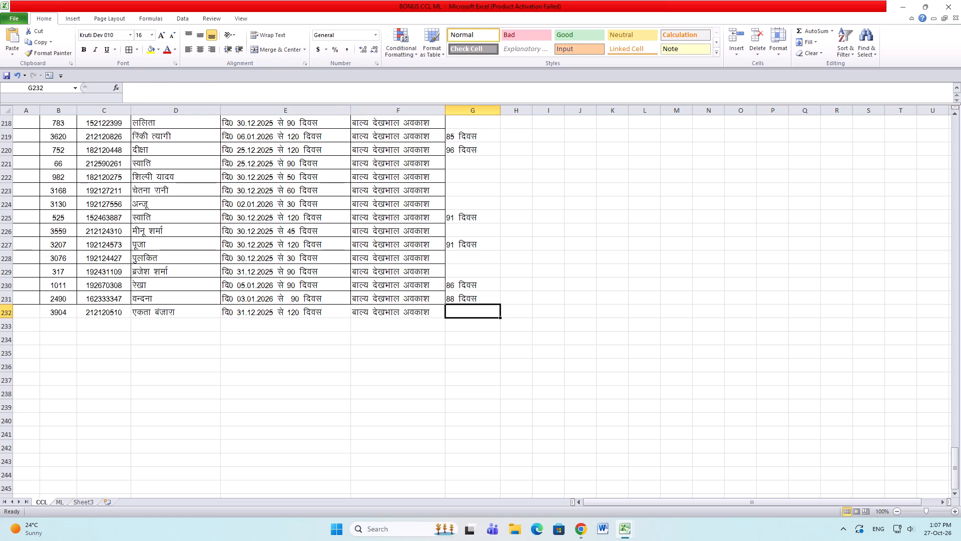
Switch to the DOB workbook and calculate the period from 31-12-2025 to 31-03-2026 by setting the FROM date in A3.
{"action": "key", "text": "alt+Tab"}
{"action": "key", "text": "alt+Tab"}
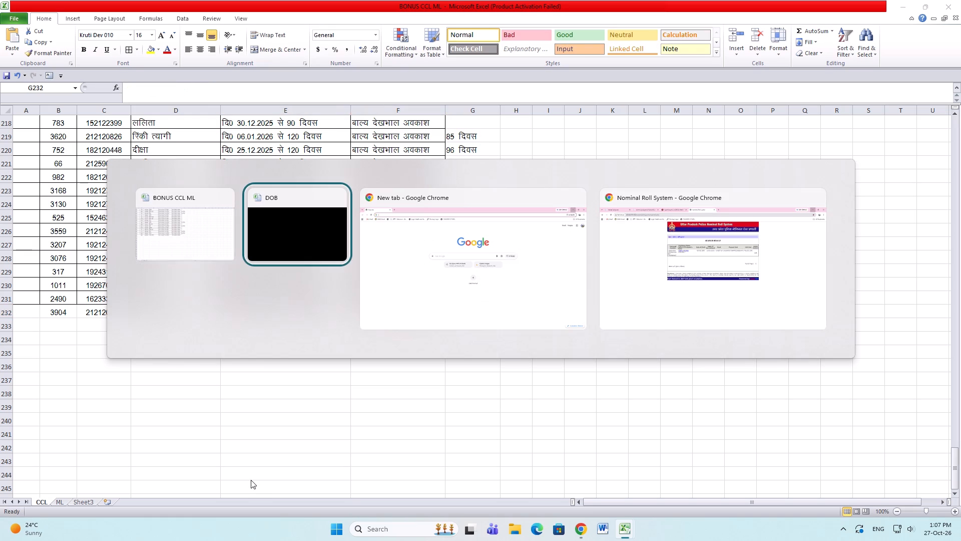
{"action": "left_click", "coordinate": [103, 199]}
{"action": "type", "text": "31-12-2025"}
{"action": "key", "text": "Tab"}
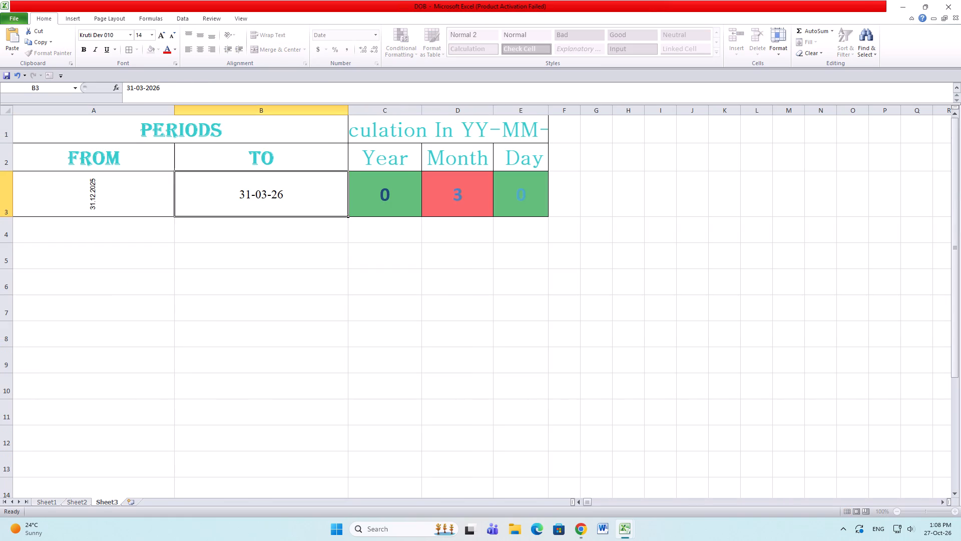
Return to the BONUS CCL ML workbook, enter "90 दिवस" in G232 and save the workbook.
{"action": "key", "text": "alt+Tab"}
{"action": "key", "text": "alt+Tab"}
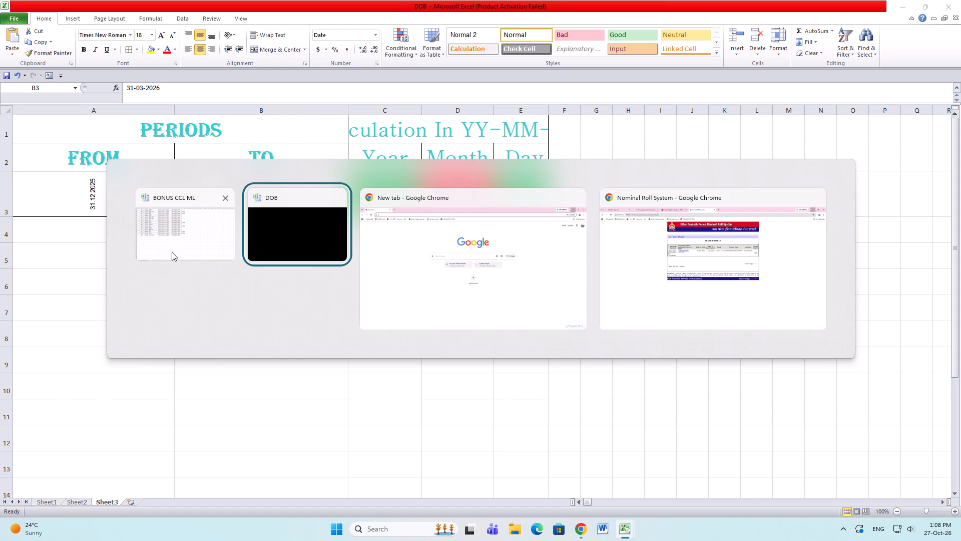
{"action": "left_click", "coordinate": [171, 228], "text": "alt"}
{"action": "left_click", "coordinate": [467, 314]}
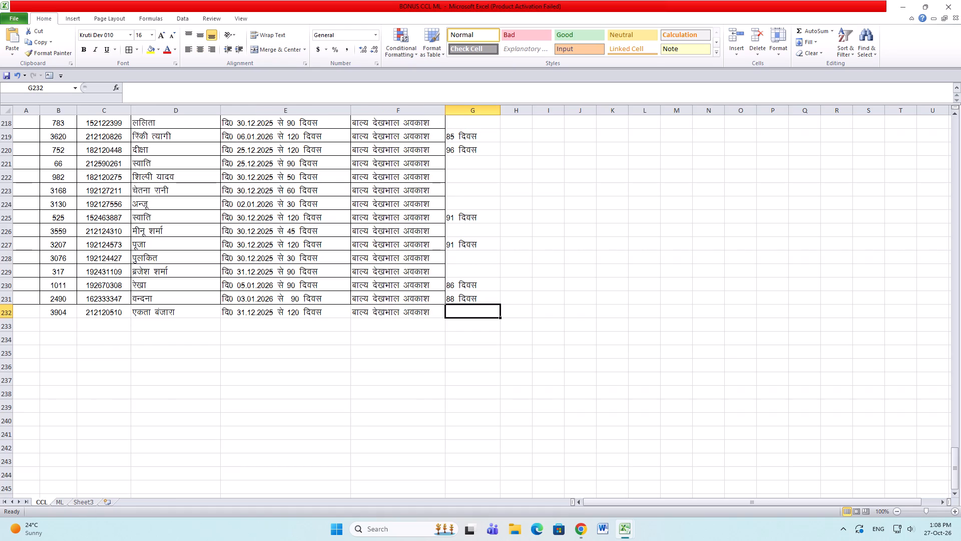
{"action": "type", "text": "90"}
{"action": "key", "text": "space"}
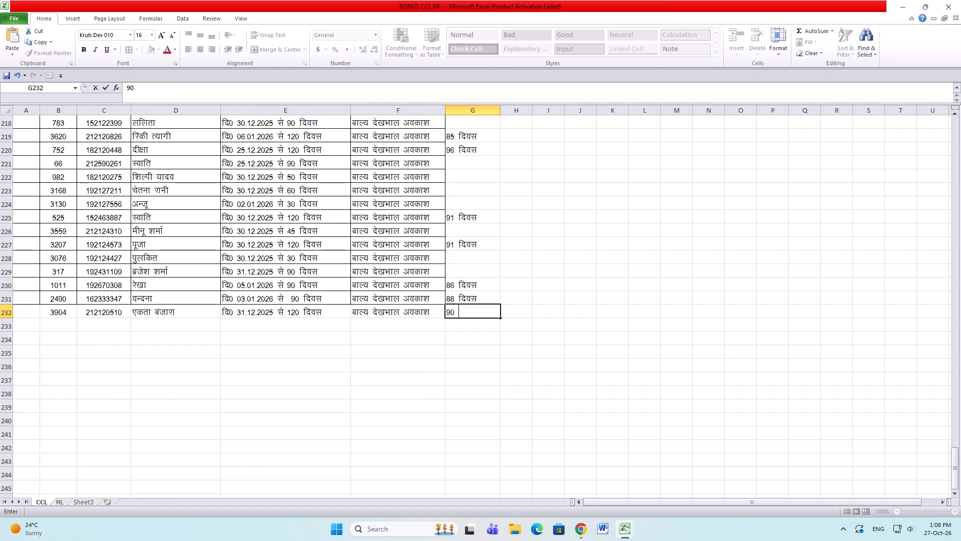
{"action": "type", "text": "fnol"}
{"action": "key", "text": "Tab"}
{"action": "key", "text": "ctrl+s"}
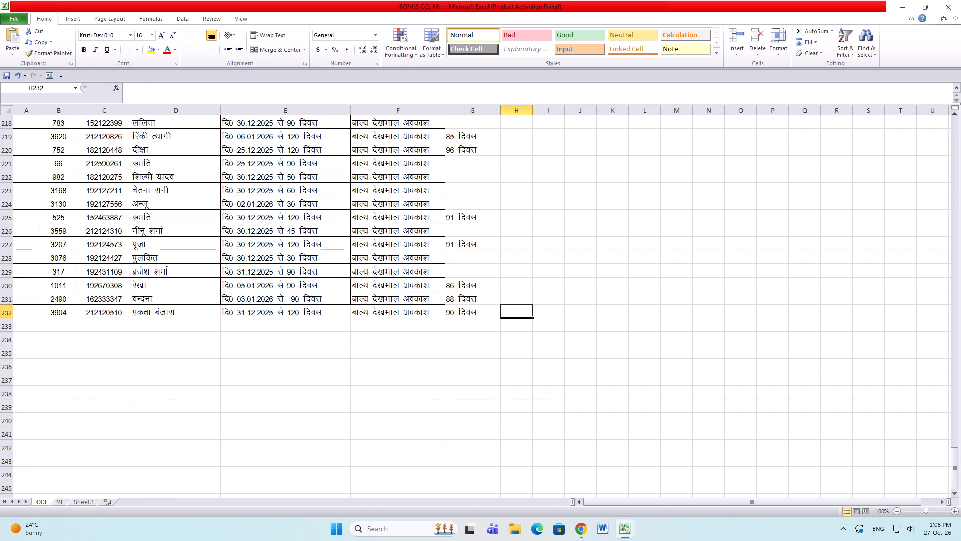
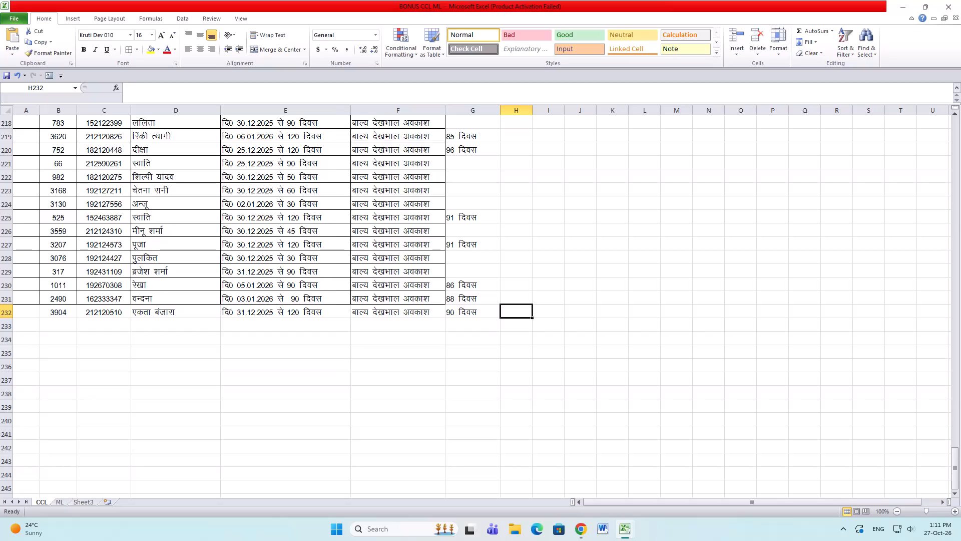
Switch to the ML sheet and enter the next employee's badge number in B77, ID number in C77 and name in D77.
{"action": "left_click", "coordinate": [45, 320]}
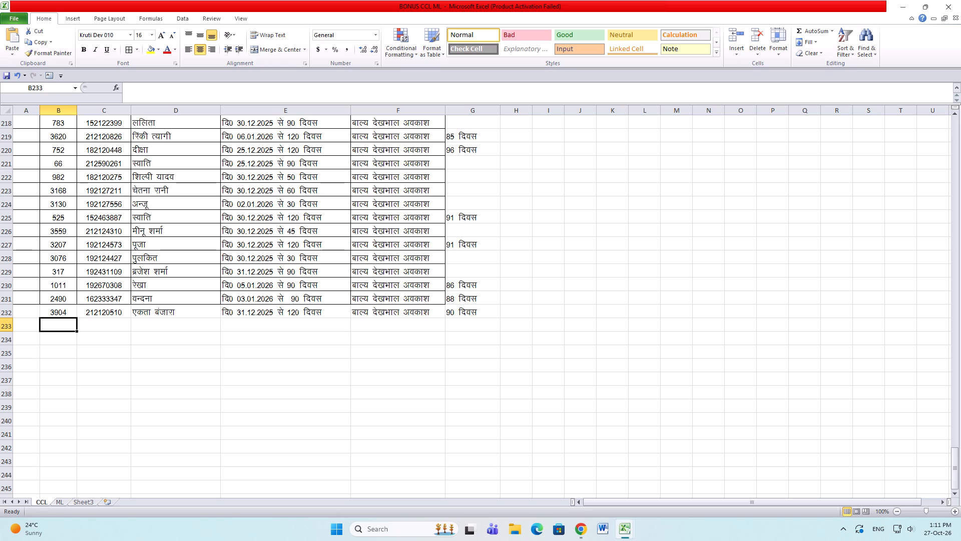
{"action": "left_click", "coordinate": [59, 323]}
{"action": "left_click", "coordinate": [60, 502]}
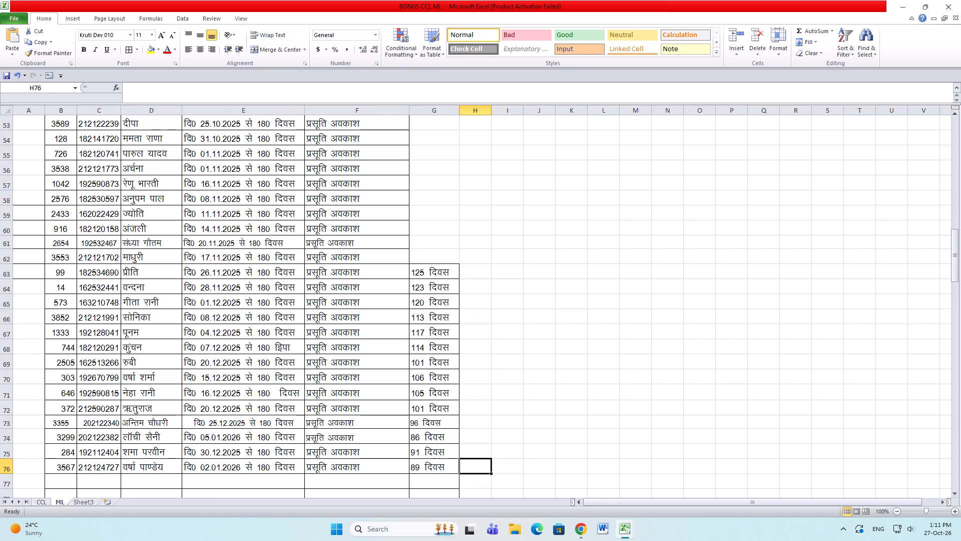
{"action": "left_click", "coordinate": [70, 479]}
{"action": "scroll", "coordinate": [70, 443], "scroll_direction": "down", "scroll_amount": 2}
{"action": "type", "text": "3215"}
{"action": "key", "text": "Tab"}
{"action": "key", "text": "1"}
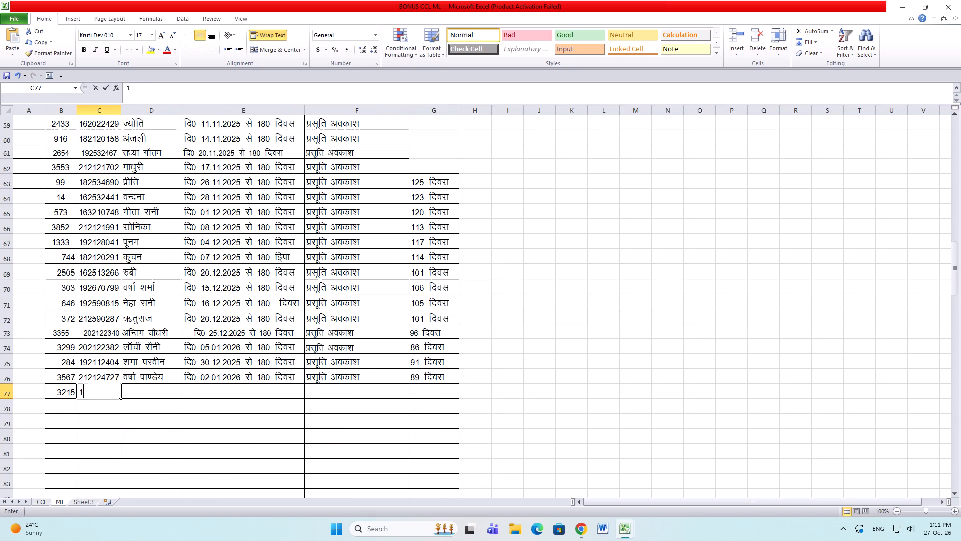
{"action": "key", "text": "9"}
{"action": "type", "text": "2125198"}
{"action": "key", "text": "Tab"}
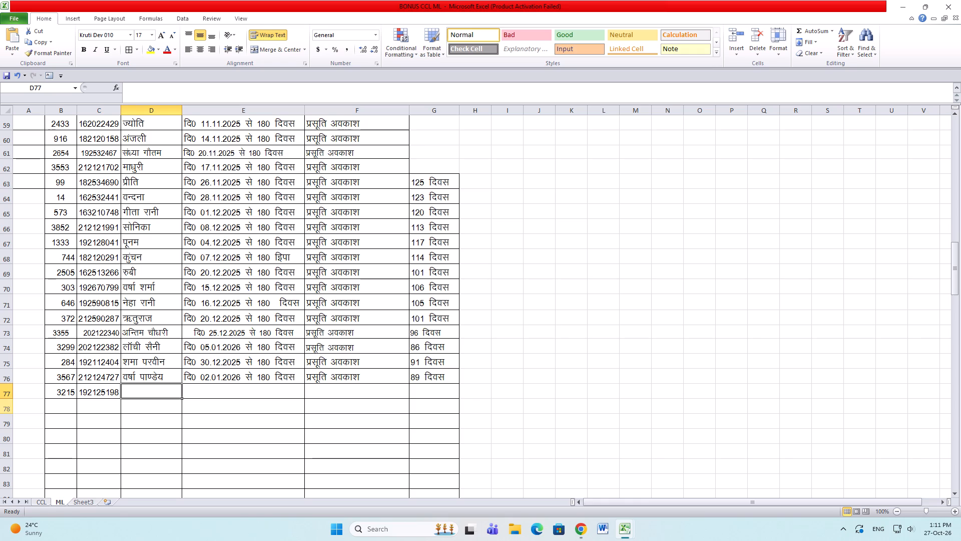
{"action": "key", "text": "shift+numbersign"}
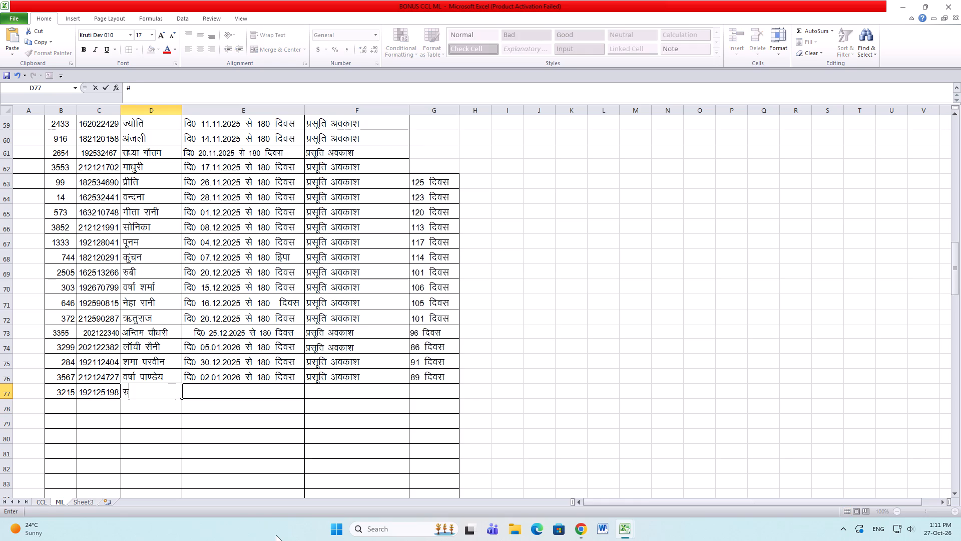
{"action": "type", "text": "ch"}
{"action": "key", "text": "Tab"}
Enter the leave period "दि0 07.01.2026 से 180 दिवस" in E77 and the leave type प्रसूति अवकाश in F77.
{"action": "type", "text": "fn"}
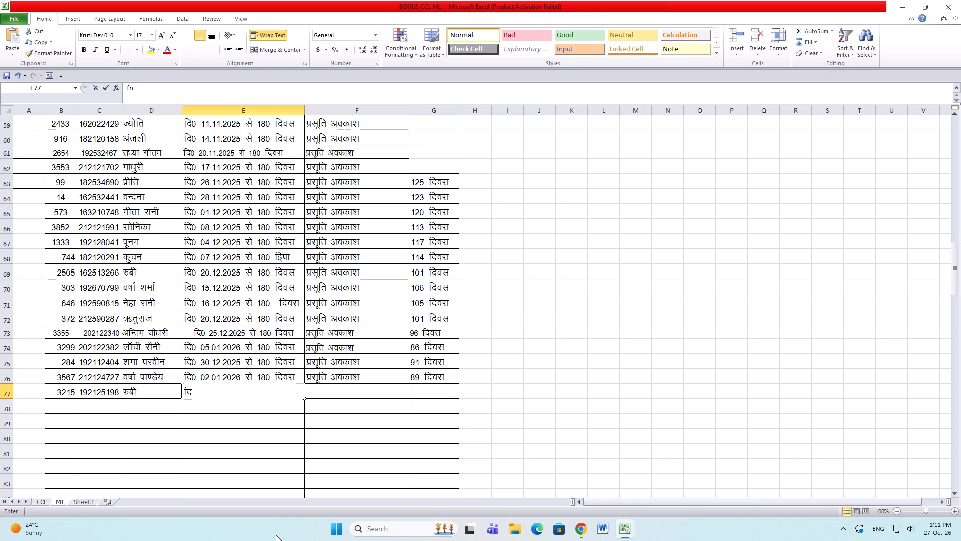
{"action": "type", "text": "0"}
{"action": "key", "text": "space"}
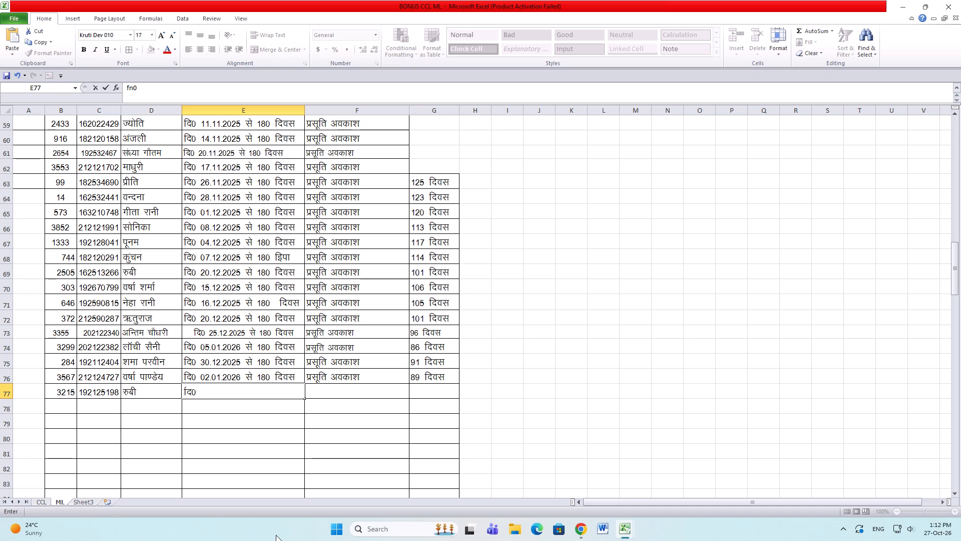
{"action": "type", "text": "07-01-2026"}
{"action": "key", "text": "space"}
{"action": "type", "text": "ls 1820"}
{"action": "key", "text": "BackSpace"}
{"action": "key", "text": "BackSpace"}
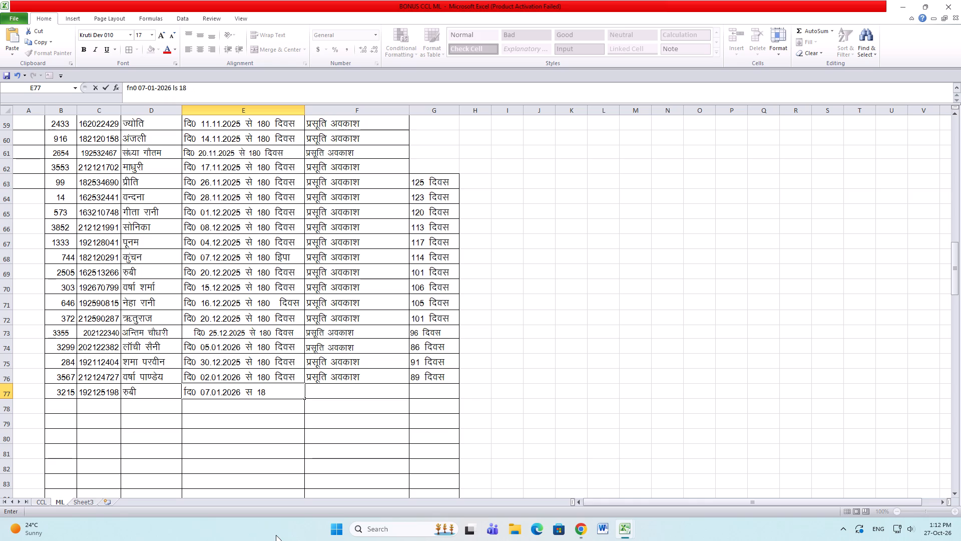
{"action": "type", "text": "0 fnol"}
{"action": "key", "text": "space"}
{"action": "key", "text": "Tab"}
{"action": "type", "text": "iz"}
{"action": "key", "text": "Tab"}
Switch to the DOB workbook and calculate the period from 07-01-2026 to 31-03-2026 by setting the FROM date in A3.
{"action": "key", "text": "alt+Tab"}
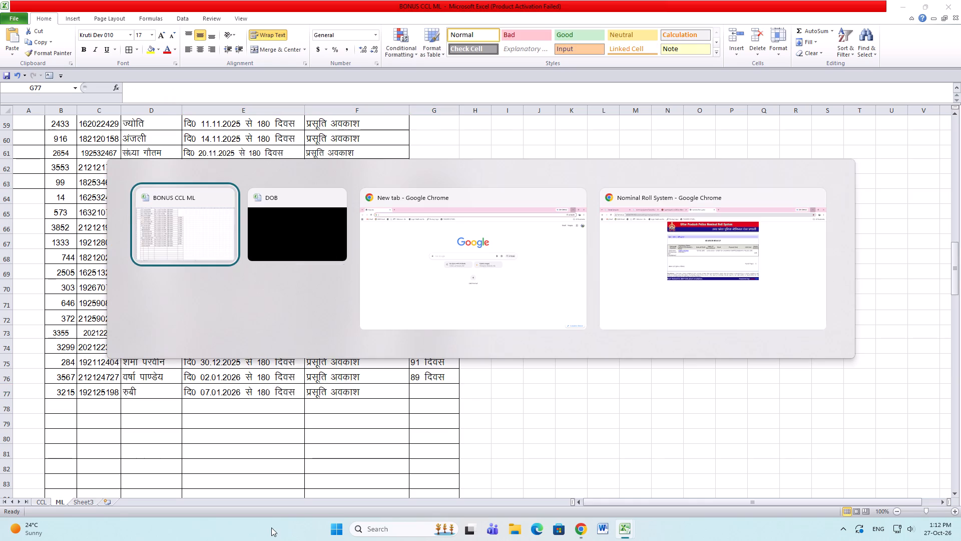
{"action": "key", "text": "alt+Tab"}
{"action": "left_click", "coordinate": [84, 198]}
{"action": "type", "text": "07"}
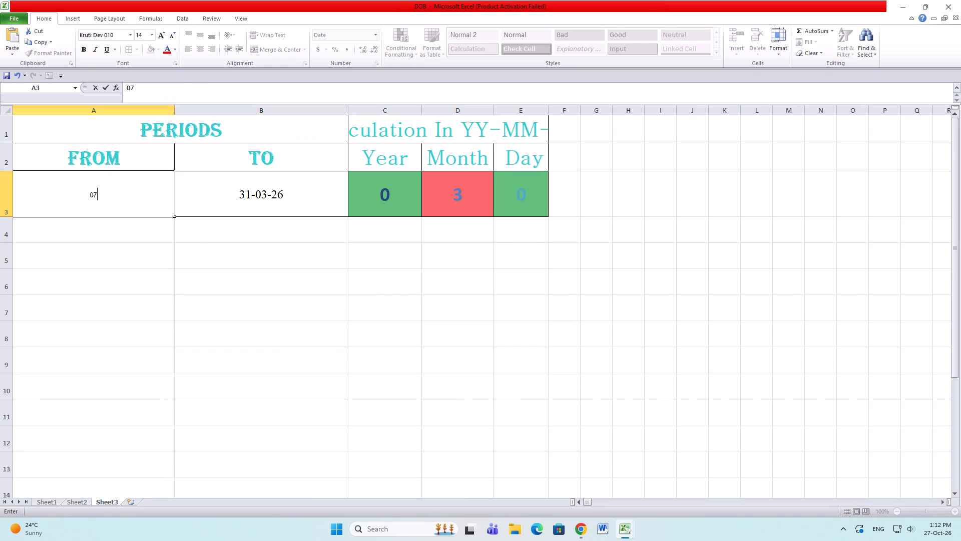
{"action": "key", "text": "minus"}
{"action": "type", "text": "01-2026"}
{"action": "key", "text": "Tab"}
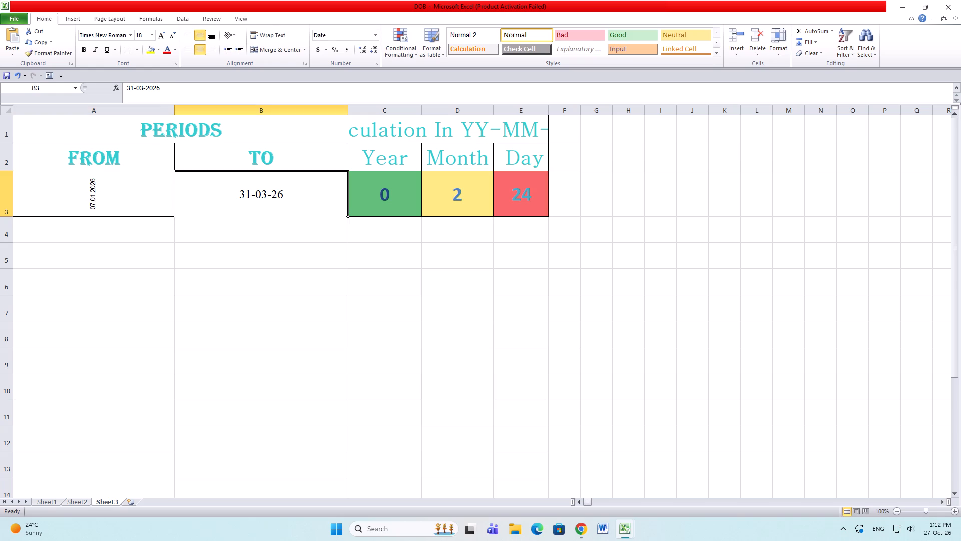
Return to the BONUS CCL ML workbook, enter "84 दिवस" in G77 and save the workbook.
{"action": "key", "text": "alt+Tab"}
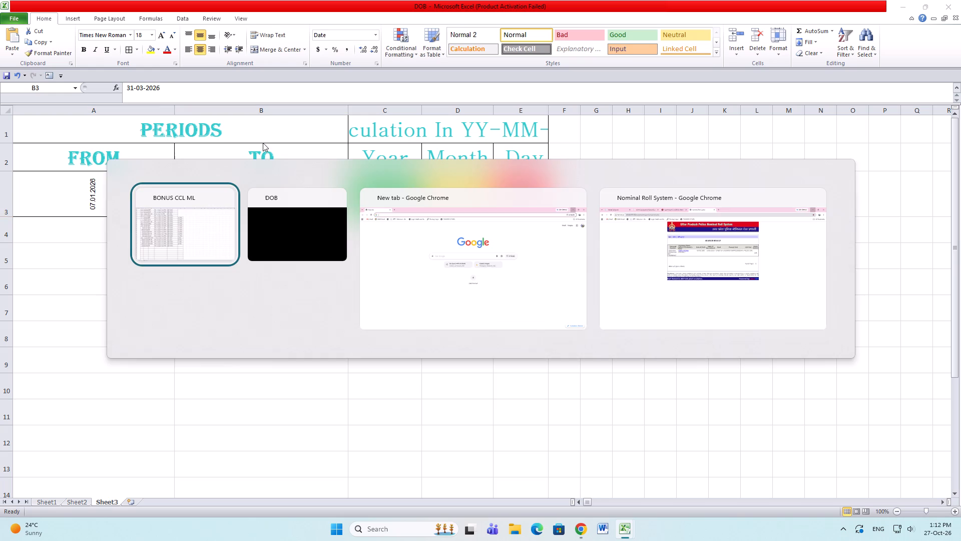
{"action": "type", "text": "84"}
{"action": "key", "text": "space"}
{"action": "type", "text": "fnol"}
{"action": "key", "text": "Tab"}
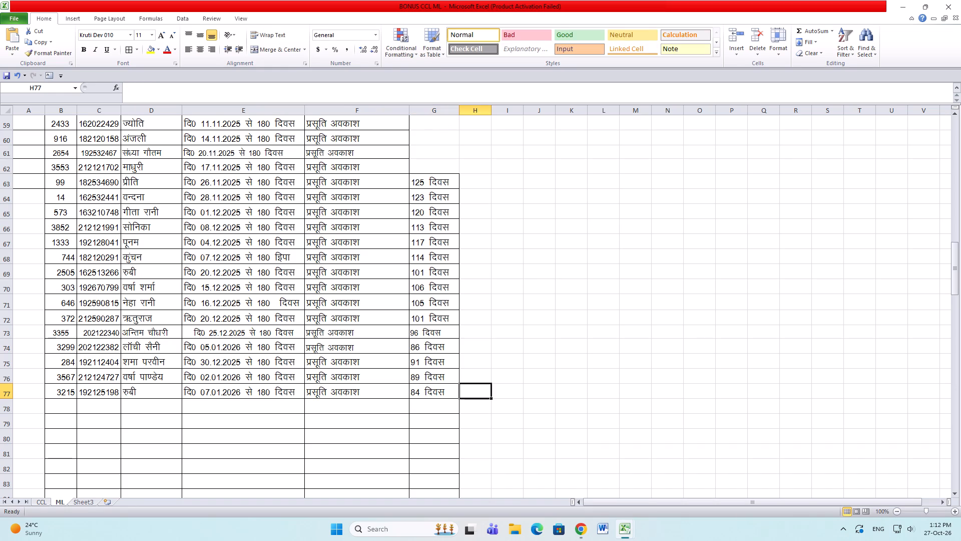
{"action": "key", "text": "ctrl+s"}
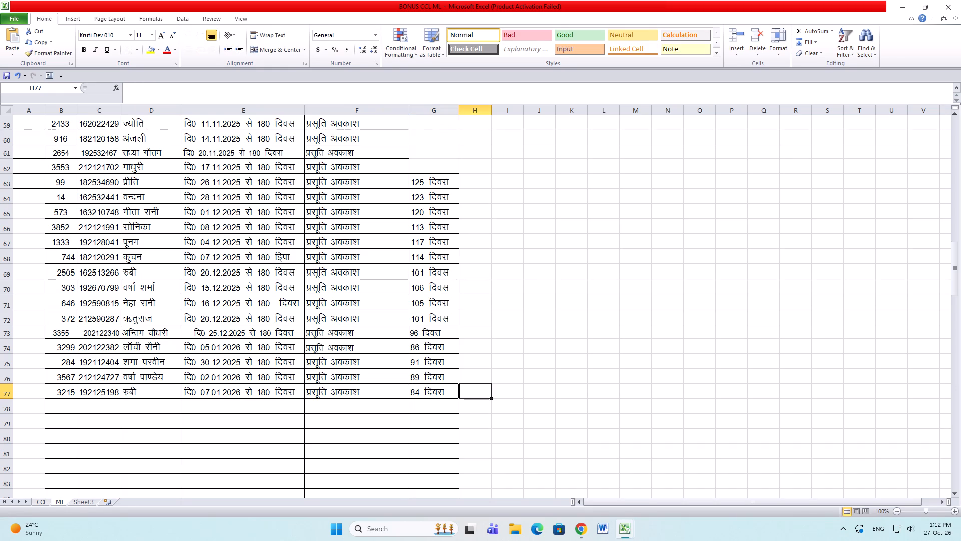
Enter the next six employees' badge numbers down column B of the ML sheet, in B78 to B83.
{"action": "left_click", "coordinate": [63, 407]}
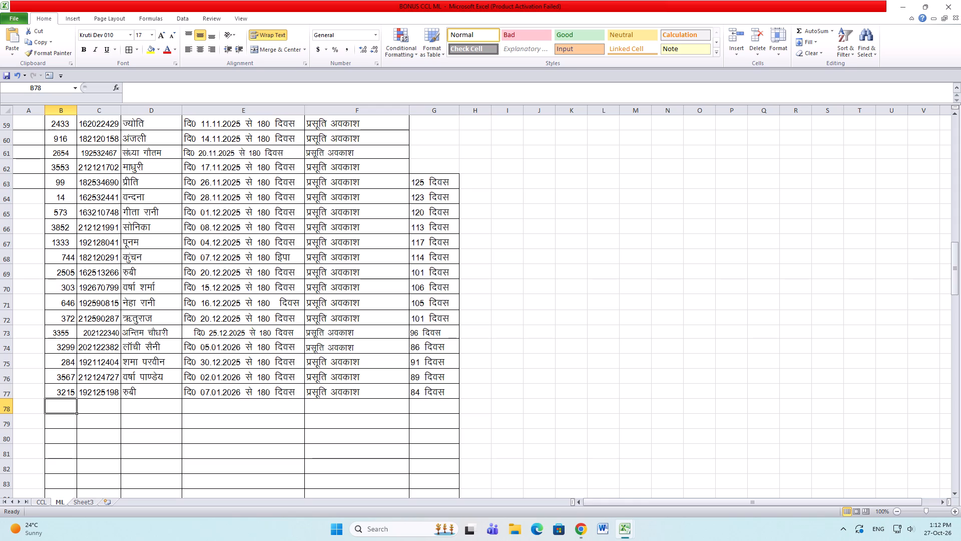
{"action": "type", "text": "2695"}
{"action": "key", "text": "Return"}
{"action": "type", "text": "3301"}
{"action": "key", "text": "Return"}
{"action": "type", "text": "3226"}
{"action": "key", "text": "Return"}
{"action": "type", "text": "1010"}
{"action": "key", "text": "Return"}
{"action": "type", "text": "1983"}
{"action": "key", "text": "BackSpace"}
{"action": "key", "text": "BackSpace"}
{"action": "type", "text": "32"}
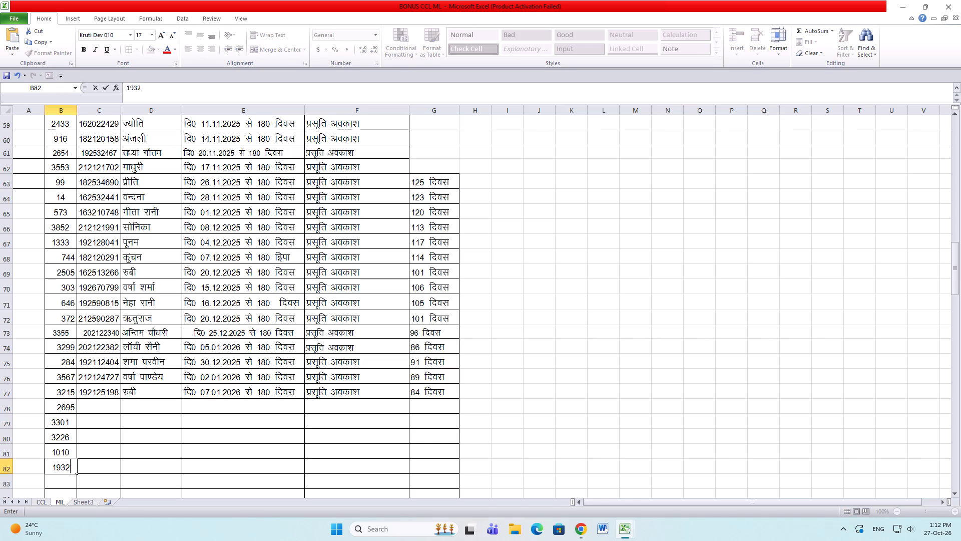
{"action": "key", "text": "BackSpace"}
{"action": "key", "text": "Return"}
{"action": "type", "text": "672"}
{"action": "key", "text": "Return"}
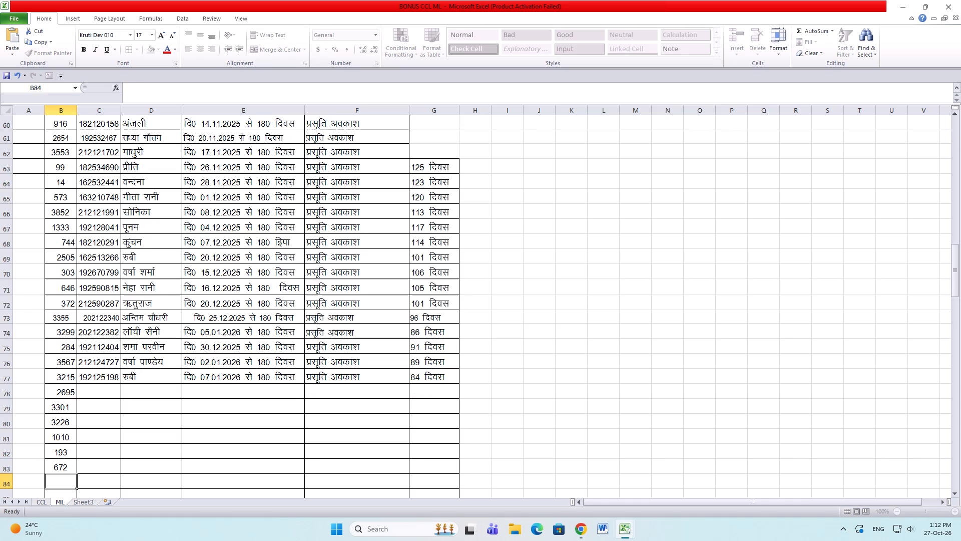
Enter seven more employees' badge numbers down column B, in B84 to B90.
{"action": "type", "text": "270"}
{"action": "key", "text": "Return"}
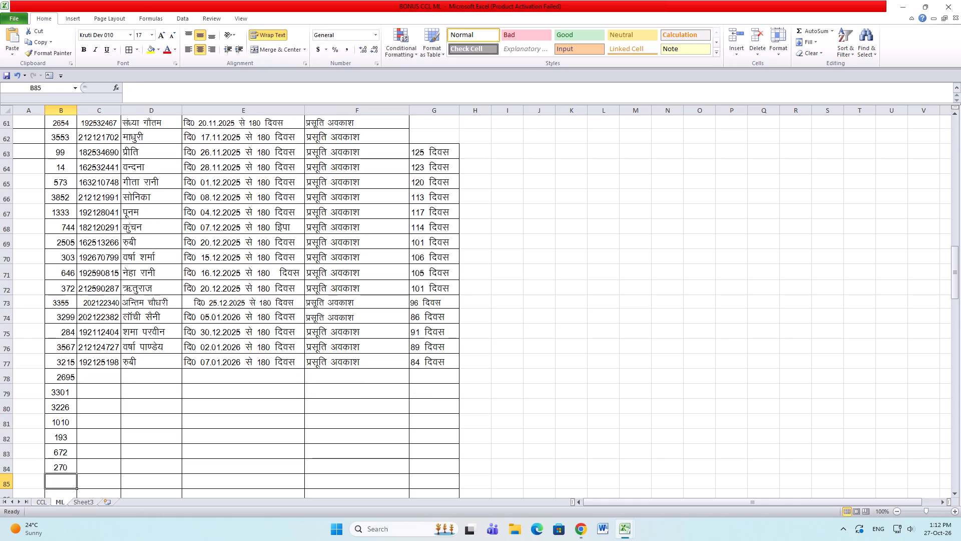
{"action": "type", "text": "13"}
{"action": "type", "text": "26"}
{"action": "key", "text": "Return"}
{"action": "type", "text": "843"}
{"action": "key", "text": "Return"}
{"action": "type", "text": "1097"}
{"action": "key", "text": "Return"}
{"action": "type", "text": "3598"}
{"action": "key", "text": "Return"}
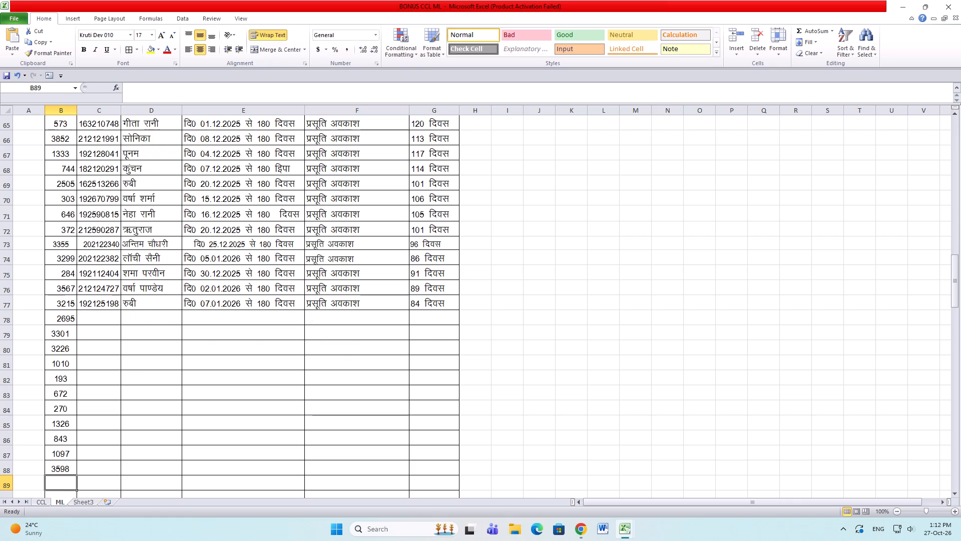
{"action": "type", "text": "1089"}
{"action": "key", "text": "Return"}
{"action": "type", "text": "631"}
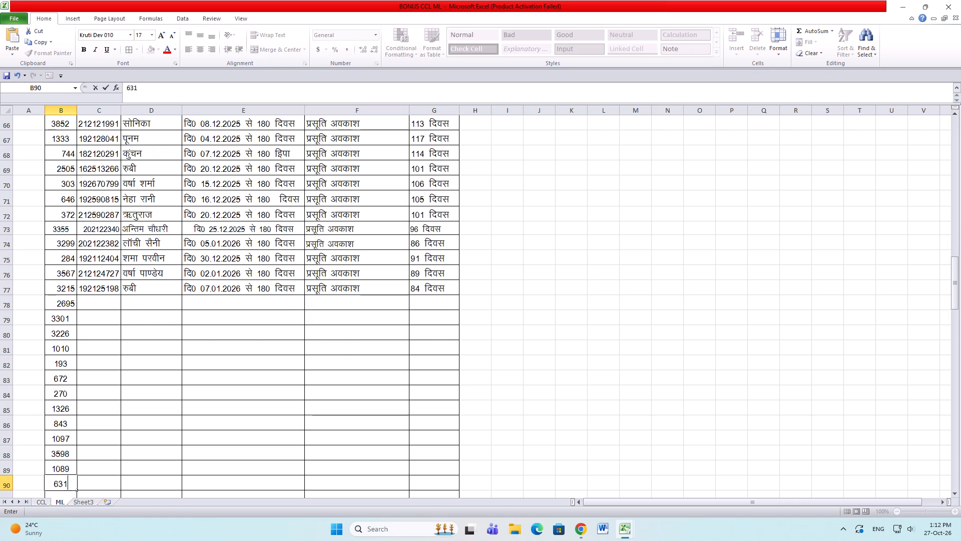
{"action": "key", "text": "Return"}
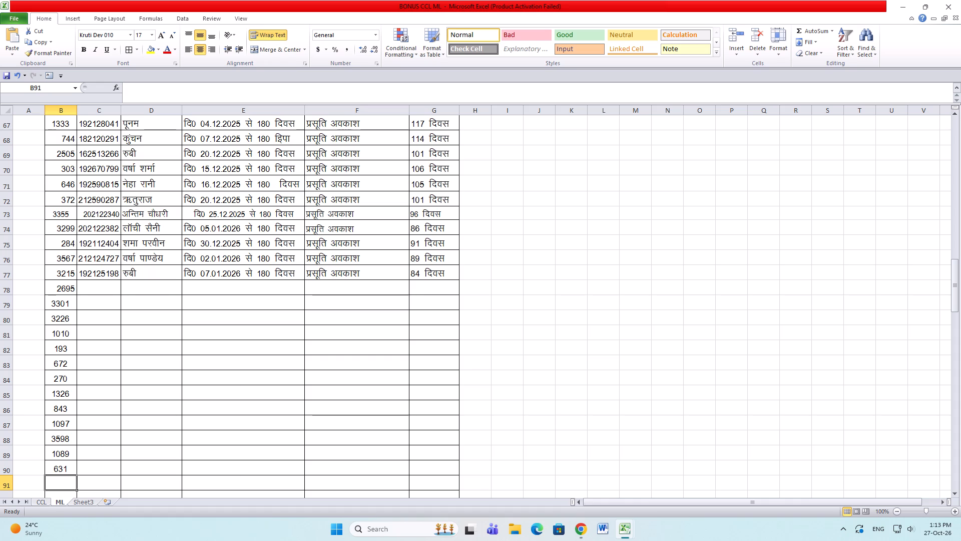
Enter the employees' ID numbers down column C beside their badge numbers, in C78 to C81.
{"action": "left_click", "coordinate": [95, 287]}
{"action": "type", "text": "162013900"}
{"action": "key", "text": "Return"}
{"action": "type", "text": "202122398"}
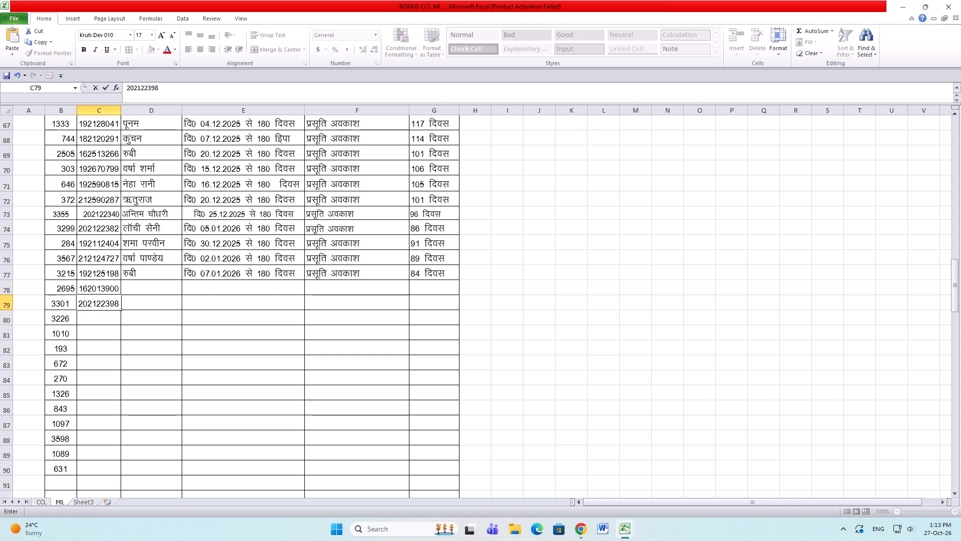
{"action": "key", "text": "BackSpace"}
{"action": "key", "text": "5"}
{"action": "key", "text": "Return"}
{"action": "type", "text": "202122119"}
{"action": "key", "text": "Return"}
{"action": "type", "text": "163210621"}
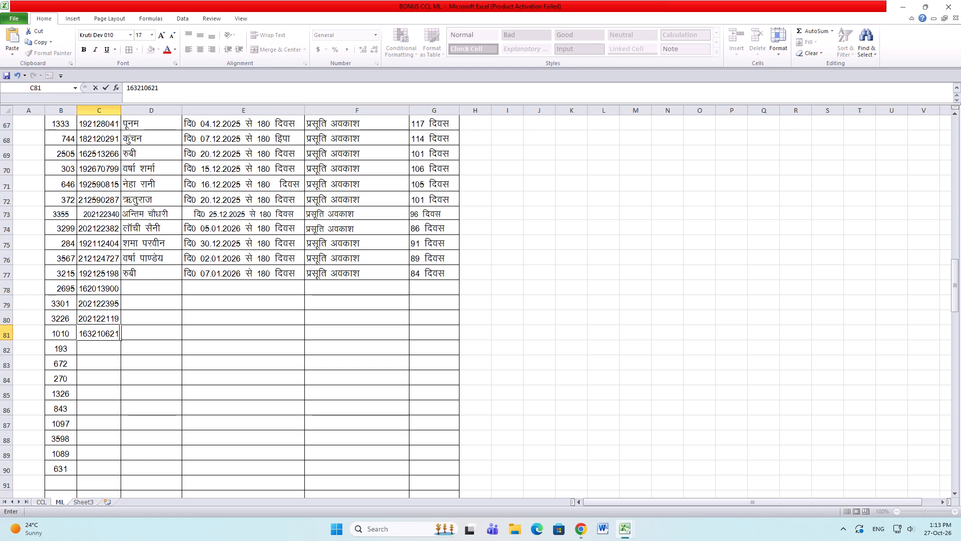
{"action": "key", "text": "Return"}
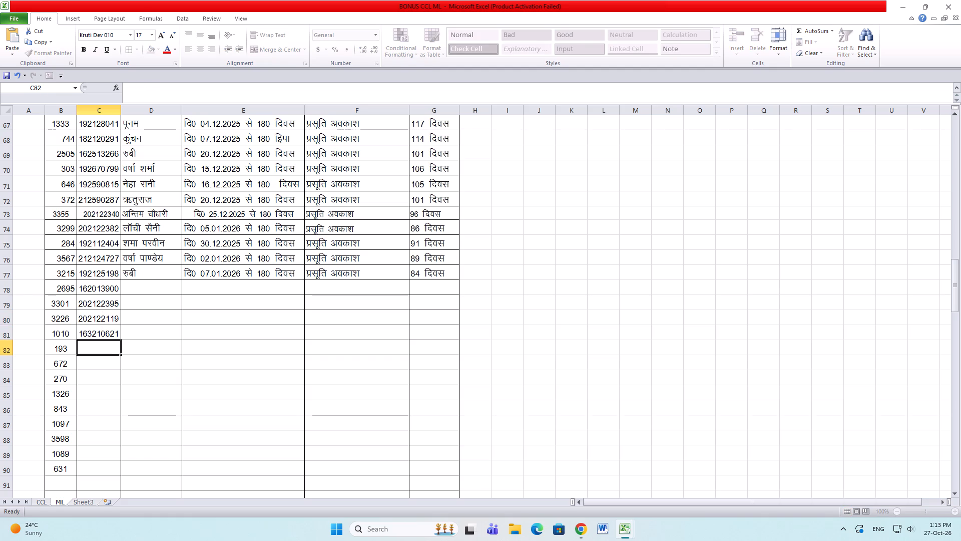
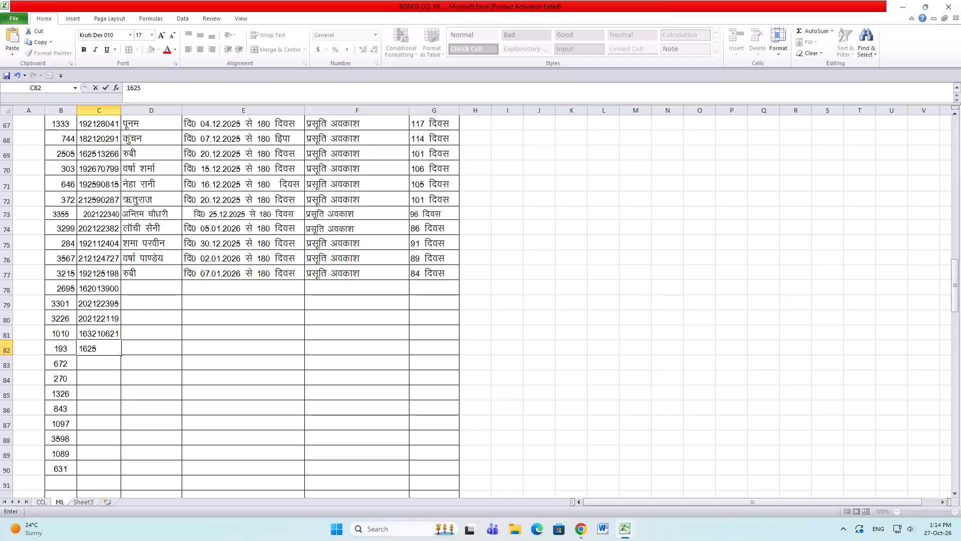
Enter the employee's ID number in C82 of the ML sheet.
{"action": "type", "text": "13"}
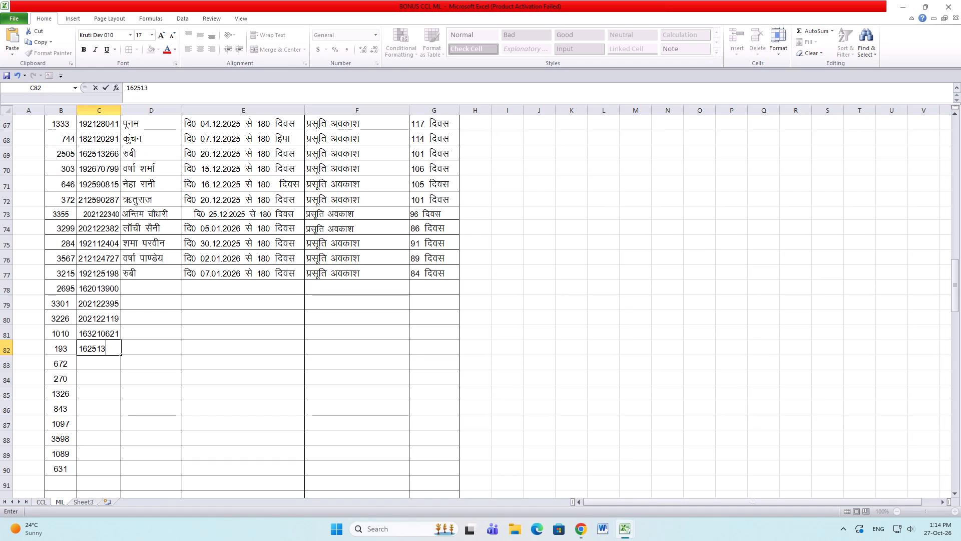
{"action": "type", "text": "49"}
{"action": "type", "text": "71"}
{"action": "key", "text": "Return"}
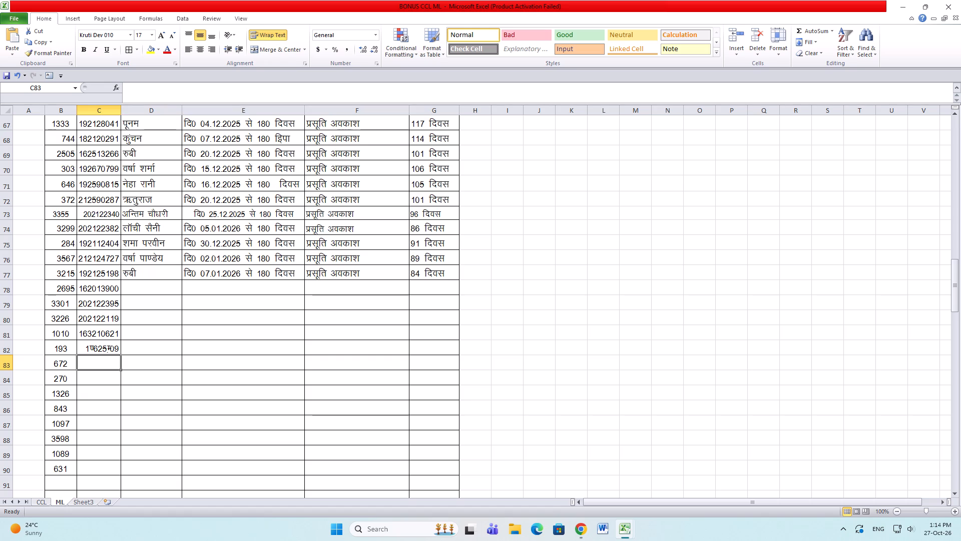
Widen column C slightly so the full ID numbers fit.
{"action": "left_click_drag", "start_coordinate": [120, 111], "coordinate": [126, 109]}
{"action": "left_click", "coordinate": [102, 359]}
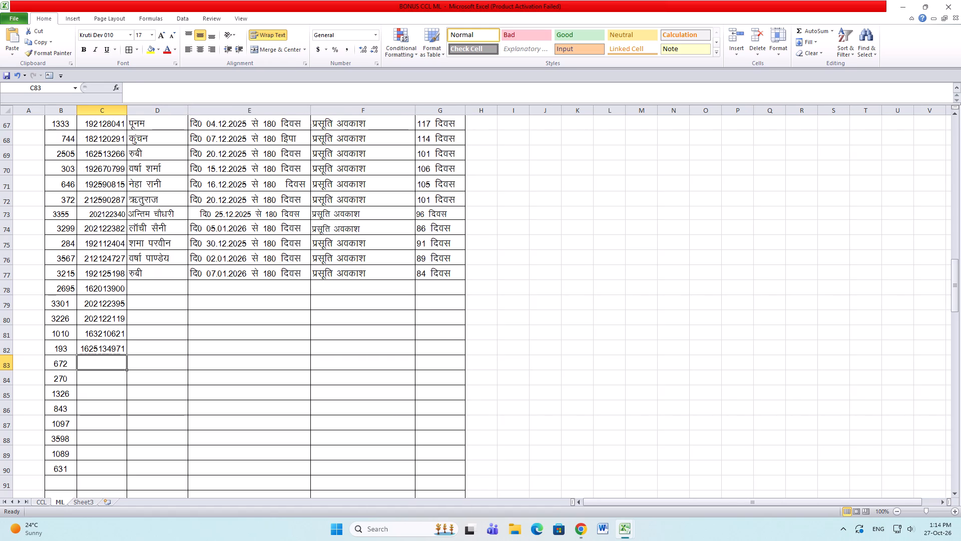
Copy the badge number from B82 and search for it in column C of the nominal roll new workbook.
{"action": "left_click", "coordinate": [58, 345]}
{"action": "key", "text": "ctrl+c"}
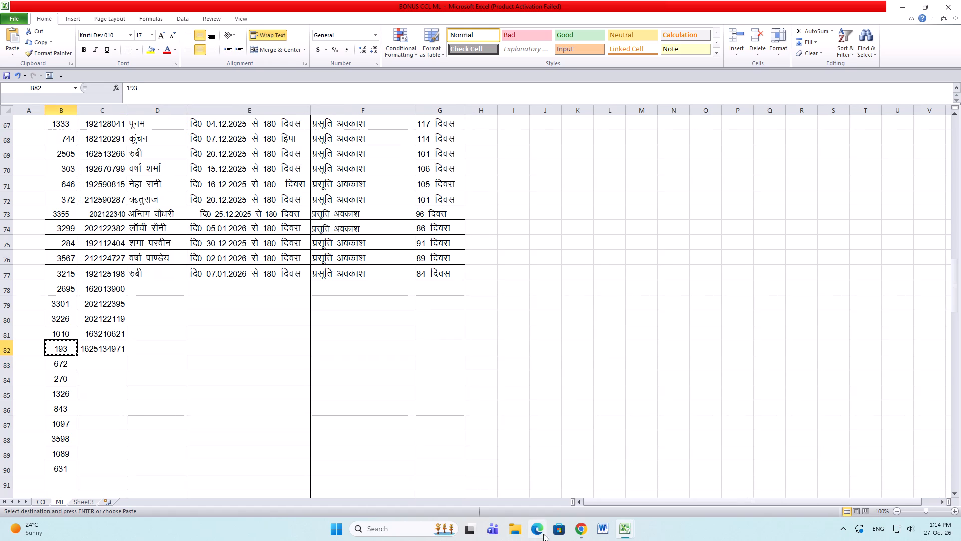
{"action": "right_click", "coordinate": [621, 531]}
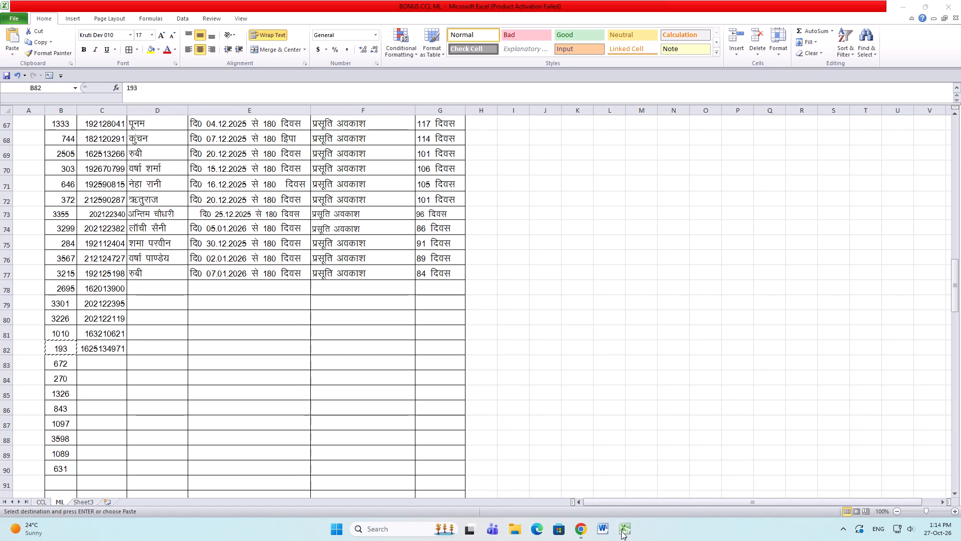
{"action": "left_click", "coordinate": [594, 311]}
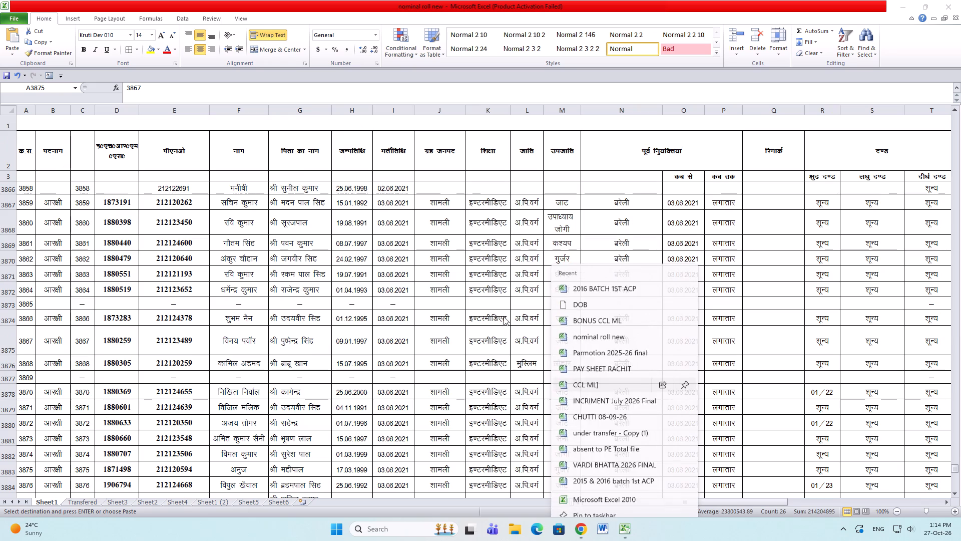
{"action": "left_click", "coordinate": [316, 296]}
{"action": "left_click", "coordinate": [316, 288]}
{"action": "key", "text": "ctrl+f"}
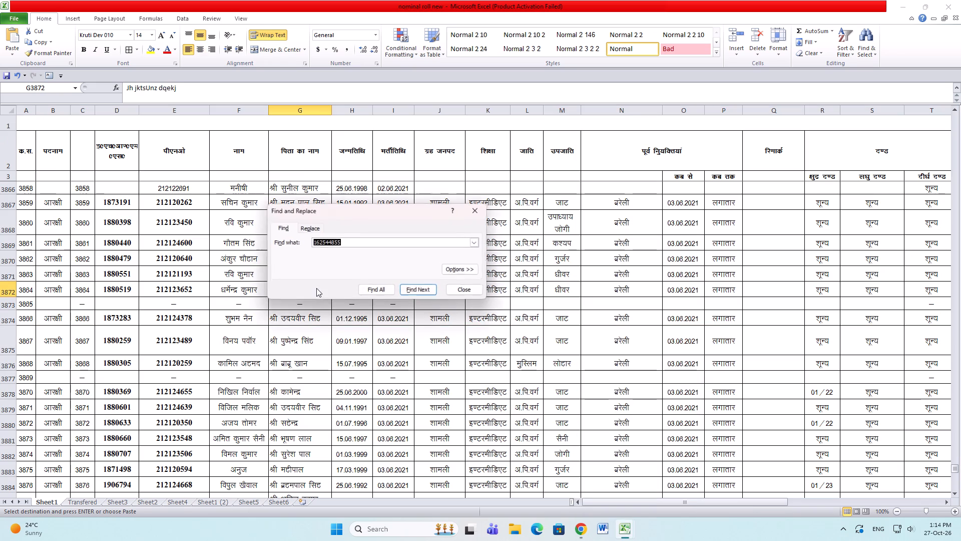
{"action": "key", "text": "ctrl+v"}
{"action": "left_click", "coordinate": [82, 112]}
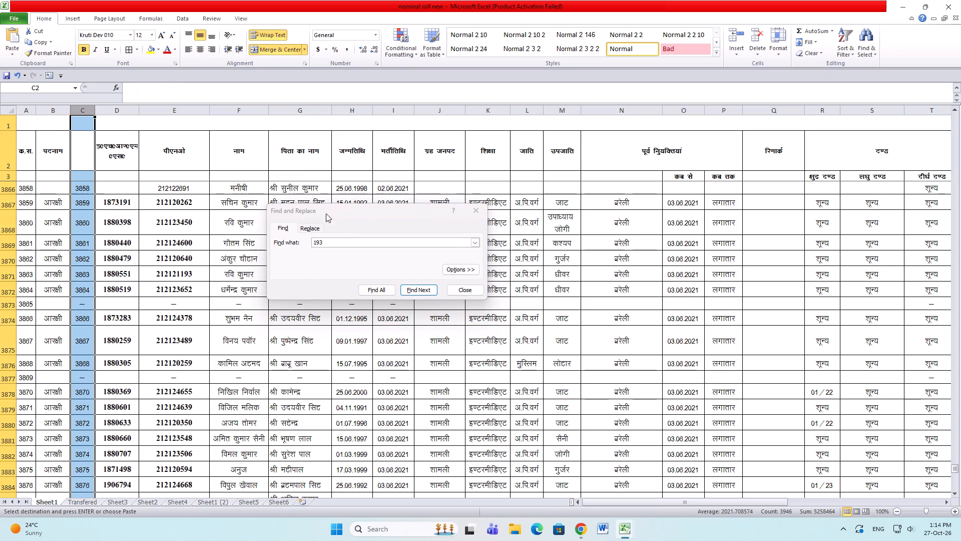
{"action": "left_click", "coordinate": [423, 290]}
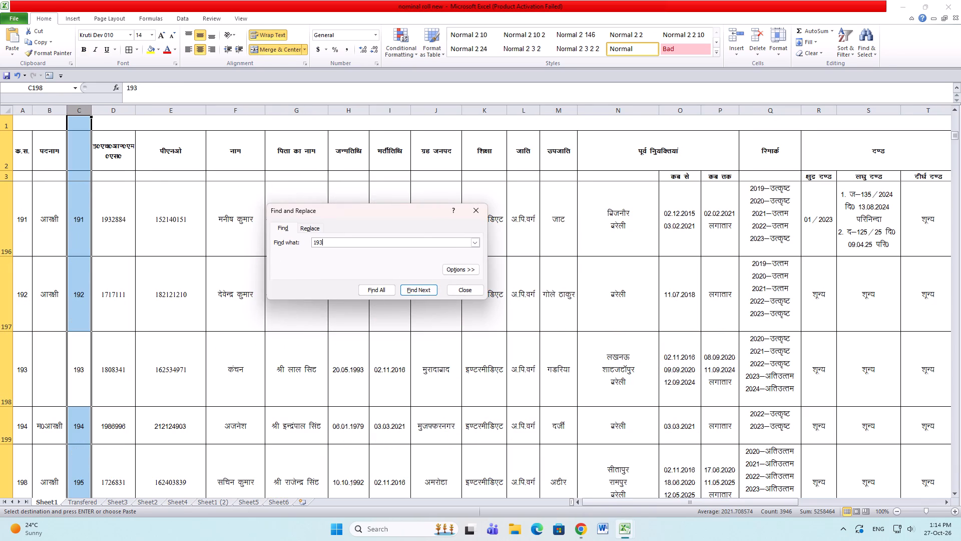
Return to the BONUS CCL ML workbook and replace C82 with the ID number listed for that employee in the nominal roll.
{"action": "key", "text": "alt+Tab"}
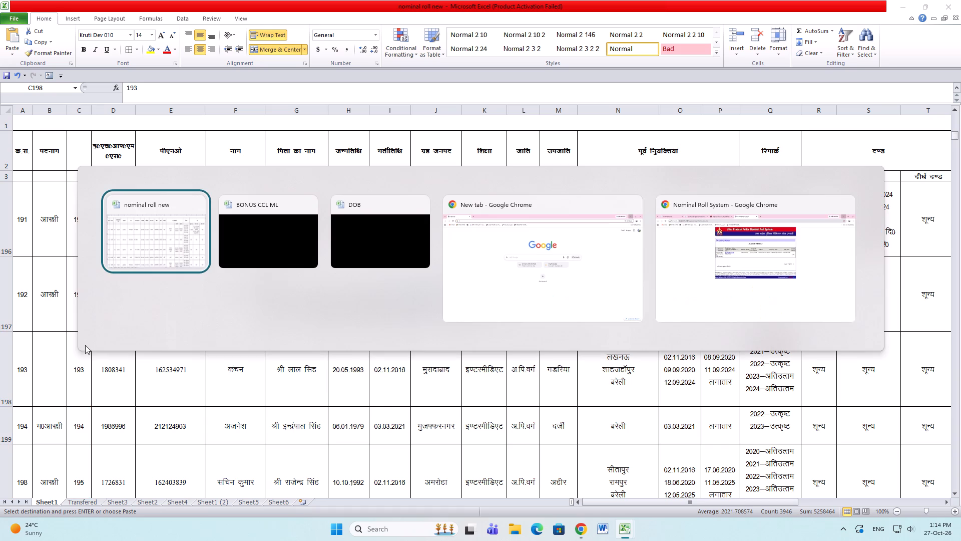
{"action": "key", "text": "alt+Tab"}
{"action": "left_click", "coordinate": [99, 348]}
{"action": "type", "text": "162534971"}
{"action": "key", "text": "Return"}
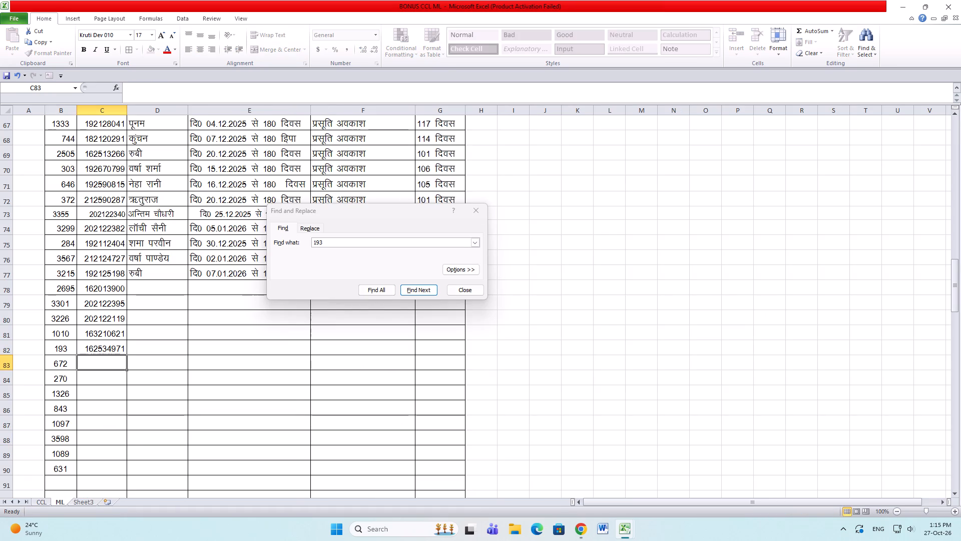
Enter the next employee's ID number in C83.
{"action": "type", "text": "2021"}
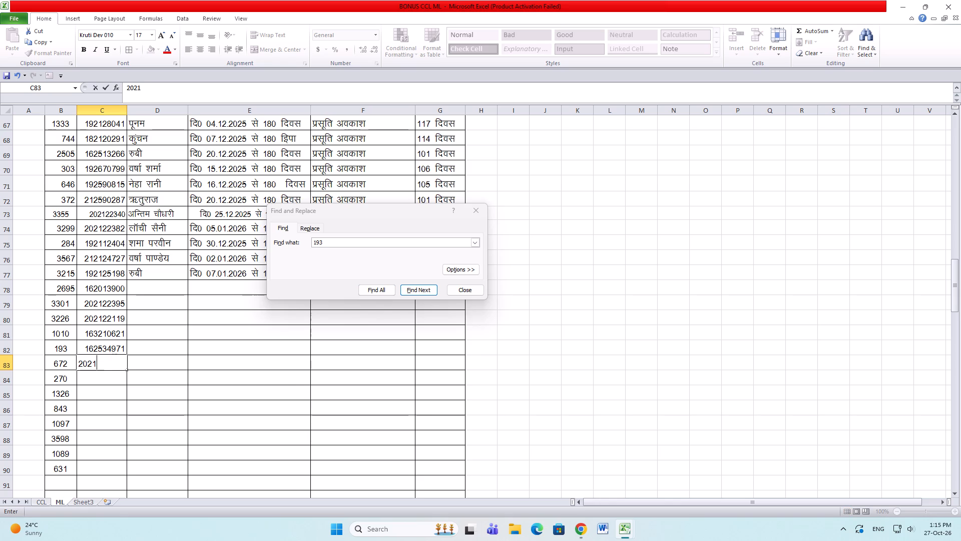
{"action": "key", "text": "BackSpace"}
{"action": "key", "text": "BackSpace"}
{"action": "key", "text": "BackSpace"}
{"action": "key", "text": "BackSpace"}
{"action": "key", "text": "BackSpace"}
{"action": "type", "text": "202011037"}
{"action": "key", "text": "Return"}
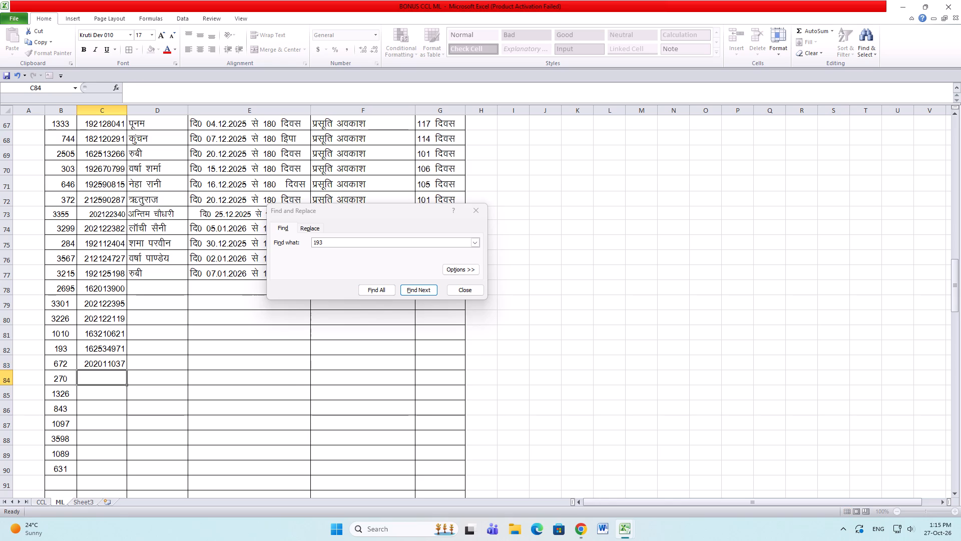
Enter the employee's nine-digit ID number in C84.
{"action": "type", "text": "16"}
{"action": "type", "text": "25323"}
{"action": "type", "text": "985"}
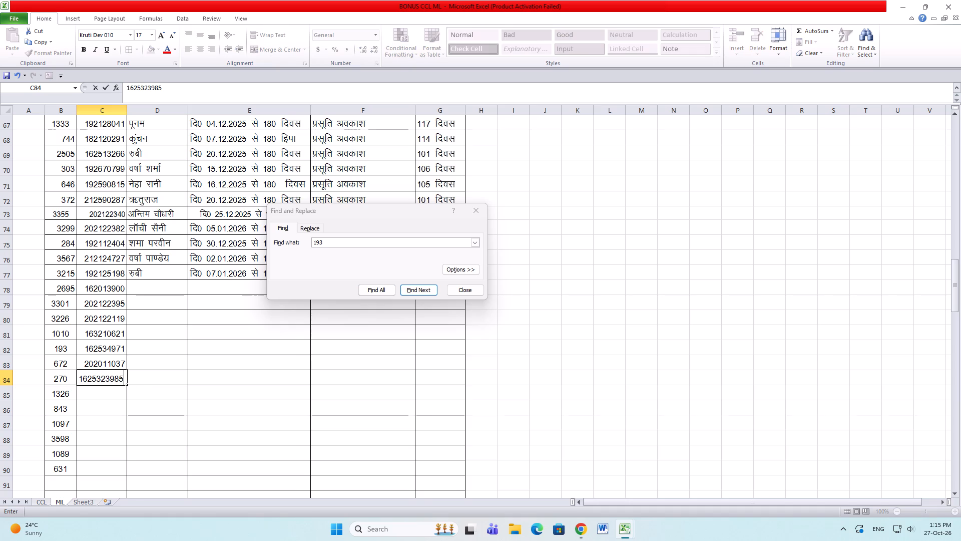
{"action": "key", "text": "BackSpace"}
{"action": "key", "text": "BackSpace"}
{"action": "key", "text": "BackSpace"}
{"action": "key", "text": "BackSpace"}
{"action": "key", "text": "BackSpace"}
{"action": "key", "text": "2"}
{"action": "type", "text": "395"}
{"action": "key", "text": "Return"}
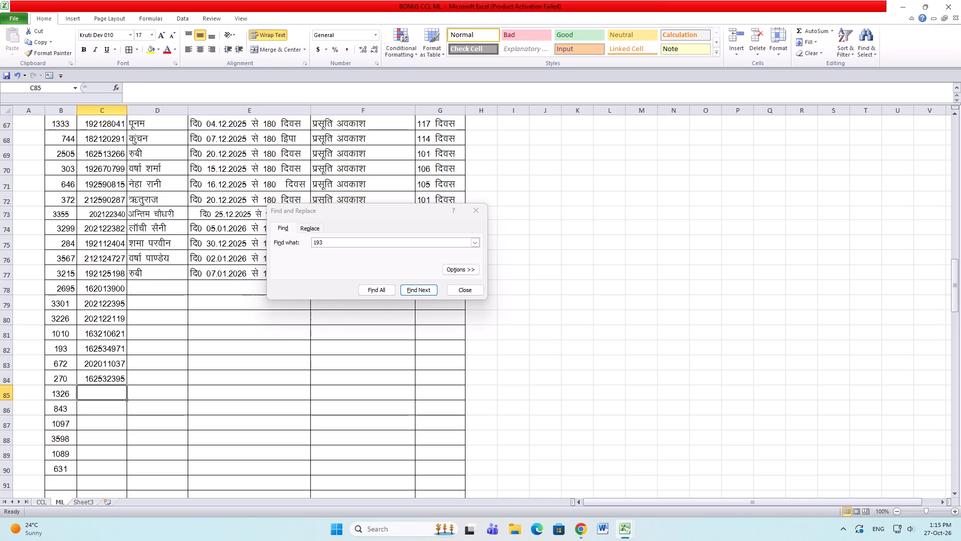
Enter the next two employees' ID numbers in C85 and C86.
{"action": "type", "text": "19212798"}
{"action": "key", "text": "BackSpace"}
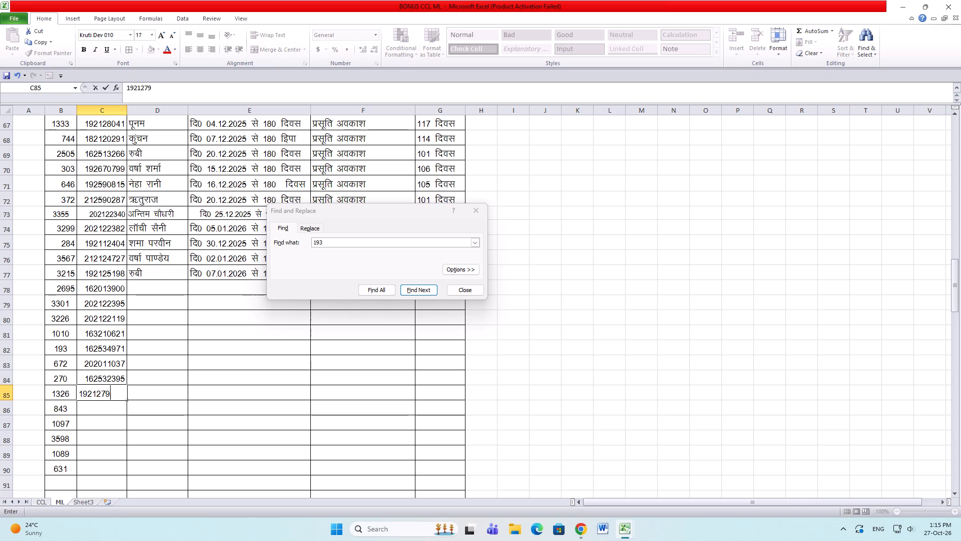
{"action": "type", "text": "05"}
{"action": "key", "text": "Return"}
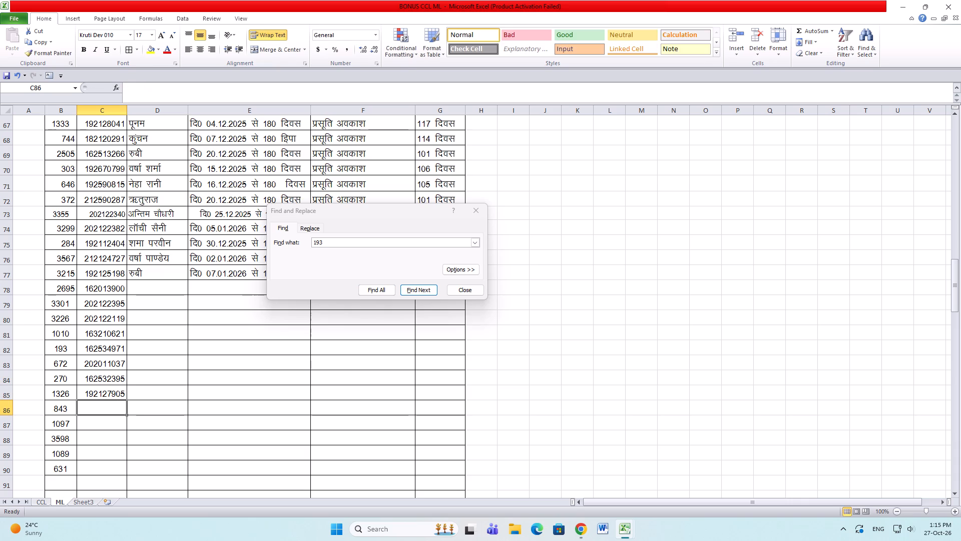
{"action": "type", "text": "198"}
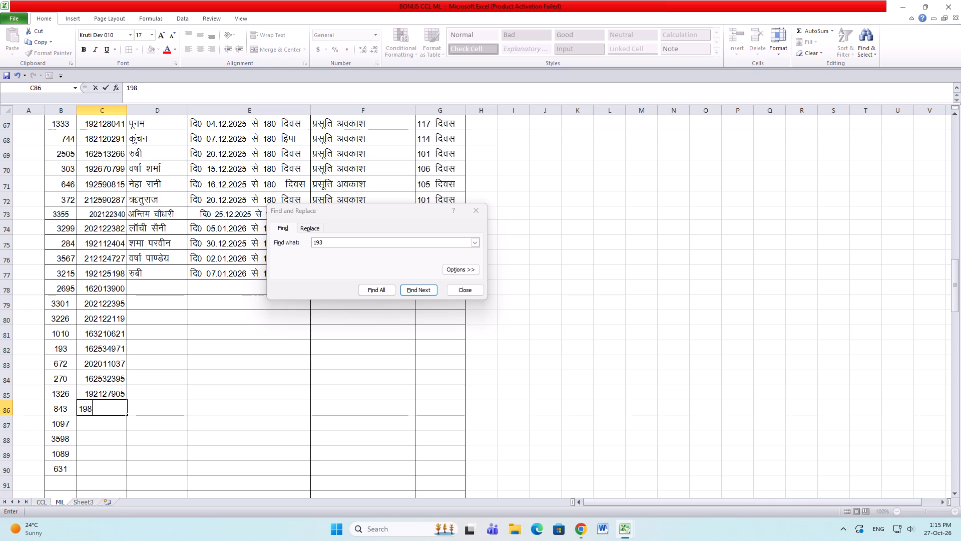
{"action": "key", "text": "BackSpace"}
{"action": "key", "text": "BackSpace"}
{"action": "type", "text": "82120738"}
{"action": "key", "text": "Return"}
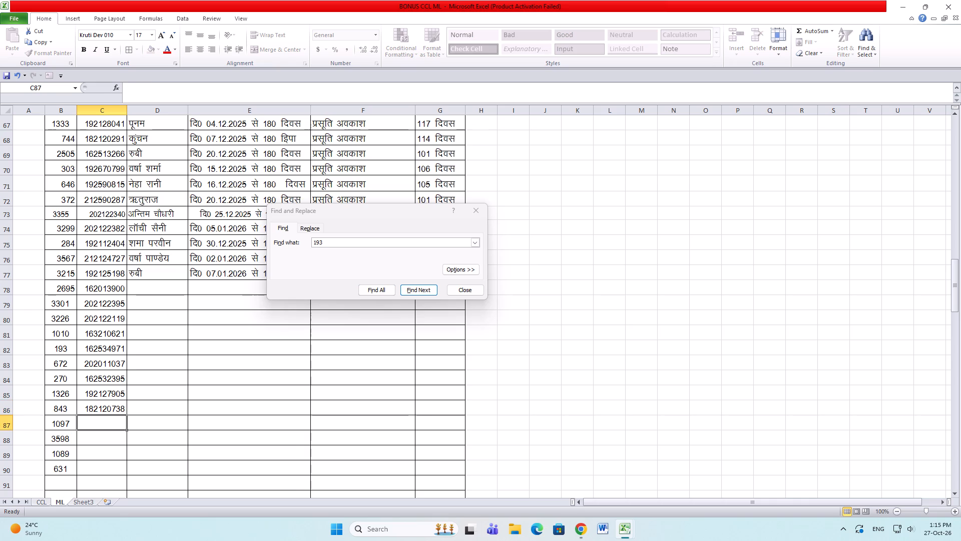
Enter the remaining four employees' ID numbers down column C, in C87 to C90.
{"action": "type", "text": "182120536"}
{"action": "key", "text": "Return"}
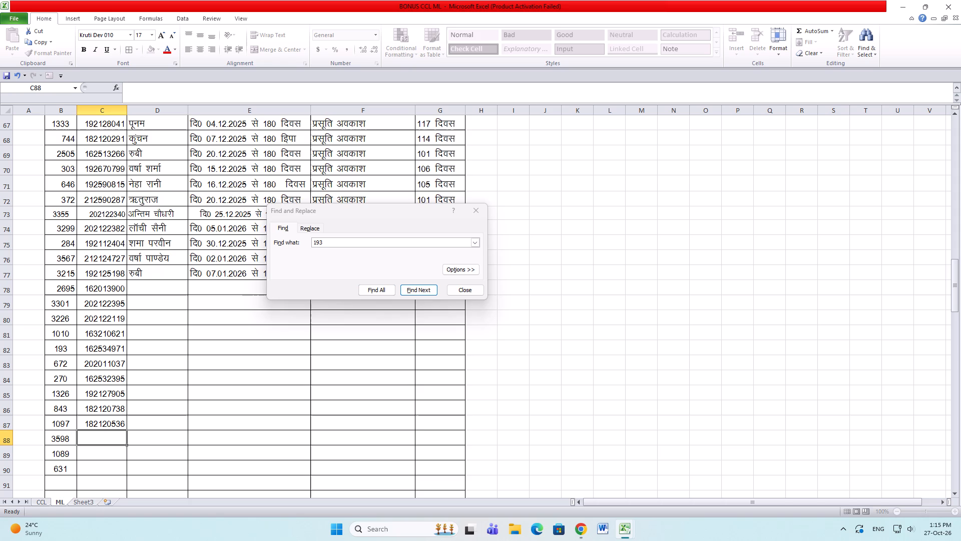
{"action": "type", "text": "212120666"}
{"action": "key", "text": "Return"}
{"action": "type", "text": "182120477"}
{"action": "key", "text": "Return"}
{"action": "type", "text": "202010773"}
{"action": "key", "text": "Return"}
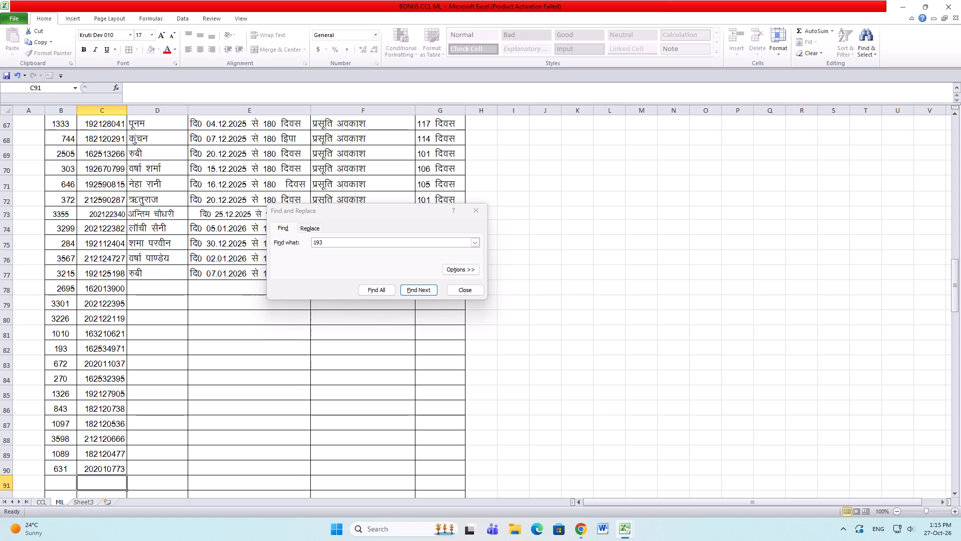
Enter the first two employees' names in Hindi beside their ID numbers, in D78 and D79.
{"action": "left_click", "coordinate": [155, 285]}
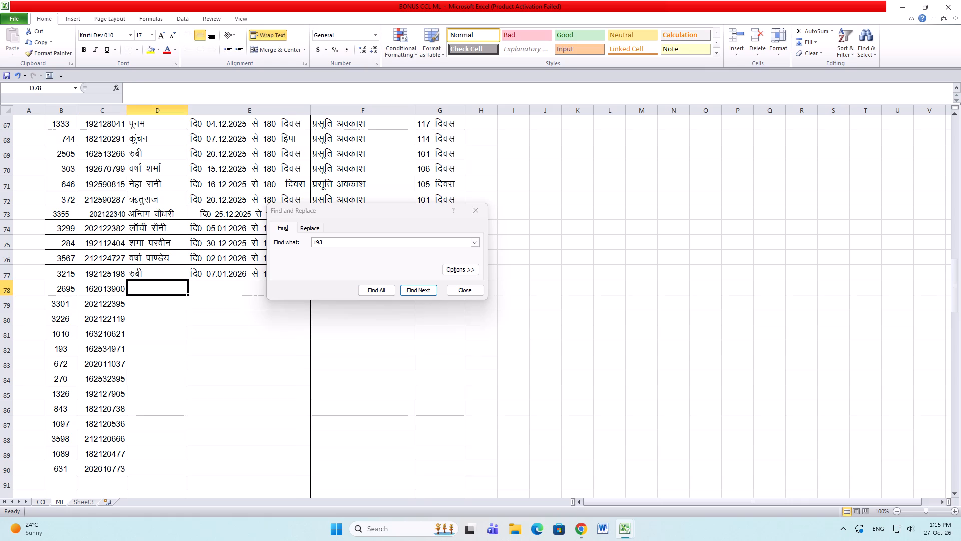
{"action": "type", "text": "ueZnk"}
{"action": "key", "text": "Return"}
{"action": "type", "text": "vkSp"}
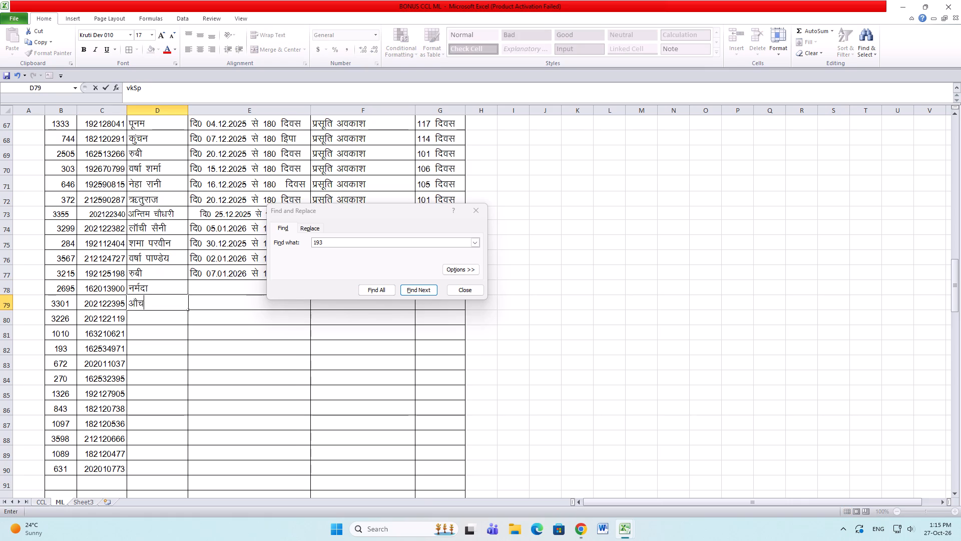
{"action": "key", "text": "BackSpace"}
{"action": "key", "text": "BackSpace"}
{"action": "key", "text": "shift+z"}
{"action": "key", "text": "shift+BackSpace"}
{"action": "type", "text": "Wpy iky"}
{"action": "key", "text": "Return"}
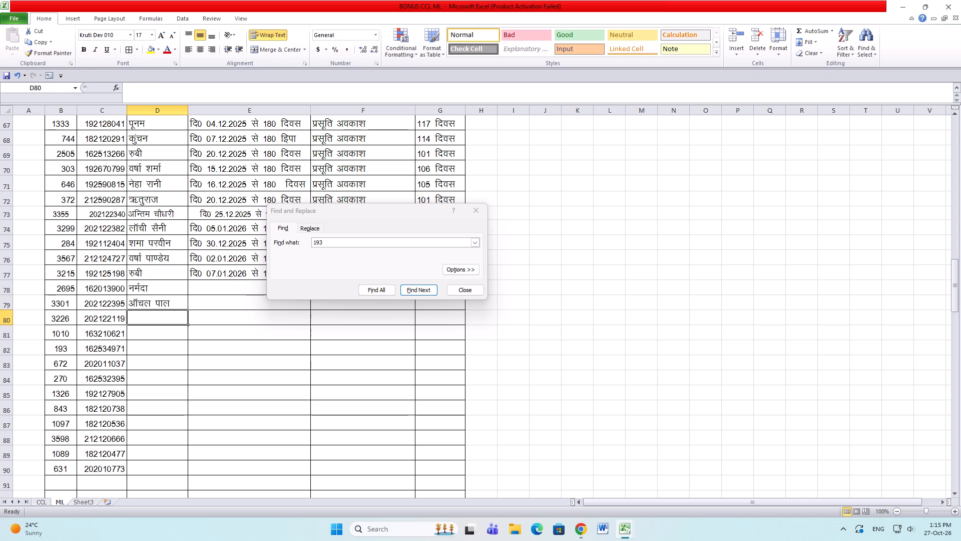
Enter the next two employees' names in Hindi, in D80 and D81.
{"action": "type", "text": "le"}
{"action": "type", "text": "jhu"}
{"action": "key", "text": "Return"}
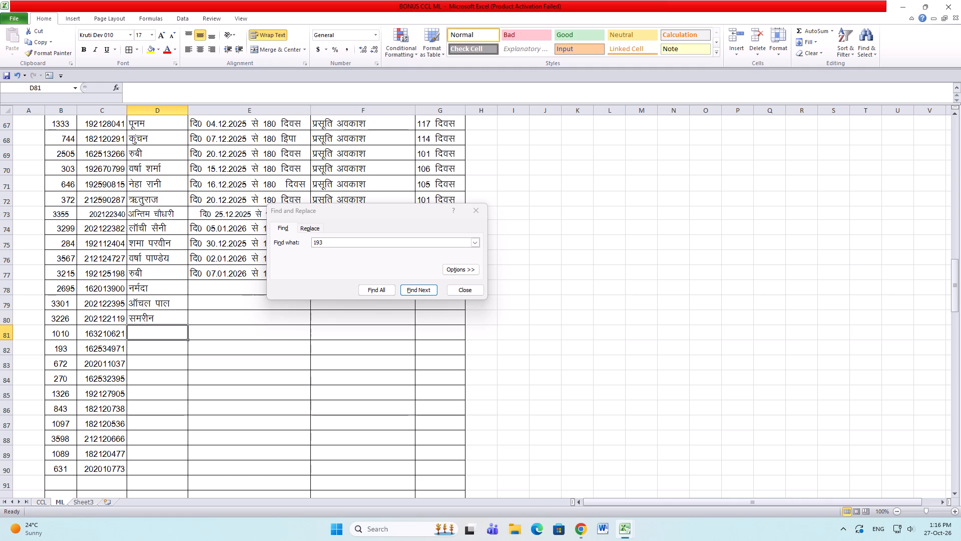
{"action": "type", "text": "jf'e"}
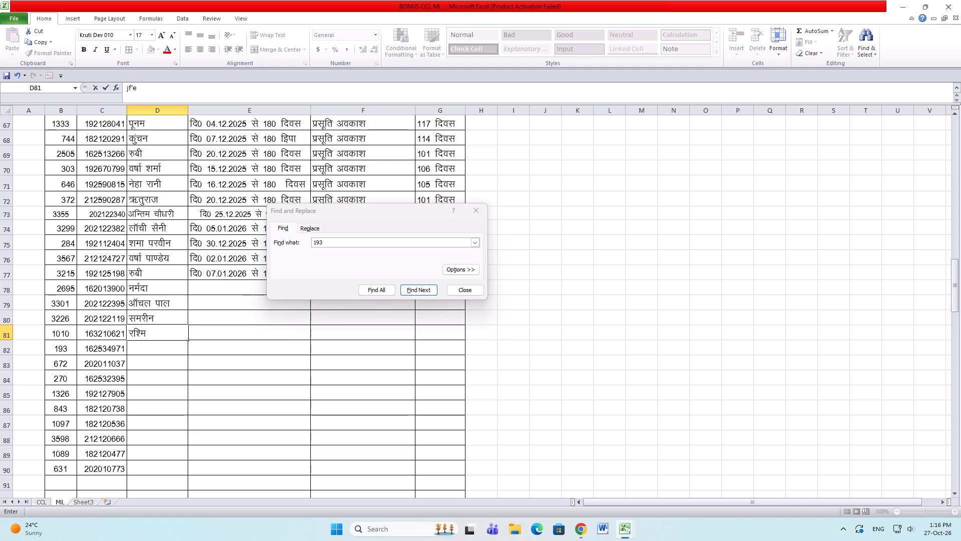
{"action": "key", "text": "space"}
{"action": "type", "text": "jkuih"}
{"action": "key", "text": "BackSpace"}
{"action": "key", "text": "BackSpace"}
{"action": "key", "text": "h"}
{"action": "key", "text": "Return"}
Enter the next four employees' names in Hindi beside their ID numbers, in D82 to D85.
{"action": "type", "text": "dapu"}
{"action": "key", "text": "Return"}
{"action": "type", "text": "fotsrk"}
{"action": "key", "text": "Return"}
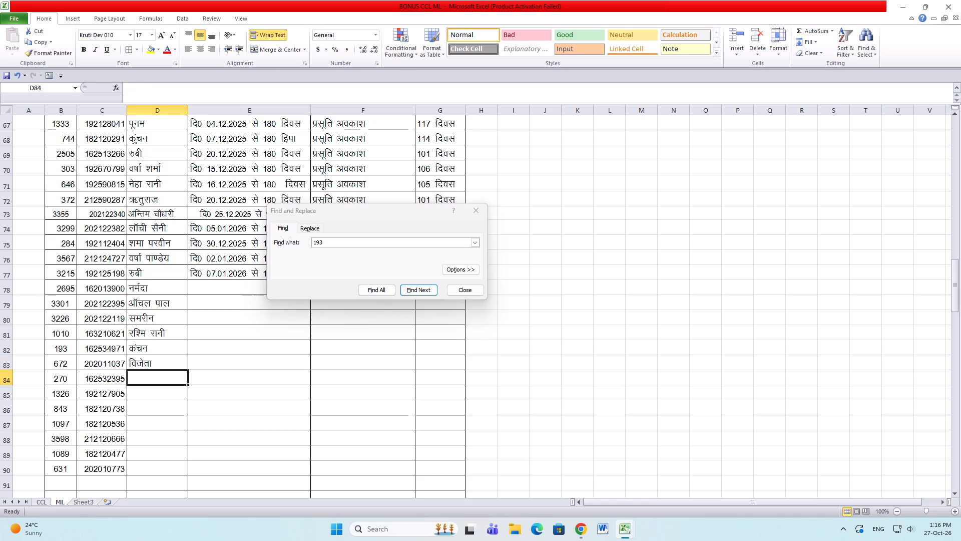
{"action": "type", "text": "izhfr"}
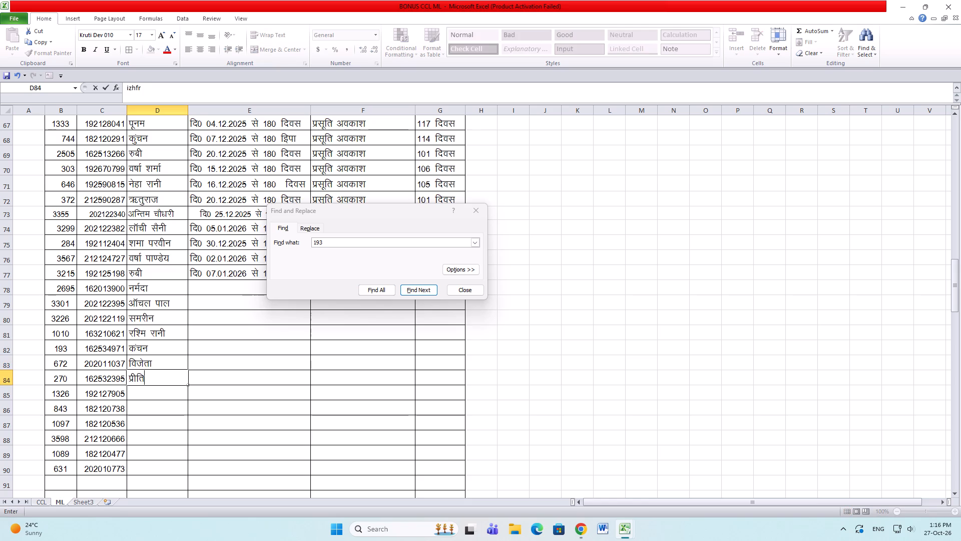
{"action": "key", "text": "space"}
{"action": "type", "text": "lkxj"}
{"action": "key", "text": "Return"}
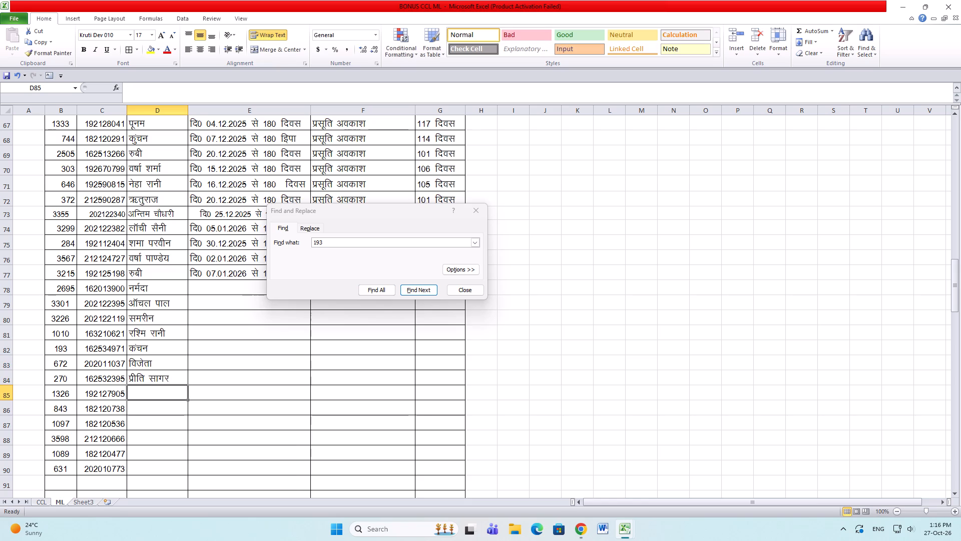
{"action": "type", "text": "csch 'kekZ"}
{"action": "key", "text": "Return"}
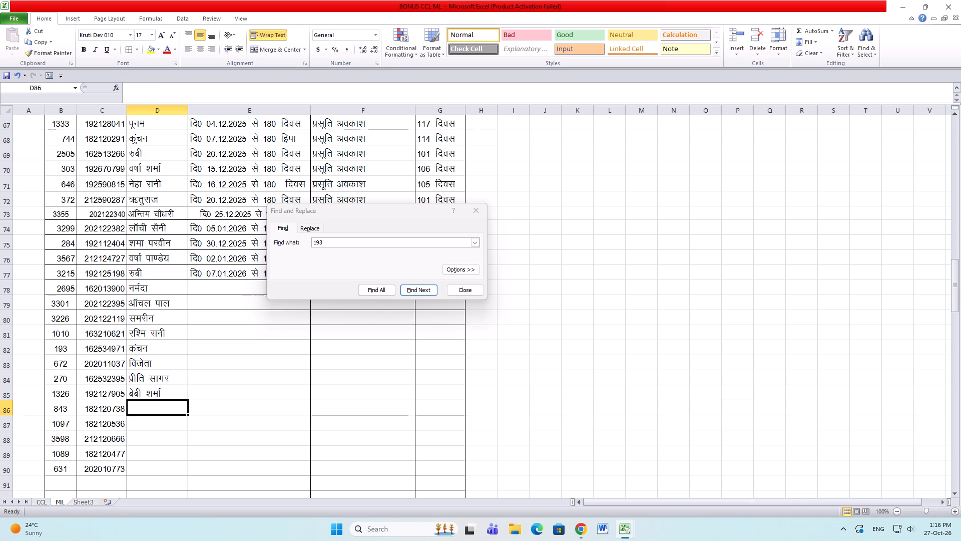
Enter the next three employees' names in Hindi, in D86 to D88.
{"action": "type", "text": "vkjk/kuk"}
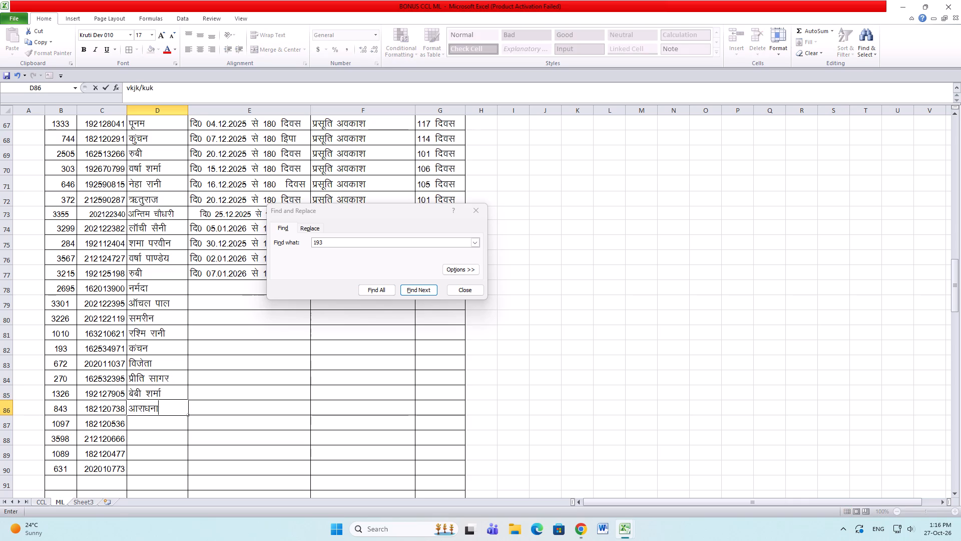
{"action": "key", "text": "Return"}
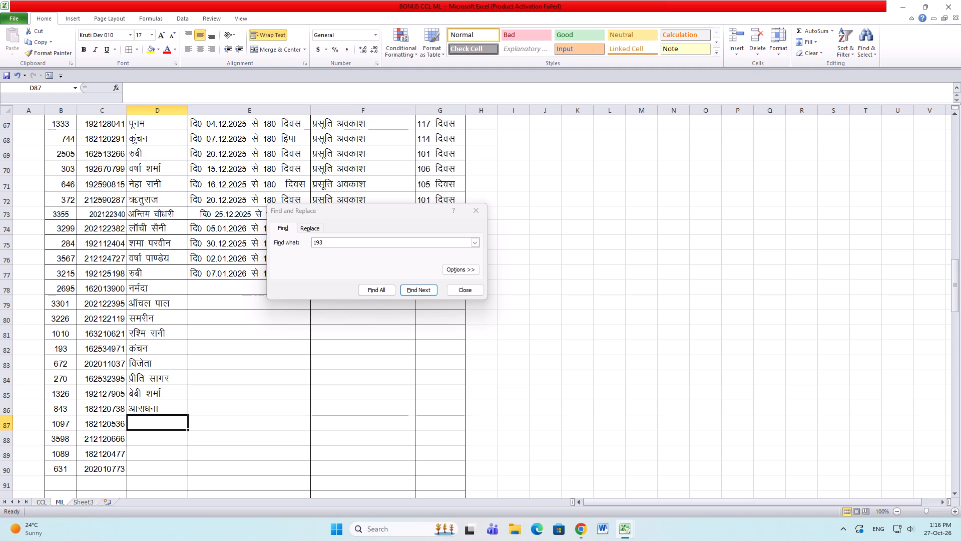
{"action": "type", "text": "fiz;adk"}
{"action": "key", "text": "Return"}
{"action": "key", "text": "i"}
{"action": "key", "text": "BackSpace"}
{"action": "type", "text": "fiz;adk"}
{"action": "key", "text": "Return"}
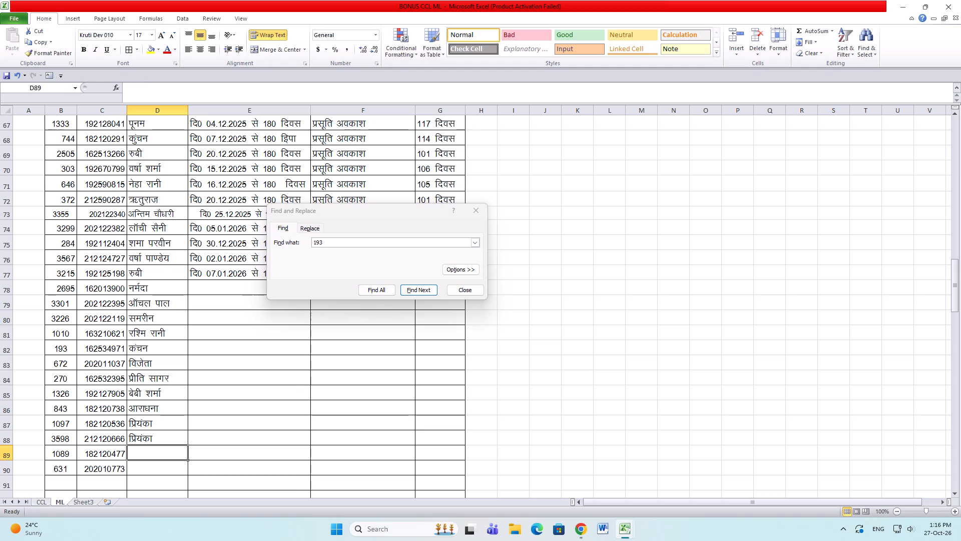
Enter the last two employees' names in Hindi, in D89 and D90.
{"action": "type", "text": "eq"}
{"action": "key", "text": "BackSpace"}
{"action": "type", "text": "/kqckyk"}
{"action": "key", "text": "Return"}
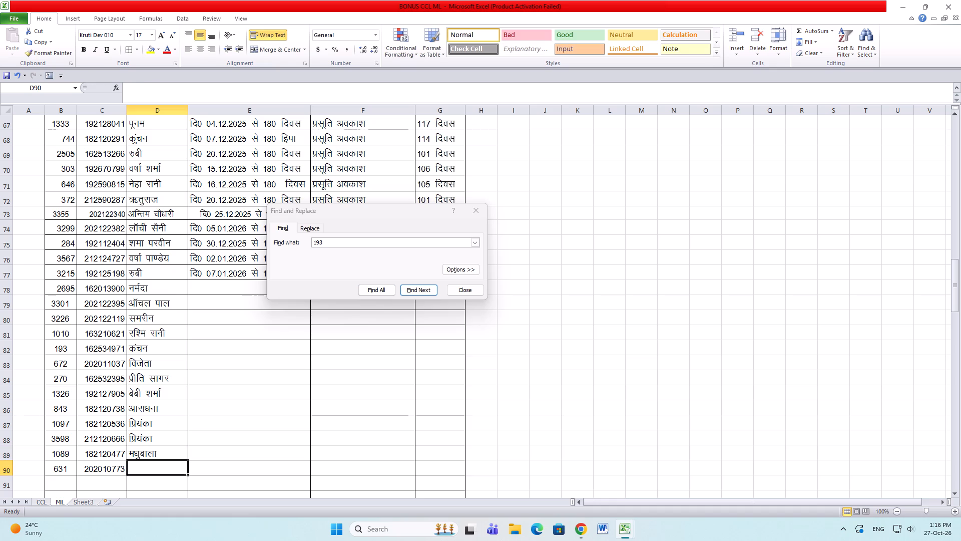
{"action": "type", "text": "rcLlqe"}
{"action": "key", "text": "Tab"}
Save the workbook.
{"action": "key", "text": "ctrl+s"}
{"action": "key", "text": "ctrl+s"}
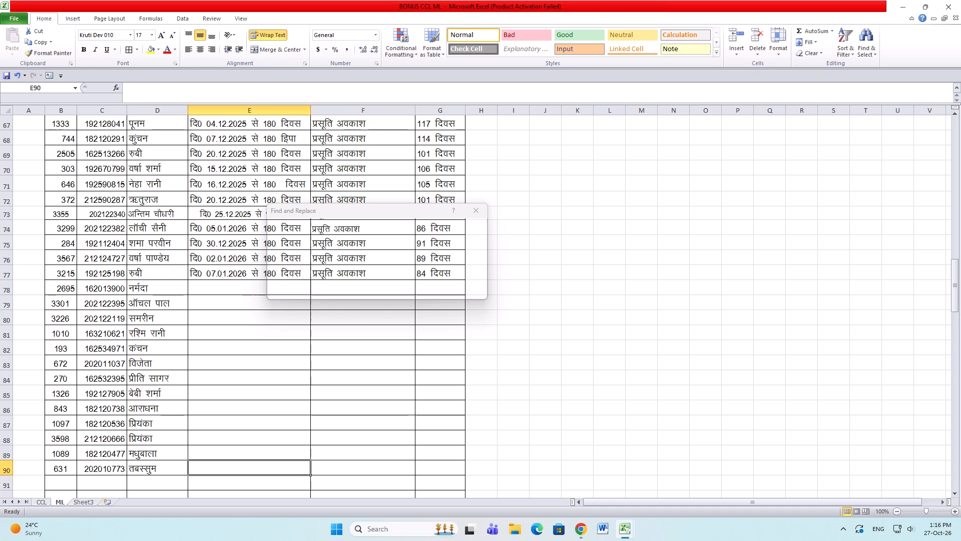
Enter the first new employee's leave period in E78 as दि0 08.01.2026 से 70 दिवस.
{"action": "left_click", "coordinate": [205, 291]}
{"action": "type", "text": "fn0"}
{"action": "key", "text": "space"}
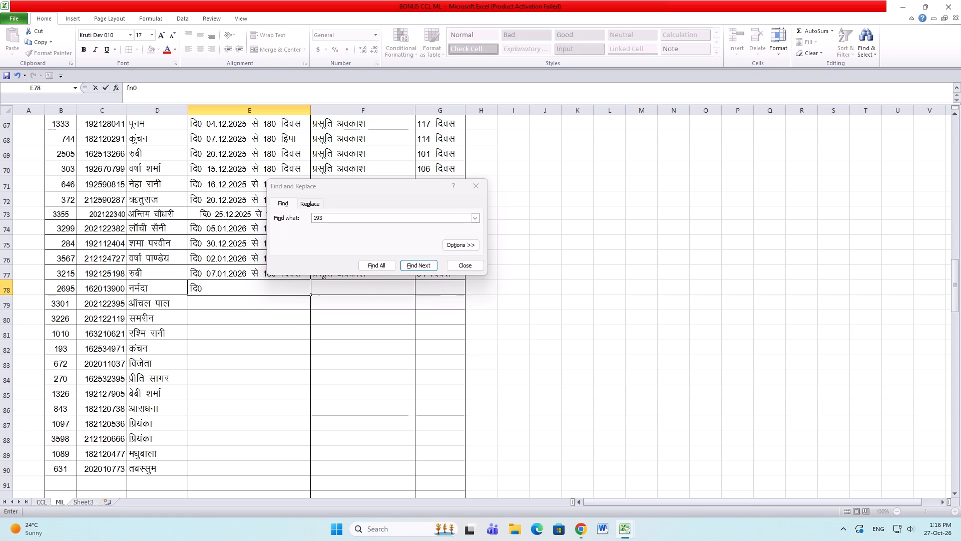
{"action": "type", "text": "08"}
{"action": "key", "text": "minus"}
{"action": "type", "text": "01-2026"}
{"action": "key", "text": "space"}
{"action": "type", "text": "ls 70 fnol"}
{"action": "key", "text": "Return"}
Enter the leave period in E79 as दि0 07.01.2026 से 60 दिवस.
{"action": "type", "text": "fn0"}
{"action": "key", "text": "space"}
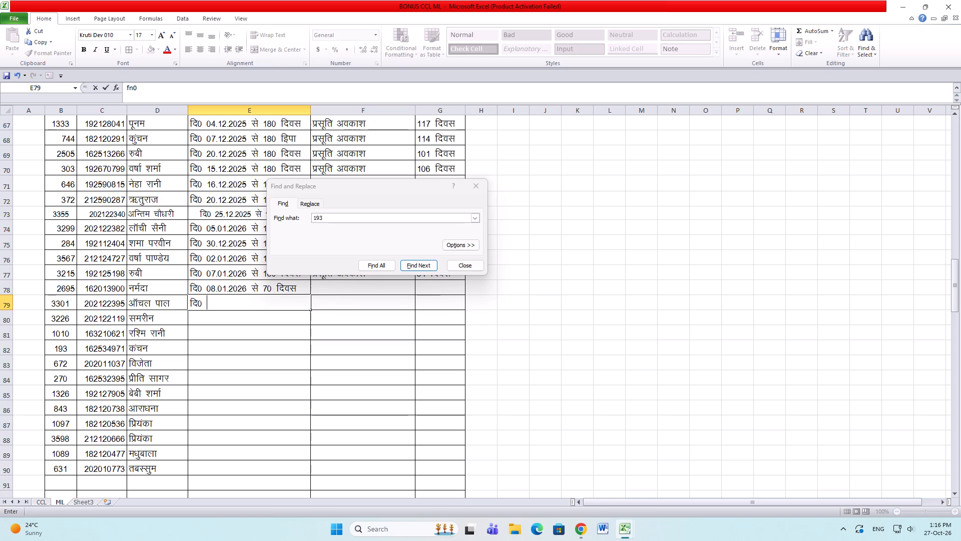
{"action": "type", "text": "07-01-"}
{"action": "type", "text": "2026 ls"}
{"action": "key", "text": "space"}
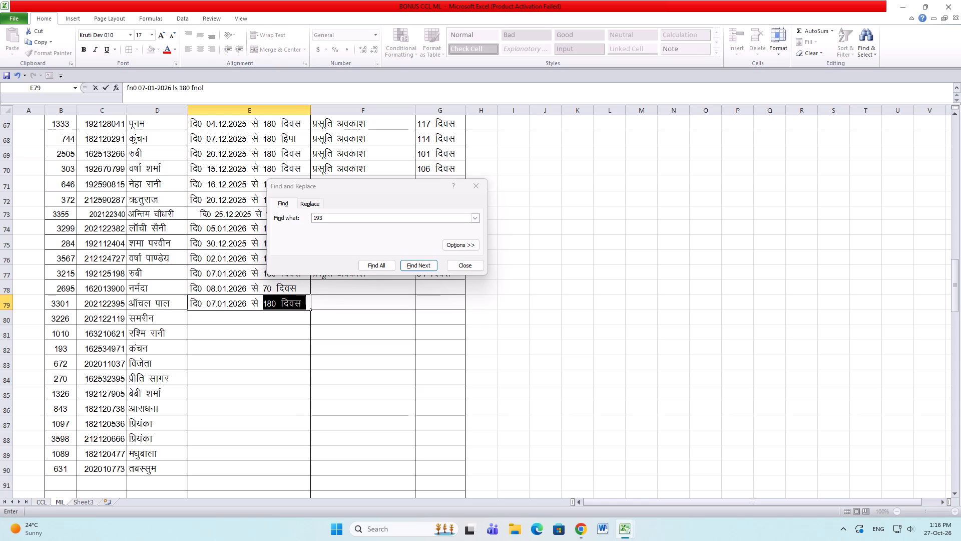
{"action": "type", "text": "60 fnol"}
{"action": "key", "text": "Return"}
Enter the leave period in E80 as दि0 07.01.2026 से 30 दिवस.
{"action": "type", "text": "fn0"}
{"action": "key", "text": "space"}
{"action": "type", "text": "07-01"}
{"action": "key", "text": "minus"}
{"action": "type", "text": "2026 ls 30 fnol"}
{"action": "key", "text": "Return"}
Enter the leave period in E81 as दि0 07.01.2026 से 90 दिवस.
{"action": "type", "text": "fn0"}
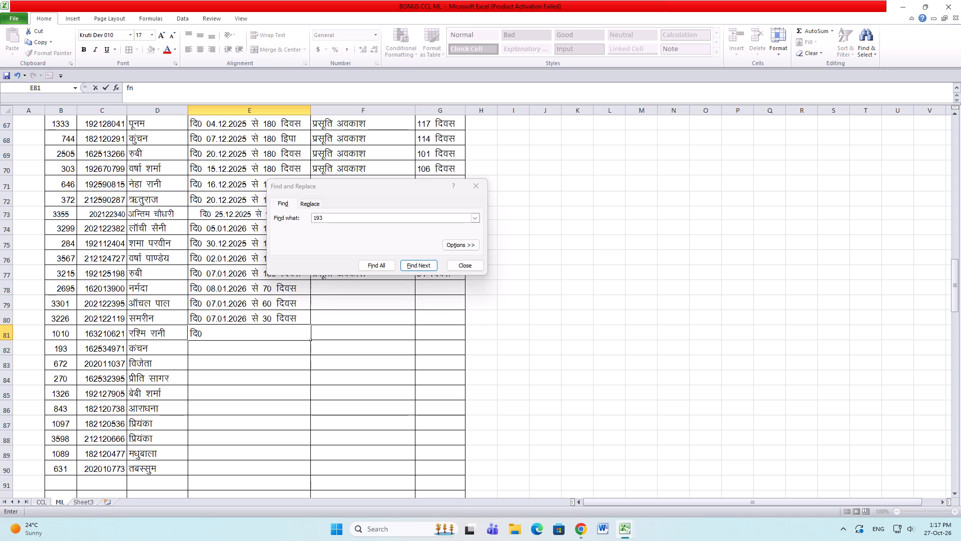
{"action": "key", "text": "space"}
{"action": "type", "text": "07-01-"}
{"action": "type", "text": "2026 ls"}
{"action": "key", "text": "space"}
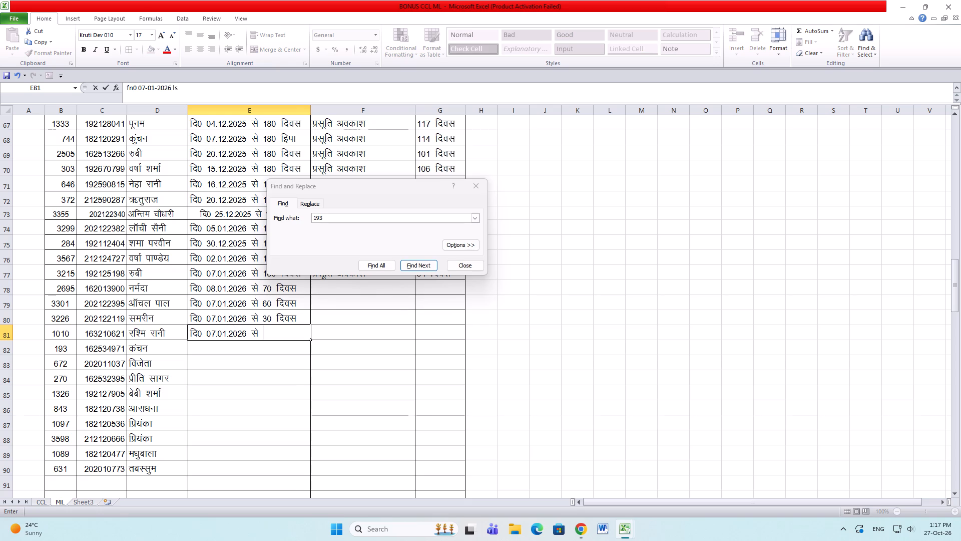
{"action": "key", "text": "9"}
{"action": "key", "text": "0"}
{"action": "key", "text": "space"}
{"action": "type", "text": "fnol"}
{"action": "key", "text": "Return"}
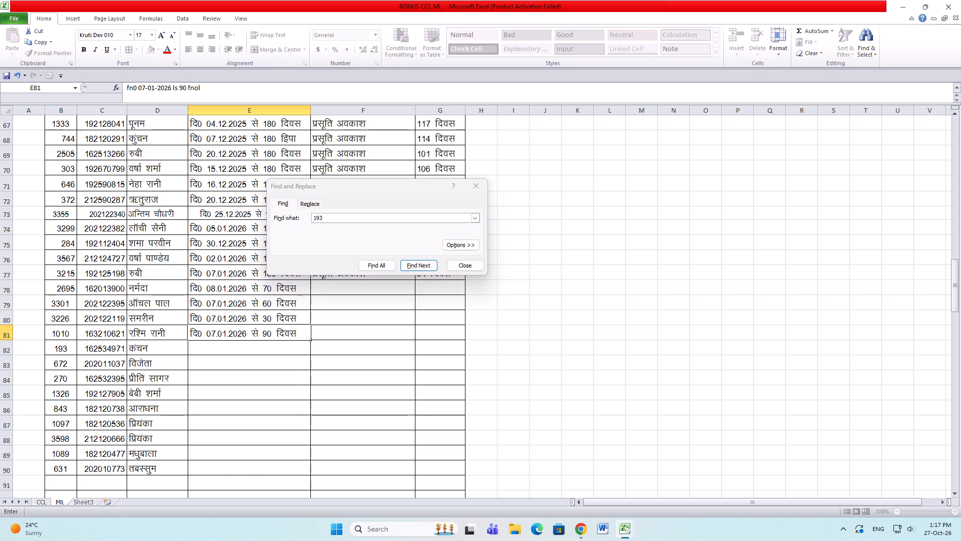
Enter the leave period in E82 as 30 days from 07.01.2026, worded in Hindi like the rows above.
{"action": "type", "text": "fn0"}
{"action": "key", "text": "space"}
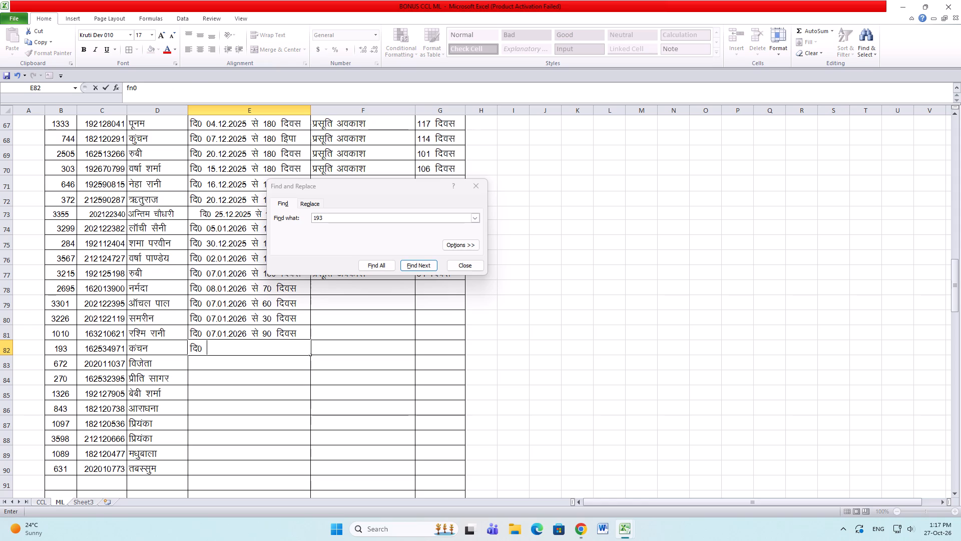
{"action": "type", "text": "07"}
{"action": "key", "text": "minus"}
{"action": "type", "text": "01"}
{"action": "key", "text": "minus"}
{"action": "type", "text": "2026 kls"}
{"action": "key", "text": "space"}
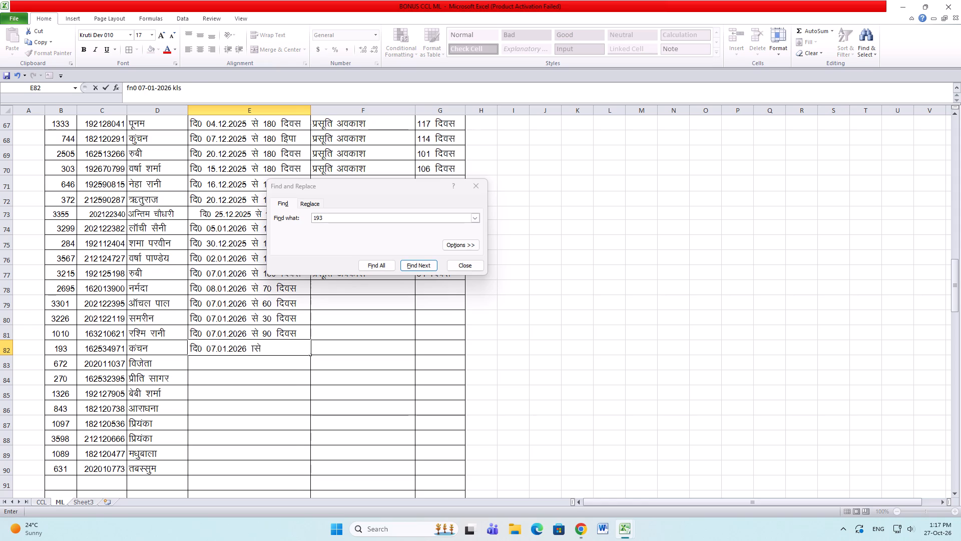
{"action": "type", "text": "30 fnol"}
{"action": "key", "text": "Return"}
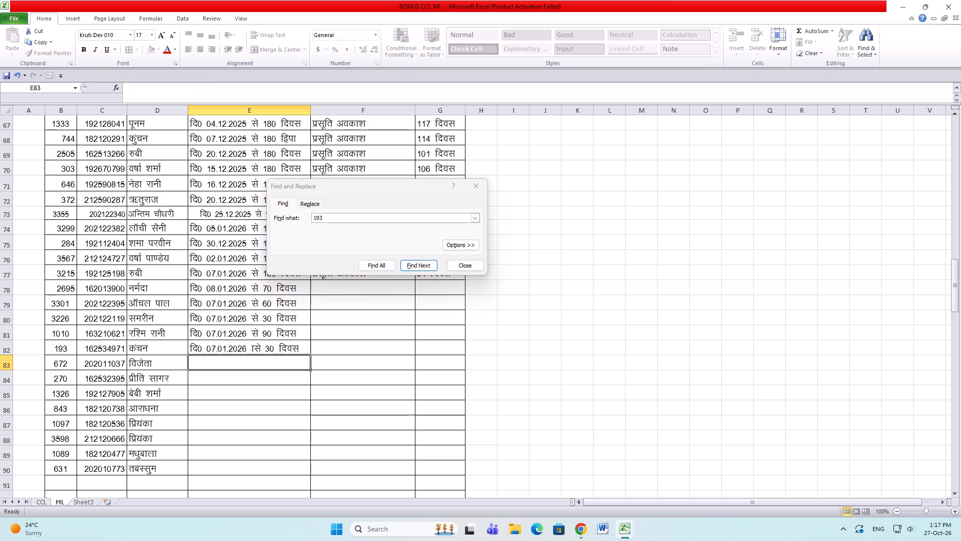
Enter the leave period in E83 as दि0 07.01.2026 से 90 दिवस.
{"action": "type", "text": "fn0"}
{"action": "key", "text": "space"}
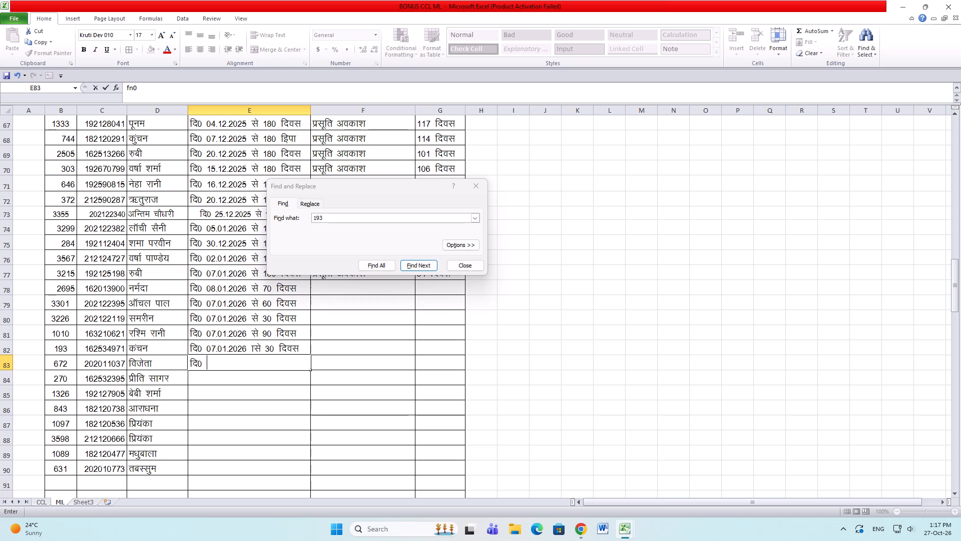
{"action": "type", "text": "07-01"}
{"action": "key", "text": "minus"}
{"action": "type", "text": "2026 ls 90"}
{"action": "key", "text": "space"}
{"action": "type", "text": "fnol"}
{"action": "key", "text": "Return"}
Enter the leave period in E84 as दि0 07.01.2026 से 60 दिवस.
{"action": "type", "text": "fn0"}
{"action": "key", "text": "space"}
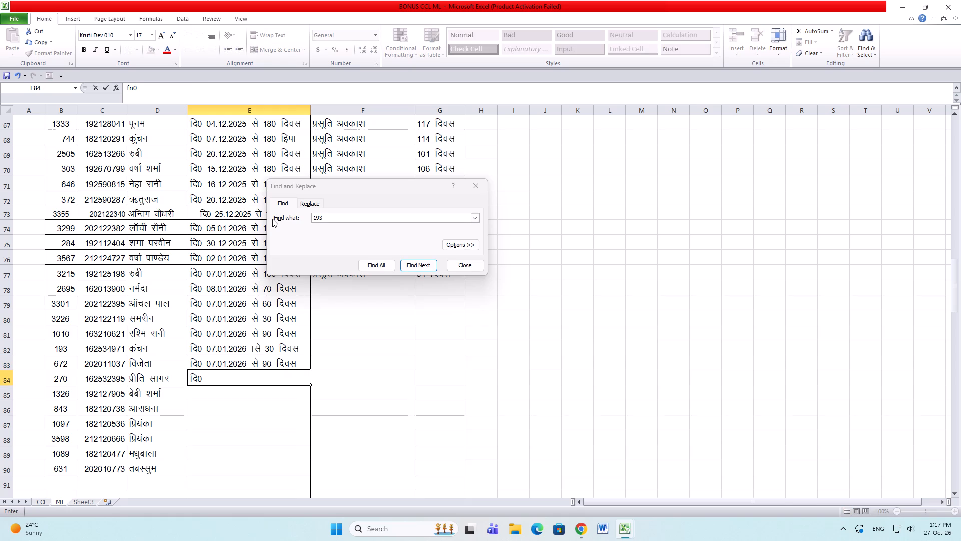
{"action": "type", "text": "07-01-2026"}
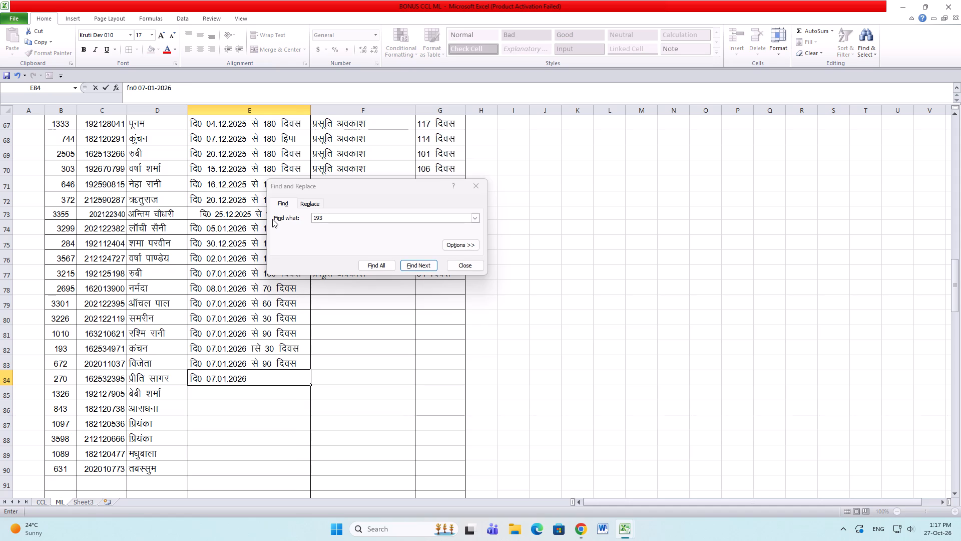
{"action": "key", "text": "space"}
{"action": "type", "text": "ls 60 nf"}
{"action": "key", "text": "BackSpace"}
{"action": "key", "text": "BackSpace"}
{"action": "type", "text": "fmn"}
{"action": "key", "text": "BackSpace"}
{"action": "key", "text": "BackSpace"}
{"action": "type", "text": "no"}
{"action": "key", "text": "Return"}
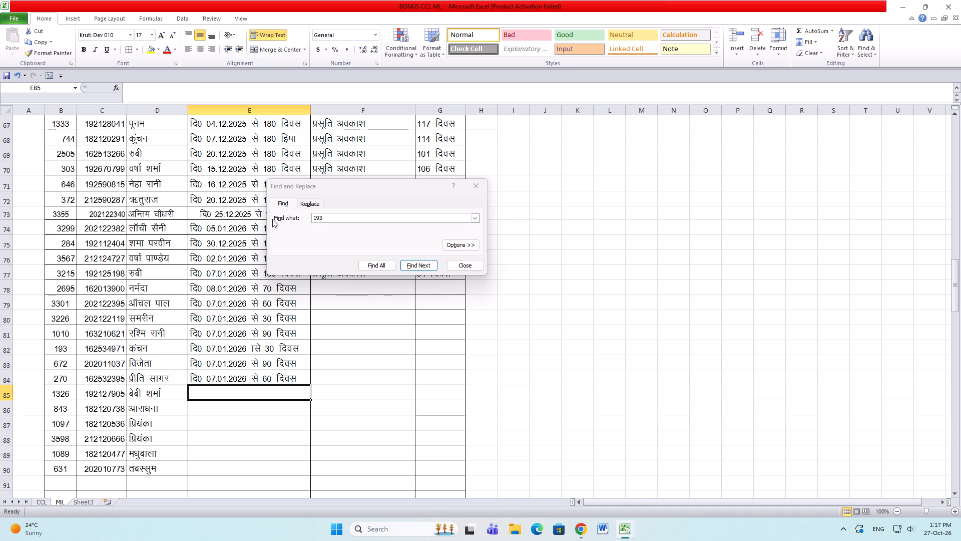
Enter the leave period in E85 as दि0 07.01.2026 से 45 दिवस.
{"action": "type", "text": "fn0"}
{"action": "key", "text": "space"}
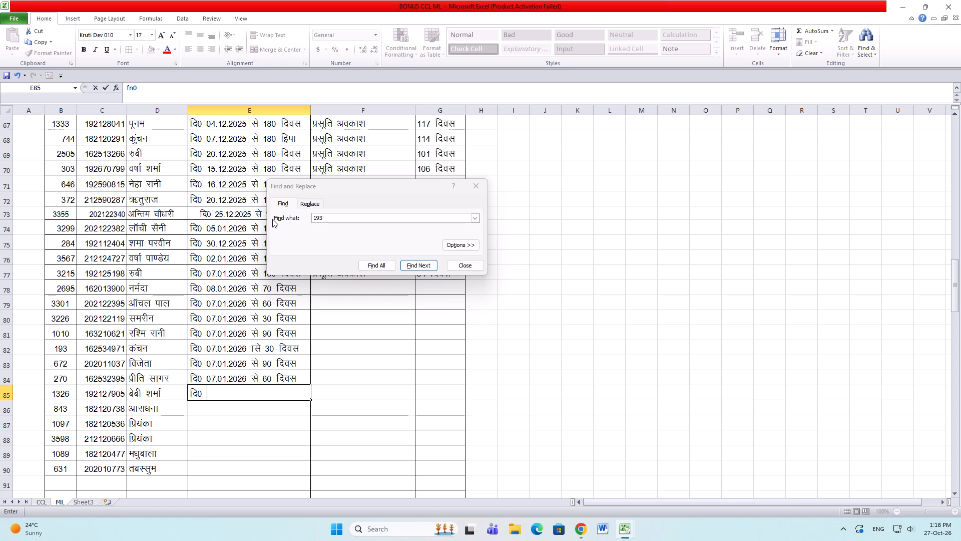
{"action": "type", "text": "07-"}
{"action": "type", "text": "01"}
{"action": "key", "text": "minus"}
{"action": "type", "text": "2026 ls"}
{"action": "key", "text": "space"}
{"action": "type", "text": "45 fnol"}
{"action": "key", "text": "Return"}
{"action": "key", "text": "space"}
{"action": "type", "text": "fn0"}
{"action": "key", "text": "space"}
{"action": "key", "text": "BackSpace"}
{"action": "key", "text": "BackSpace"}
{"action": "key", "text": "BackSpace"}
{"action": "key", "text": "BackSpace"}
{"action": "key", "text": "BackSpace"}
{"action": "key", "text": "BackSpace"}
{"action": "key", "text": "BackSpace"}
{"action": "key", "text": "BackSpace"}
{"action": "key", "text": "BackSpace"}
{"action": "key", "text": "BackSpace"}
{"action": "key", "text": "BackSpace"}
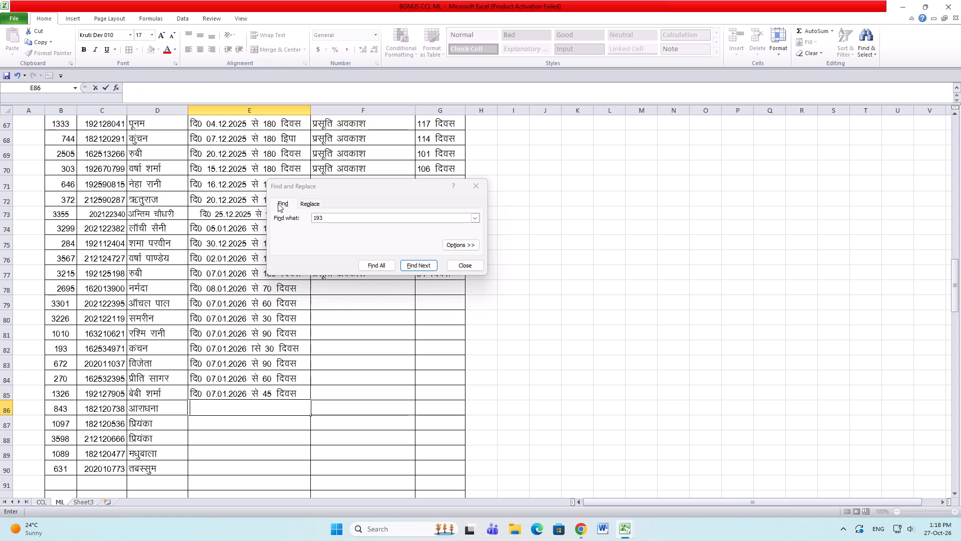
Enter the leave period in E86 as दि0 07.01.2026 से 30 दिवस.
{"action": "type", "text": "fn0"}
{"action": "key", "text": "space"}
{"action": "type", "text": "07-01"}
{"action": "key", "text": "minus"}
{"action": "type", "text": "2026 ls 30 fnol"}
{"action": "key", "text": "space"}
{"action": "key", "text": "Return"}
Enter the leave period in E87 as दि0 07.01.2026 से 60 दिवस.
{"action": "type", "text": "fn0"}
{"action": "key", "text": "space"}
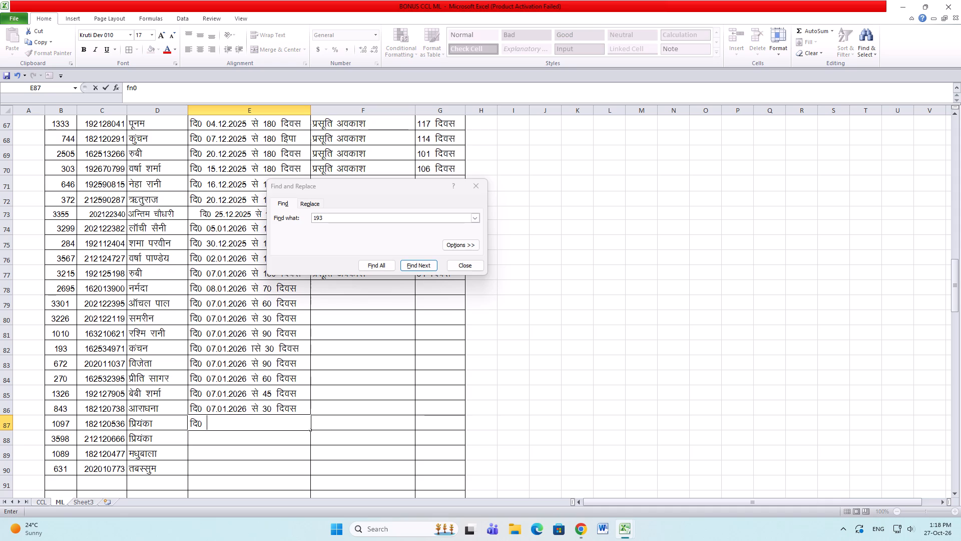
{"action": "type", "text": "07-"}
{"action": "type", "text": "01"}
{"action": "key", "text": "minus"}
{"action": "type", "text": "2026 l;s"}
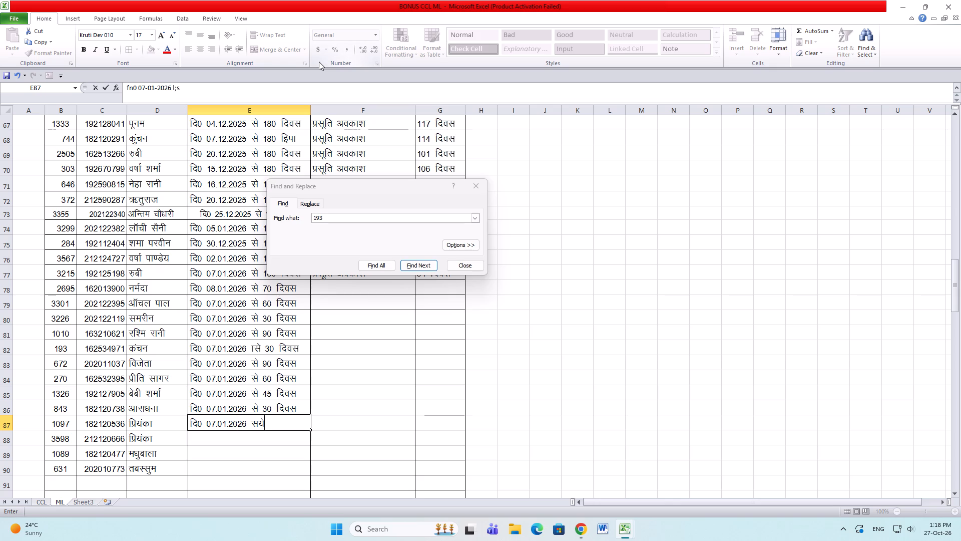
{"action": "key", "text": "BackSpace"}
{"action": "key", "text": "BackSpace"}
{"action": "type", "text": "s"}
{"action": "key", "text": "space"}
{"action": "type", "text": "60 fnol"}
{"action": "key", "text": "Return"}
Enter the leave period in E88 as दि0 07.01.2026 से 90 दिवस.
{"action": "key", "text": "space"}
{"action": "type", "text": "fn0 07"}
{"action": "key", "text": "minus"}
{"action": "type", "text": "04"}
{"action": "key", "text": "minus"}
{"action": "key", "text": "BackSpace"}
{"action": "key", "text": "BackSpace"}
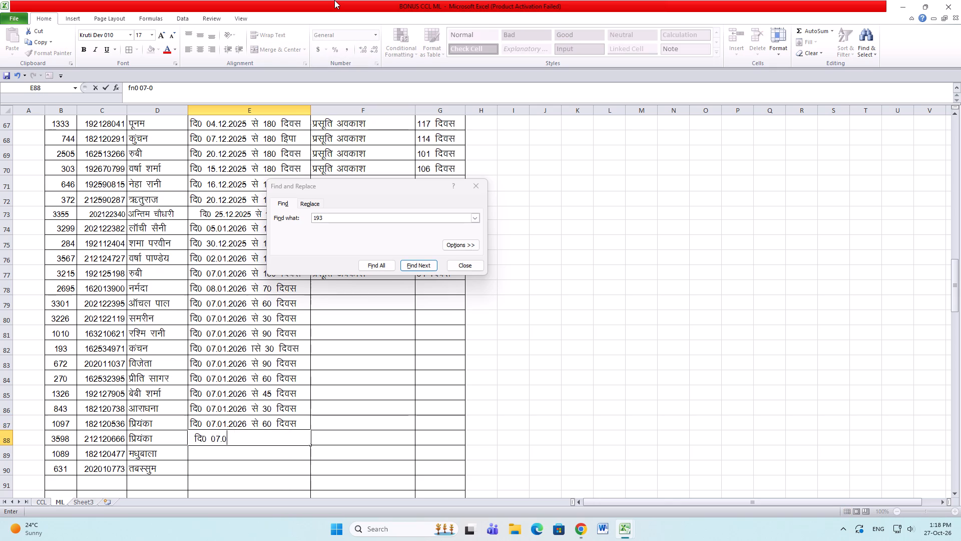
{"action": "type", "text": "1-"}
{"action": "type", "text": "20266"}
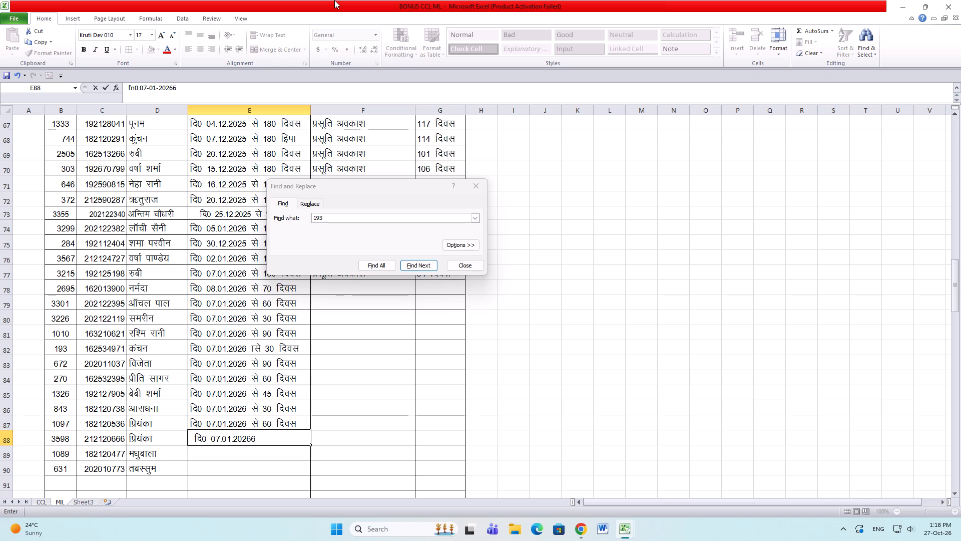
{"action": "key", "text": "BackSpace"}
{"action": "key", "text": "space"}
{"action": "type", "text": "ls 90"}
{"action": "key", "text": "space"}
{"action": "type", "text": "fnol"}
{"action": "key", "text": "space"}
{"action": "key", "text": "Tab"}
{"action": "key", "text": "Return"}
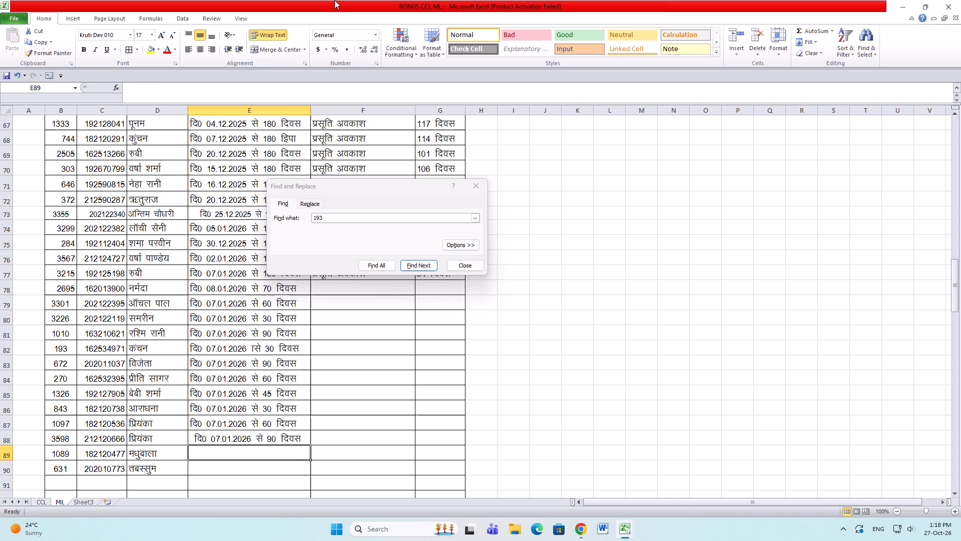
Enter the leave period in E89 as दि0 09.01.2026 से 60 दिवस.
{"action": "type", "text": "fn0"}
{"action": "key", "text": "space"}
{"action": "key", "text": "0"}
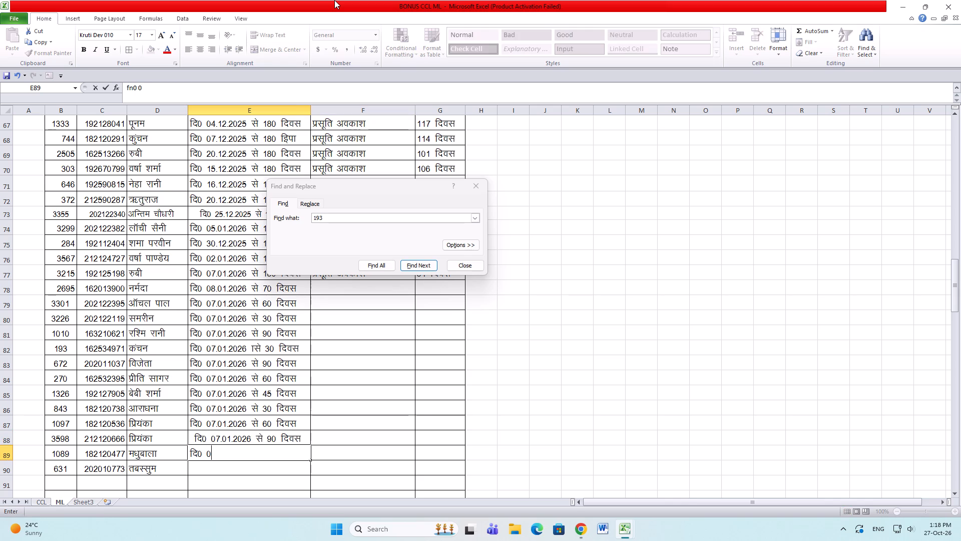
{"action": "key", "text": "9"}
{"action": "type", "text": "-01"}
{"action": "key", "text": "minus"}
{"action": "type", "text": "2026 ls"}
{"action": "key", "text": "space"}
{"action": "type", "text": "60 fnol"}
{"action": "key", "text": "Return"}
Enter the leave period in E90 as दि0 08.01.2026 से 60 दिवस, save the workbook and close Find and Replace.
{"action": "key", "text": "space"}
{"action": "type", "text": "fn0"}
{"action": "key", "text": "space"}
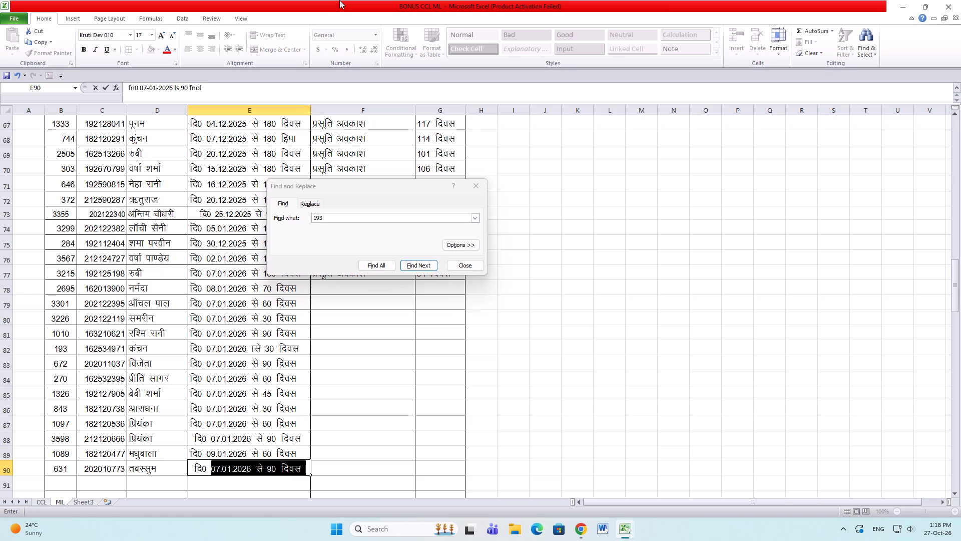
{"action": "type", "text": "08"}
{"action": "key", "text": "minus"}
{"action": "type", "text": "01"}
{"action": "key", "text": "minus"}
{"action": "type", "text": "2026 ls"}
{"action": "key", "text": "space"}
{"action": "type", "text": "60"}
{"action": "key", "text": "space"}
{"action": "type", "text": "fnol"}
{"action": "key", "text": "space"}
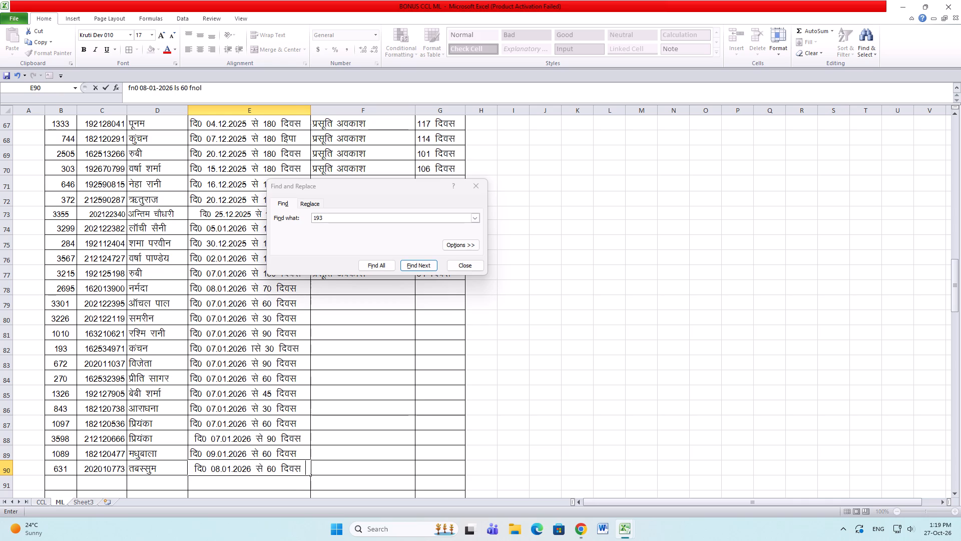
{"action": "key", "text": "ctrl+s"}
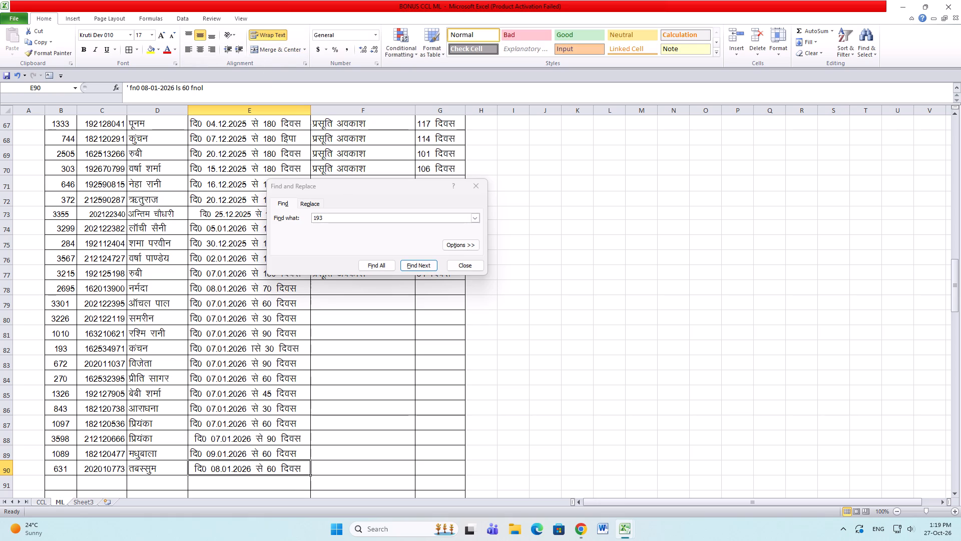
{"action": "left_click", "coordinate": [473, 191]}
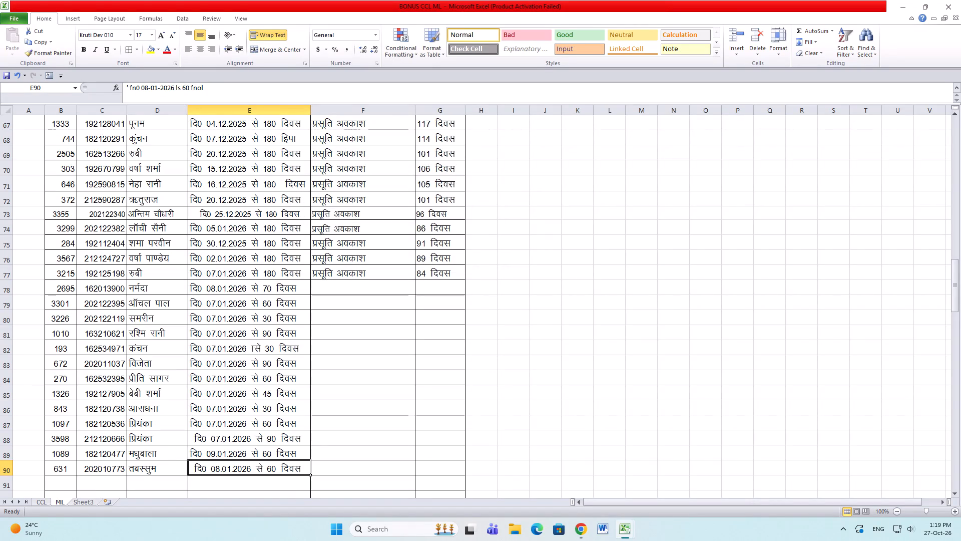
Move the new records in B78:E90 of the ML sheet to the CCL sheet, starting at B233.
{"action": "left_click_drag", "start_coordinate": [60, 289], "coordinate": [260, 463]}
{"action": "key", "text": "ctrl+x"}
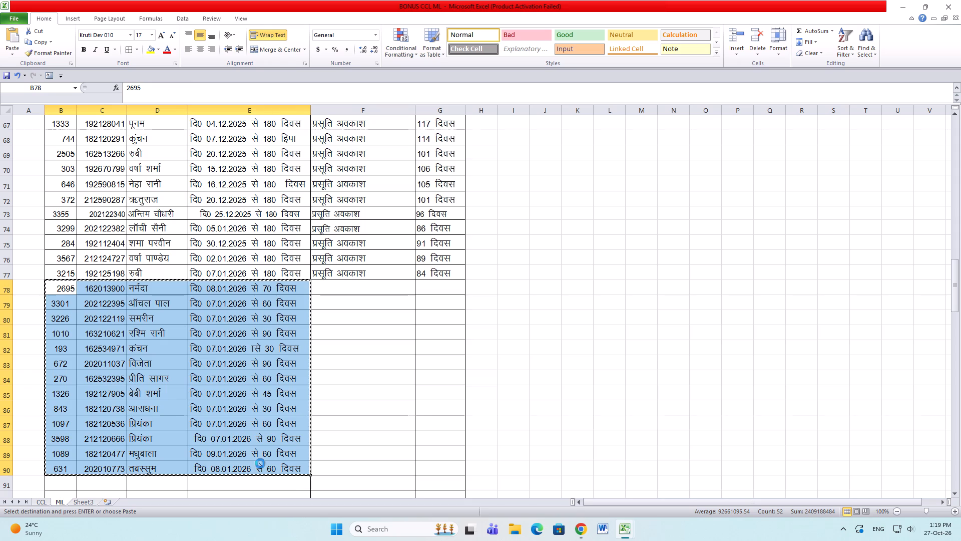
{"action": "key", "text": "ctrl+x"}
{"action": "left_click", "coordinate": [43, 500]}
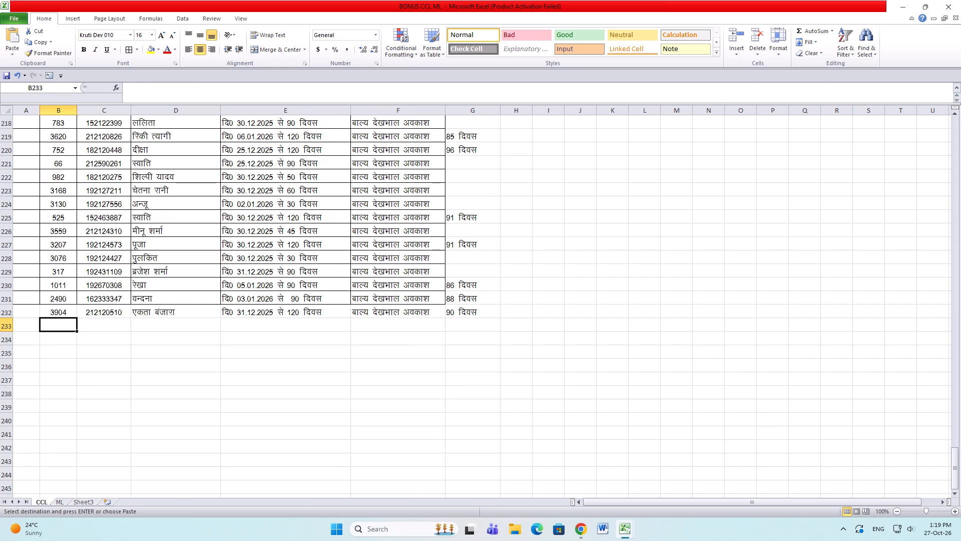
{"action": "left_click", "coordinate": [64, 326]}
{"action": "key", "text": "ctrl+v"}
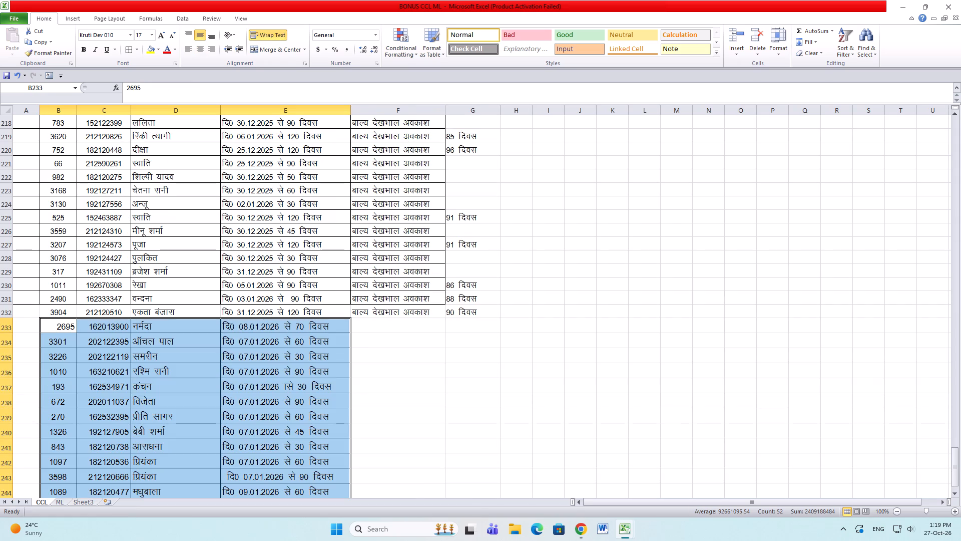
Copy the leave type बाल्य देखभाल अवकाश from F232 into F233:F245.
{"action": "left_click", "coordinate": [379, 315]}
{"action": "key", "text": "ctrl+c"}
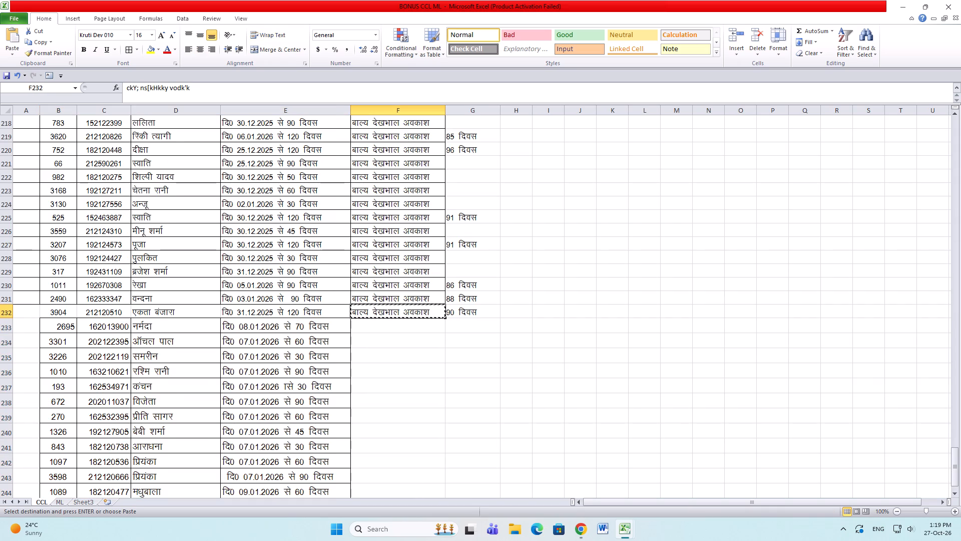
{"action": "scroll", "coordinate": [376, 316], "scroll_direction": "down", "scroll_amount": 2}
{"action": "left_click_drag", "start_coordinate": [364, 243], "coordinate": [379, 421]}
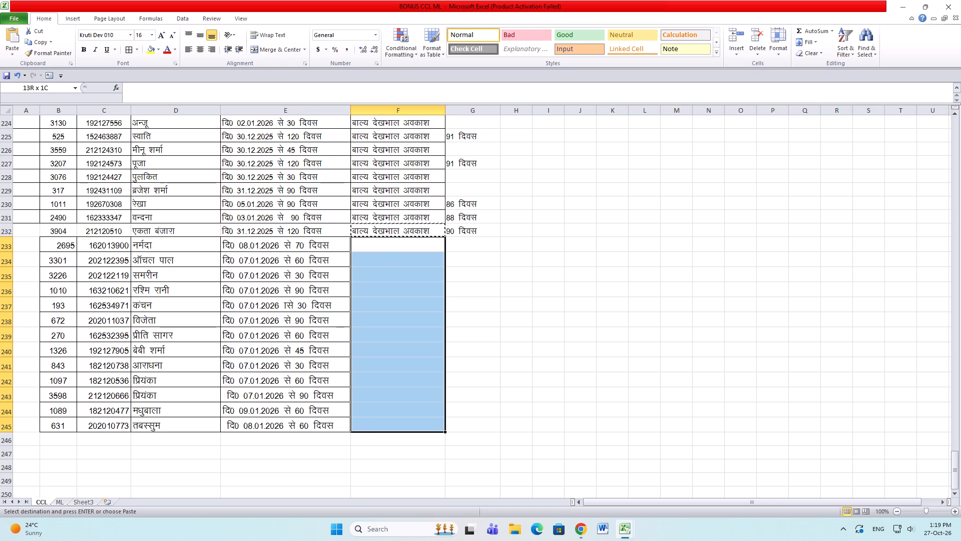
{"action": "left_click_drag", "start_coordinate": [379, 421], "coordinate": [379, 427]}
{"action": "key", "text": "ctrl+v"}
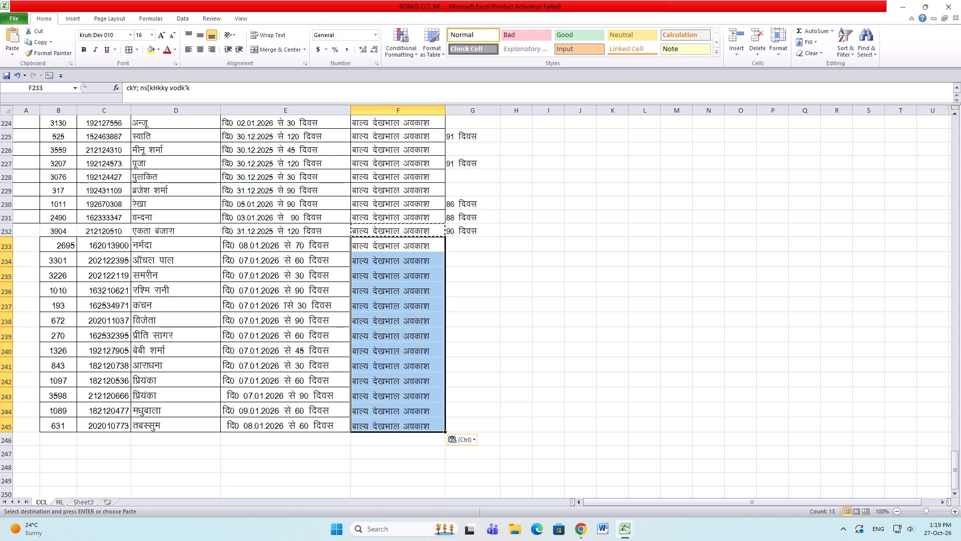
Check the period calculation from 07-01-2026 to 31-03-2026 in the DOB workbook and enter 84 दिवस in G236 of the CCL sheet.
{"action": "left_click", "coordinate": [455, 292]}
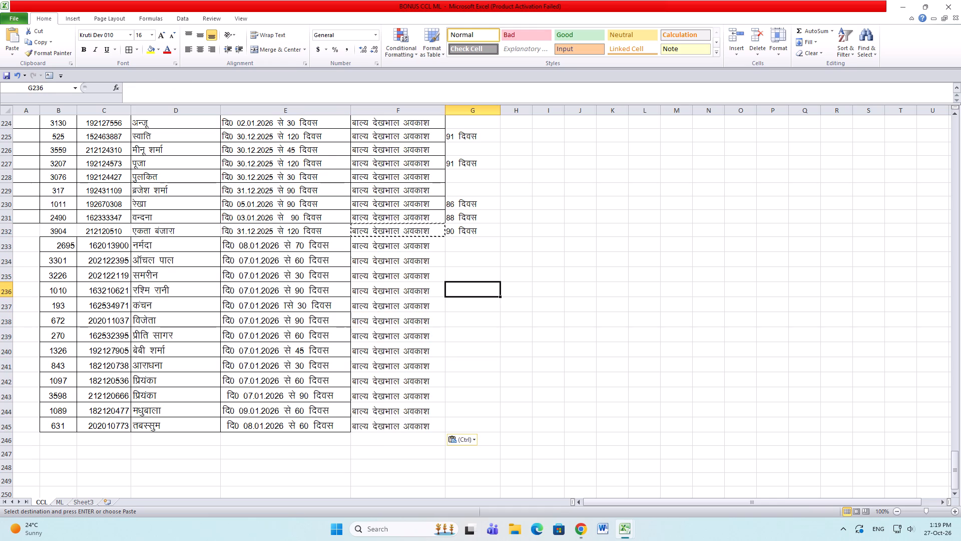
{"action": "key", "text": "alt+Tab"}
{"action": "key", "text": "alt+Tab"}
{"action": "key", "text": "alt+Tab"}
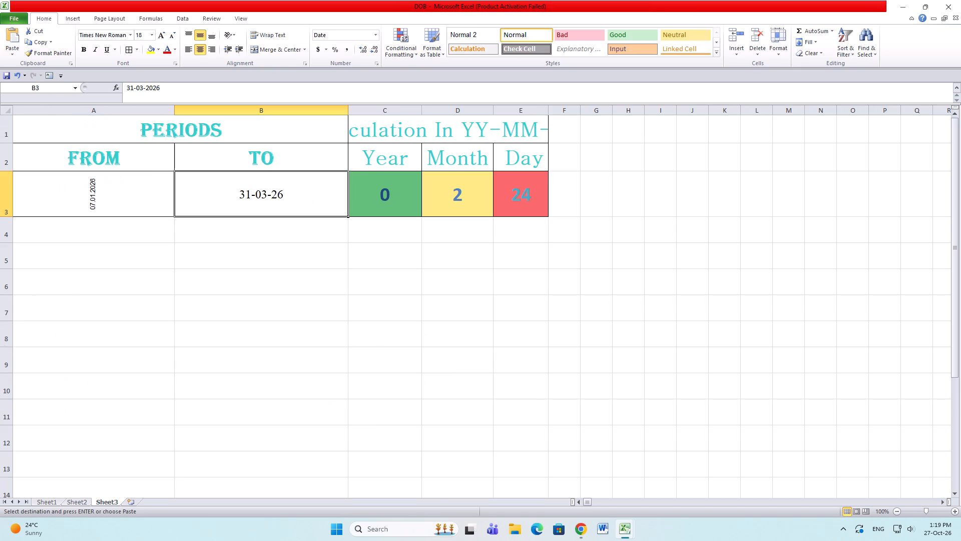
{"action": "left_click", "coordinate": [116, 208]}
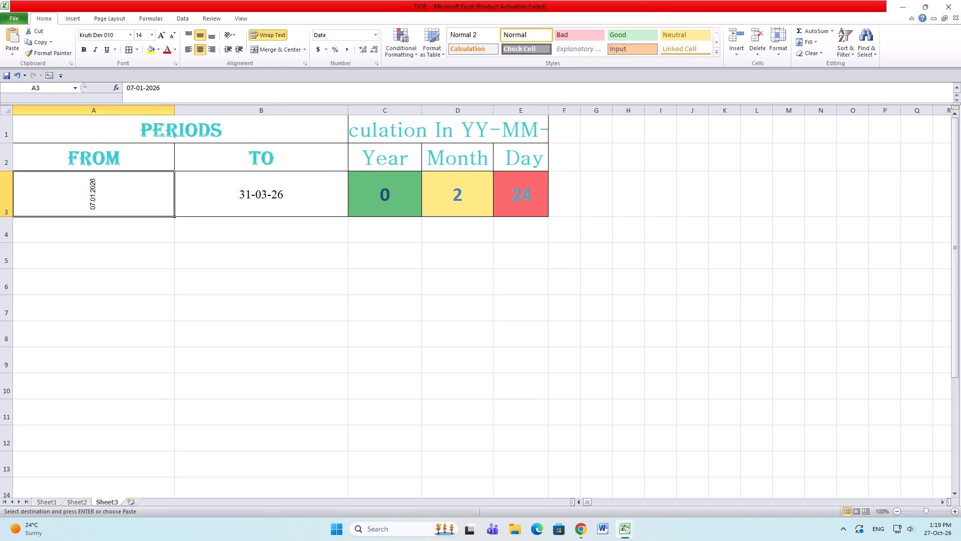
{"action": "key", "text": "alt+Tab"}
{"action": "key", "text": "alt+Tab"}
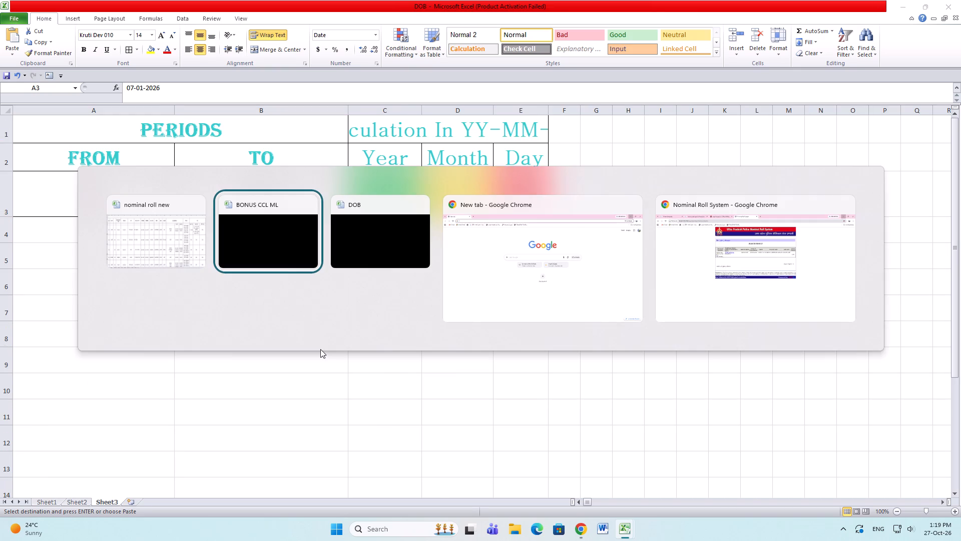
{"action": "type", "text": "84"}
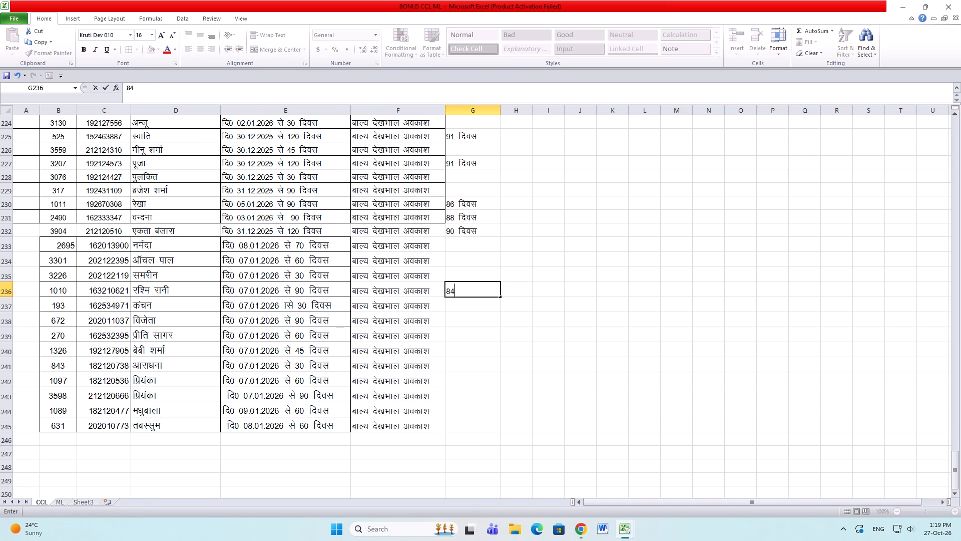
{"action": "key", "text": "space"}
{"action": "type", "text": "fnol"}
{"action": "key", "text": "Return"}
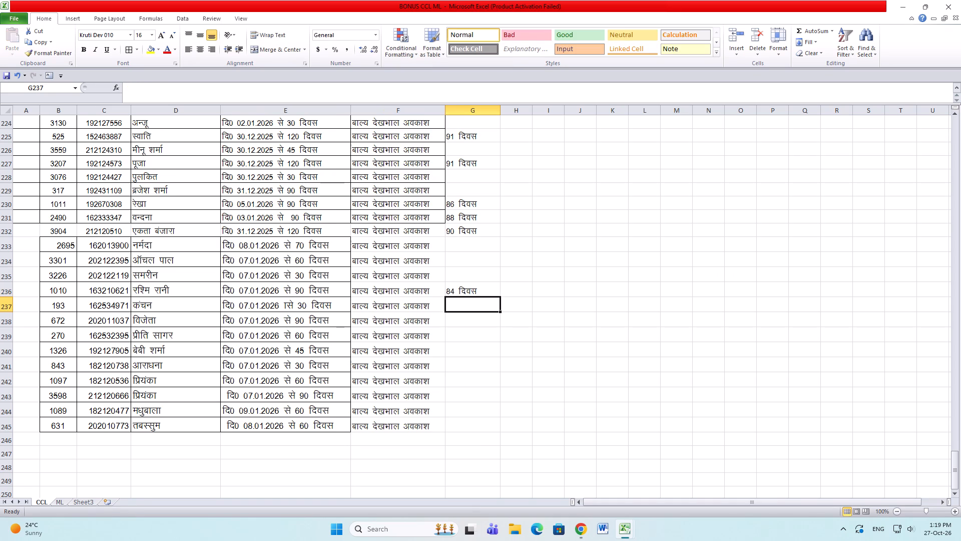
Enter 84 दिवस in G238.
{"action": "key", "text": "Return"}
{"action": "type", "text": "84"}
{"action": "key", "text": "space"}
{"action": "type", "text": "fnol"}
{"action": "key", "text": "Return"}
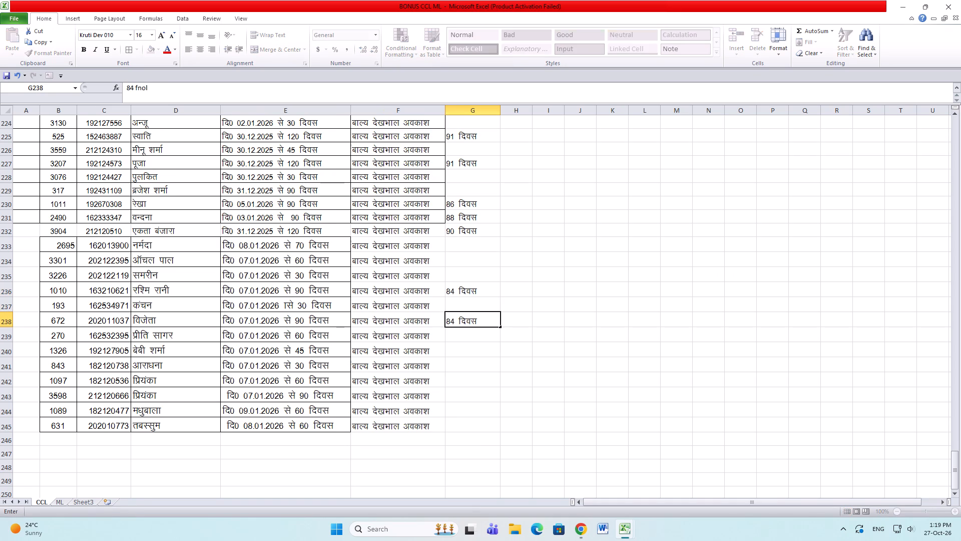
Enter 84 दिवस in G243 and save the workbook.
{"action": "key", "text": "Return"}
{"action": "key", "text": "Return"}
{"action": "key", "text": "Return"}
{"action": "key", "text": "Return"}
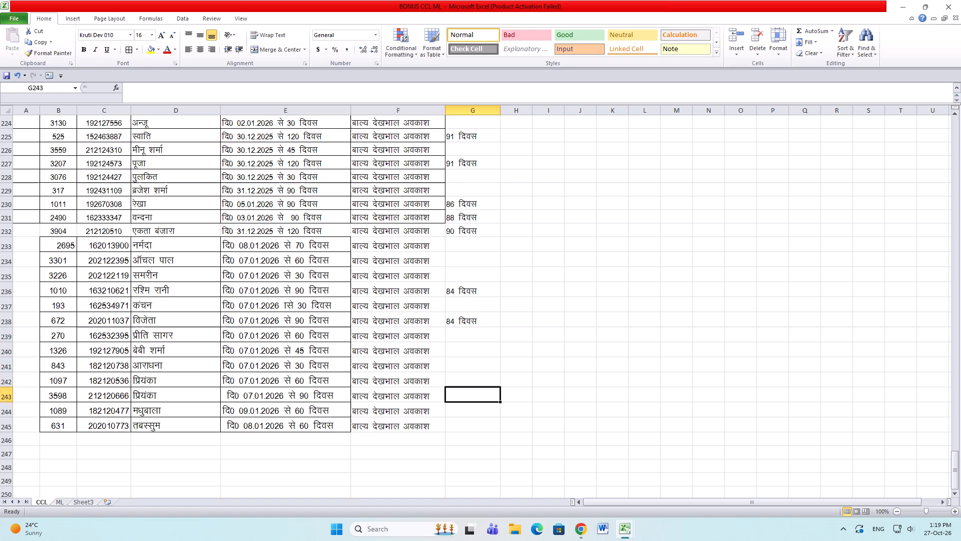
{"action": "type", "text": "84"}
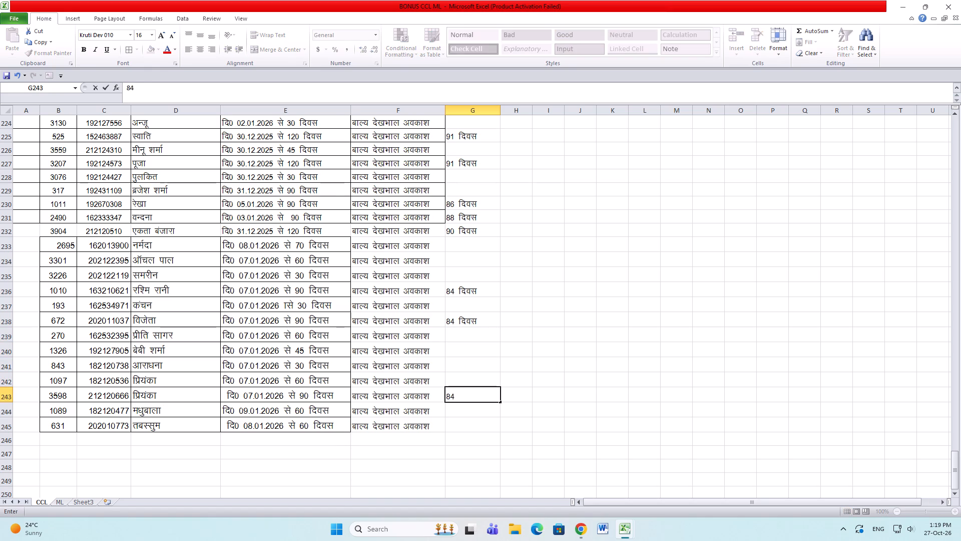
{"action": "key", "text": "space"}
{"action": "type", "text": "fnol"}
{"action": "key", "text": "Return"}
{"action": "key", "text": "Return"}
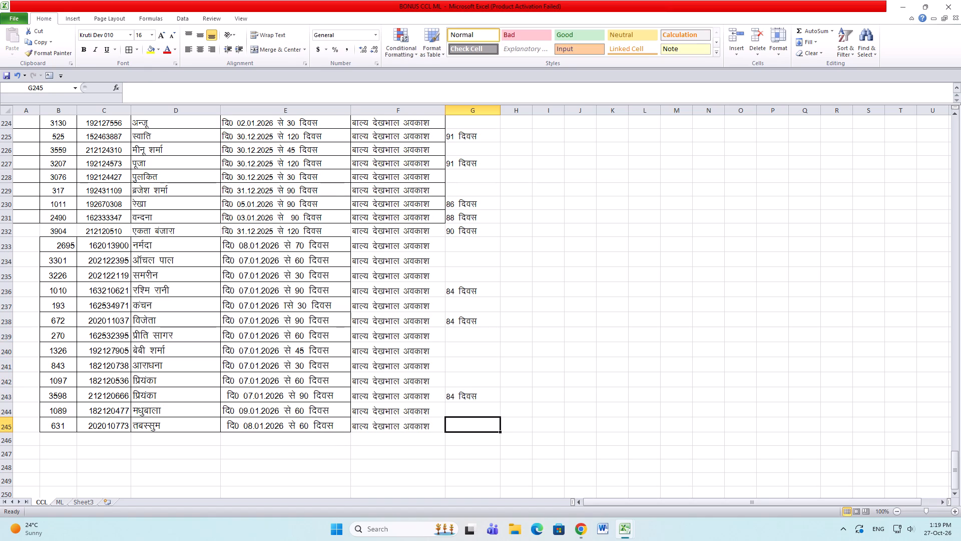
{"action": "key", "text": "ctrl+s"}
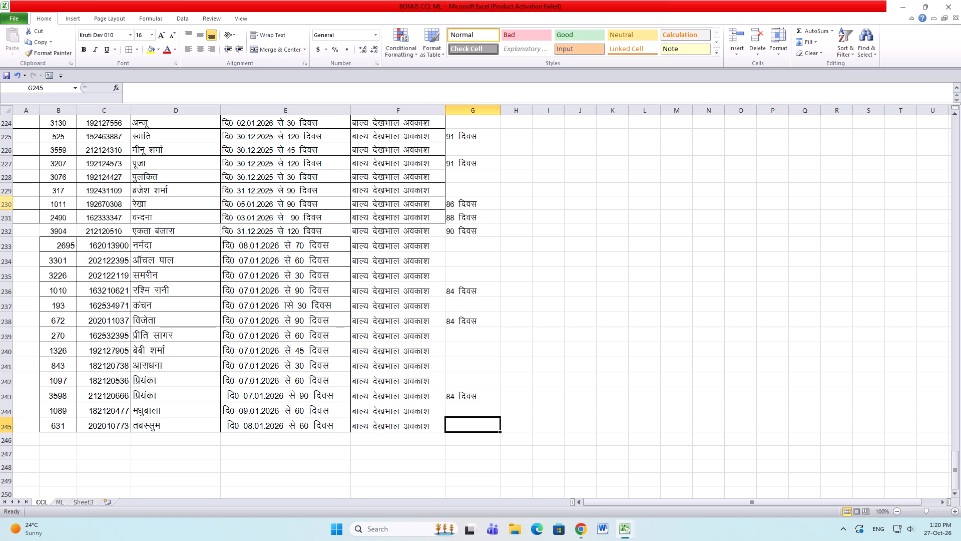
Center-align the whole of column B on the CCL sheet.
{"action": "left_click", "coordinate": [60, 112]}
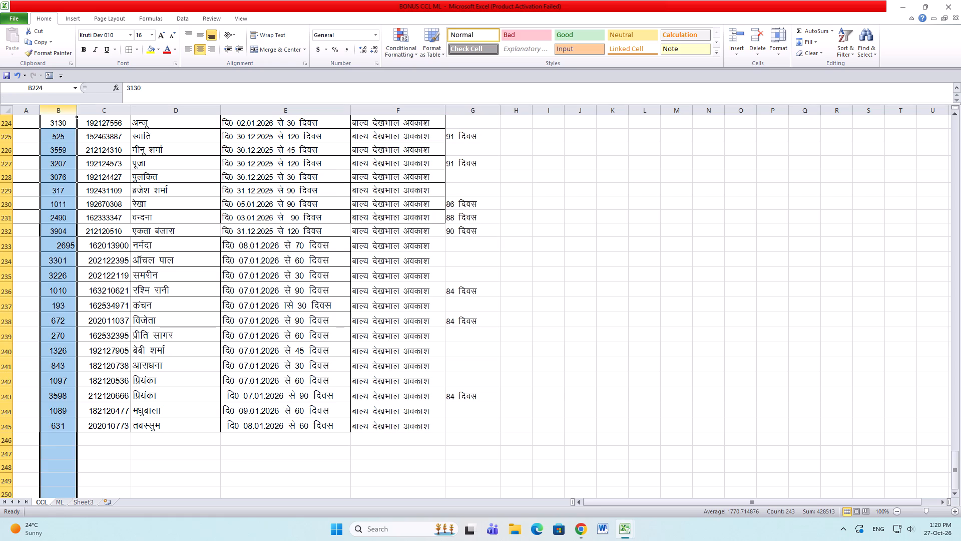
{"action": "double_click", "coordinate": [196, 48]}
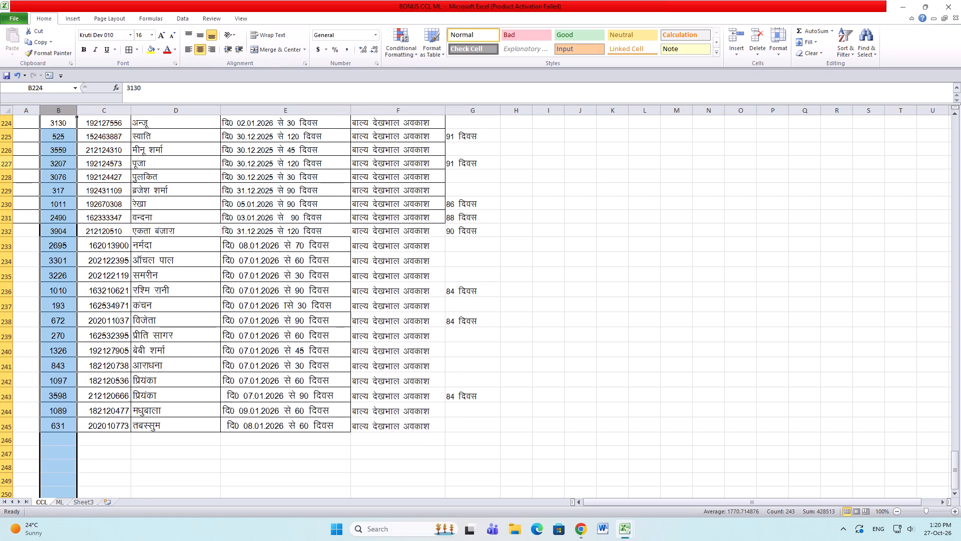
Extend the serial number series from A208:A210 down column A to 243 in row 245, and save the workbook.
{"action": "scroll", "coordinate": [0, 160], "scroll_direction": "up", "scroll_amount": 6}
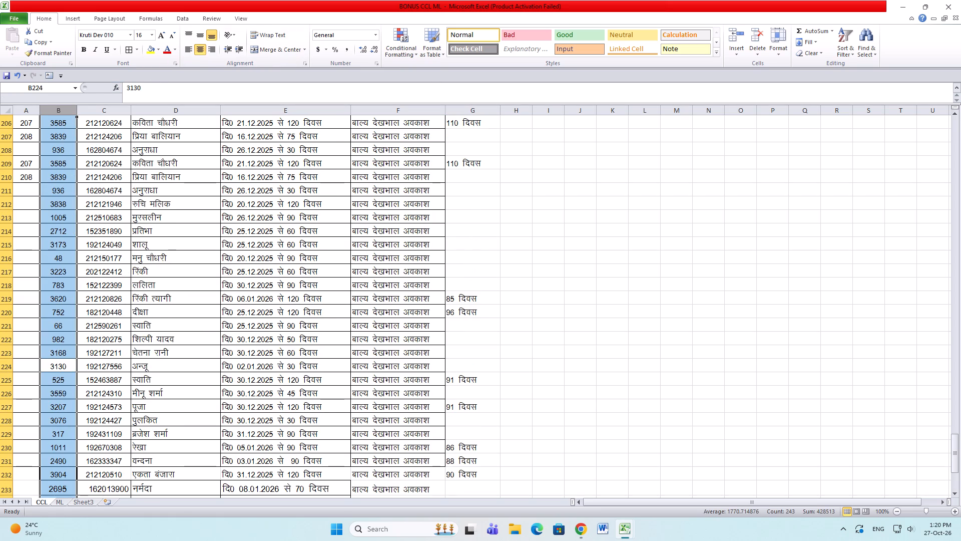
{"action": "left_click_drag", "start_coordinate": [23, 146], "coordinate": [24, 176]}
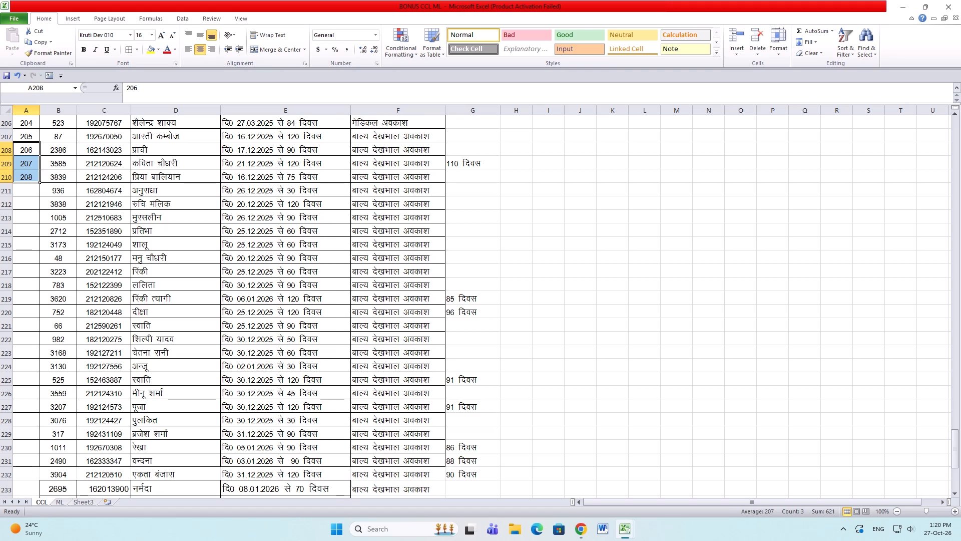
{"action": "double_click", "coordinate": [39, 182]}
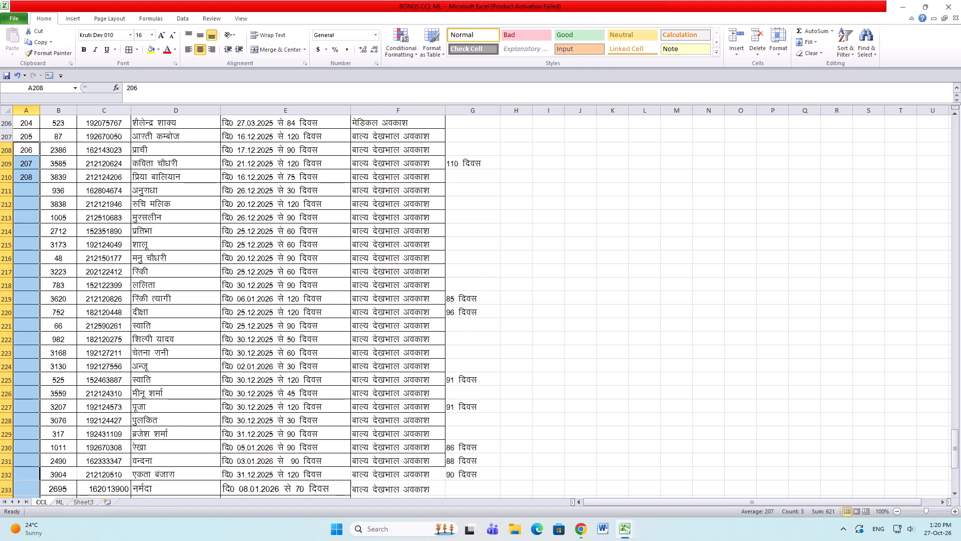
{"action": "scroll", "coordinate": [74, 310], "scroll_direction": "down", "scroll_amount": 8}
{"action": "left_click", "coordinate": [118, 332]}
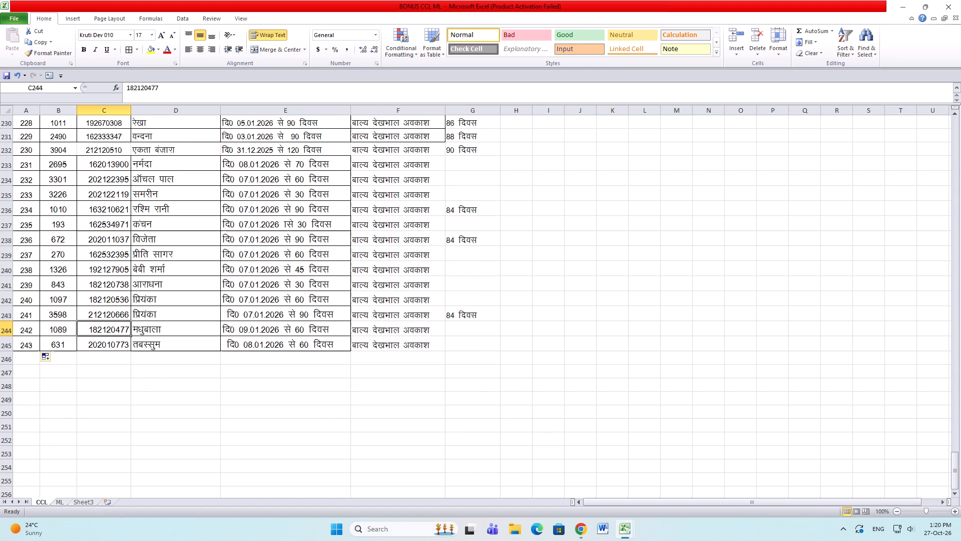
{"action": "key", "text": "ctrl+s"}
Apply all borders to columns A to G from row 201 down past the last record, and save the workbook.
{"action": "scroll", "coordinate": [88, 307], "scroll_direction": "up", "scroll_amount": 7}
{"action": "scroll", "coordinate": [46, 196], "scroll_direction": "up", "scroll_amount": 5}
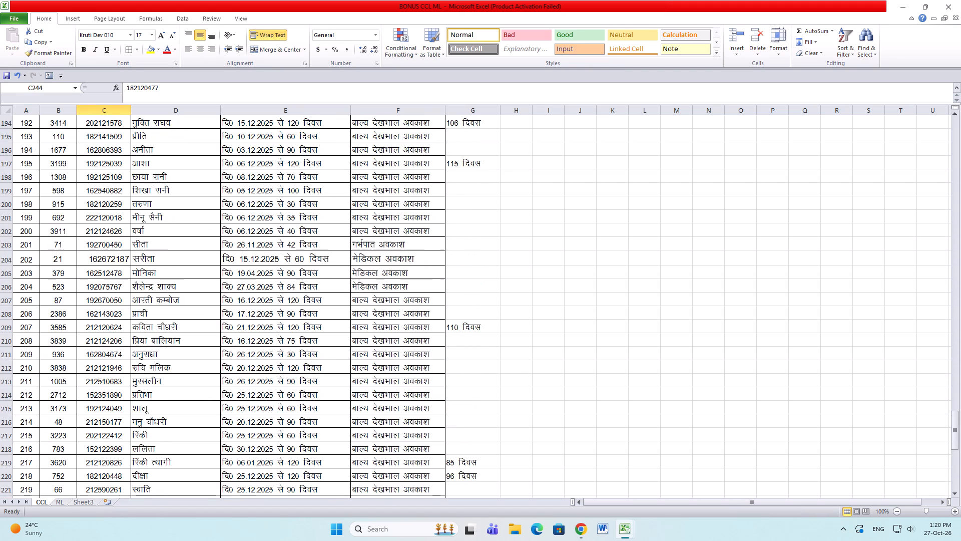
{"action": "left_click_drag", "start_coordinate": [33, 214], "coordinate": [391, 540]}
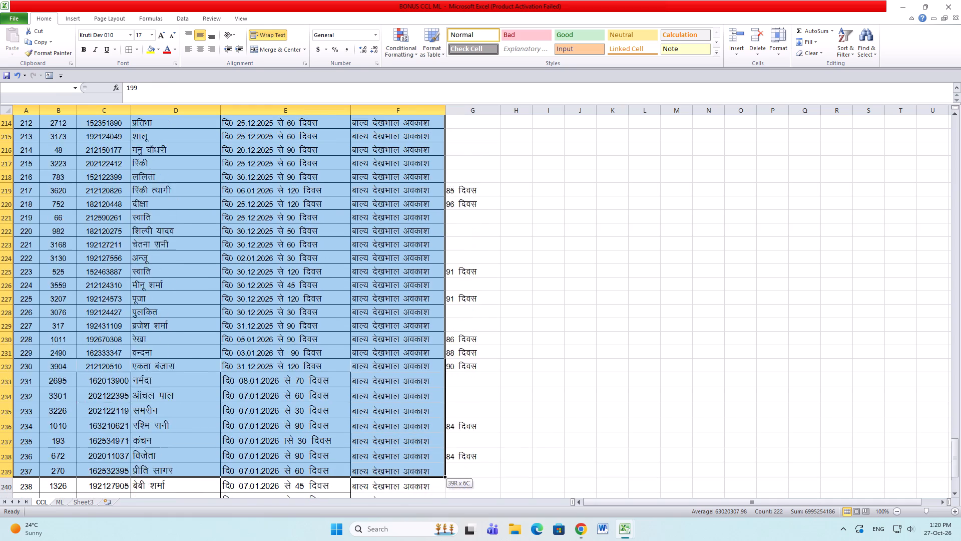
{"action": "left_click_drag", "start_coordinate": [391, 540], "coordinate": [456, 481]}
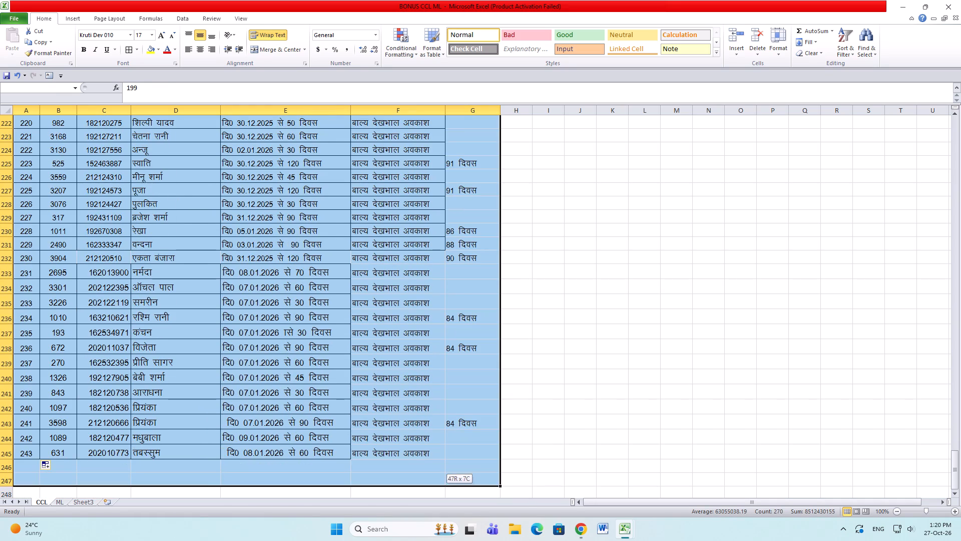
{"action": "left_click_drag", "start_coordinate": [456, 481], "coordinate": [451, 498]}
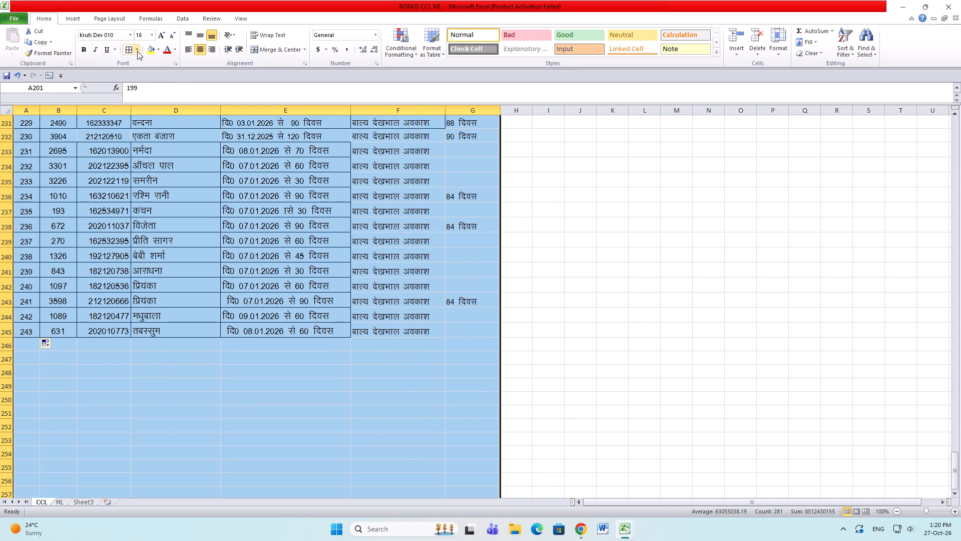
{"action": "left_click", "coordinate": [130, 49]}
{"action": "left_click", "coordinate": [199, 259]}
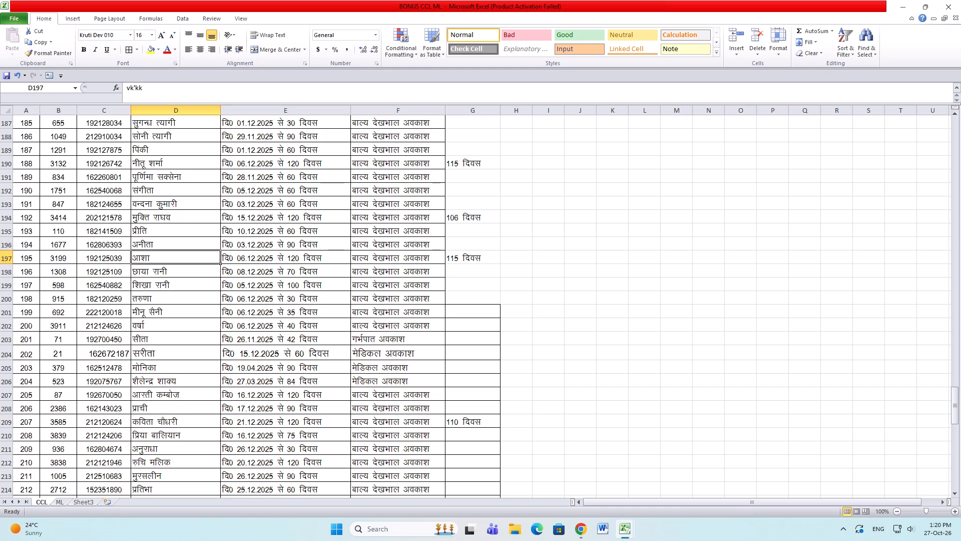
{"action": "key", "text": "ctrl+s"}
Apply all borders to the records in A190:G201 on the CCL sheet and save the workbook.
{"action": "scroll", "coordinate": [295, 245], "scroll_direction": "up", "scroll_amount": 6}
{"action": "scroll", "coordinate": [293, 241], "scroll_direction": "down", "scroll_amount": 3}
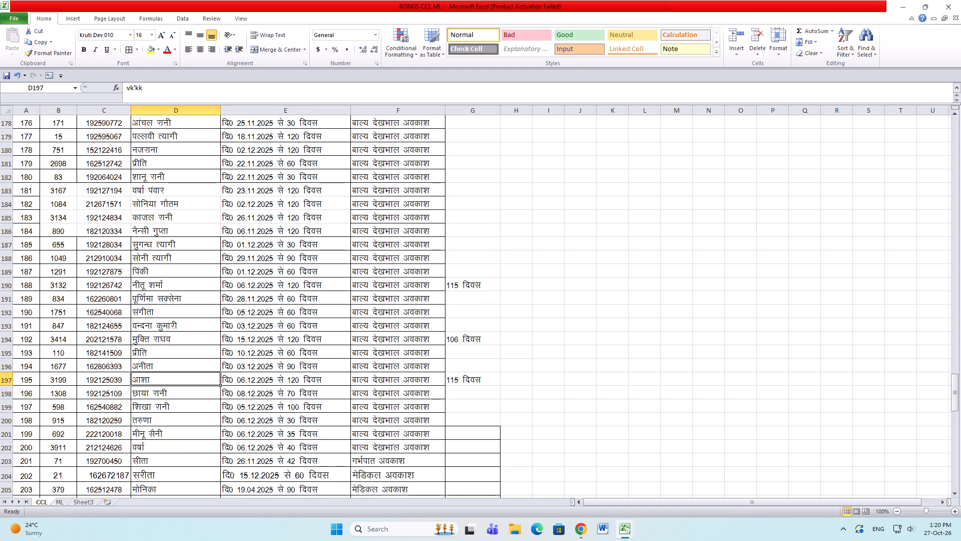
{"action": "left_click_drag", "start_coordinate": [32, 283], "coordinate": [481, 415]}
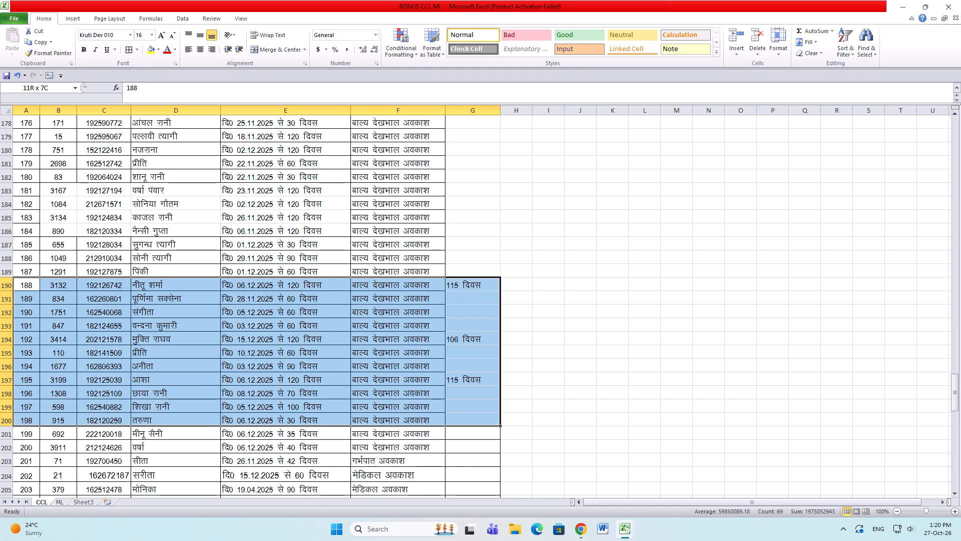
{"action": "left_click_drag", "start_coordinate": [481, 415], "coordinate": [481, 433]}
{"action": "left_click", "coordinate": [127, 51]}
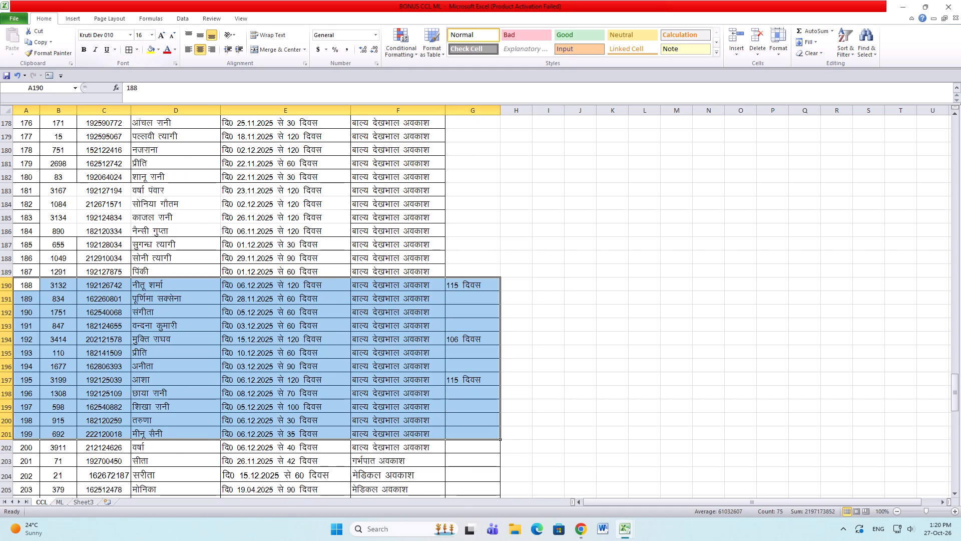
{"action": "left_click", "coordinate": [384, 285]}
{"action": "key", "text": "ctrl+s"}
Return to the empty rows below the last CCL record and save the workbook.
{"action": "scroll", "coordinate": [389, 282], "scroll_direction": "up", "scroll_amount": 20}
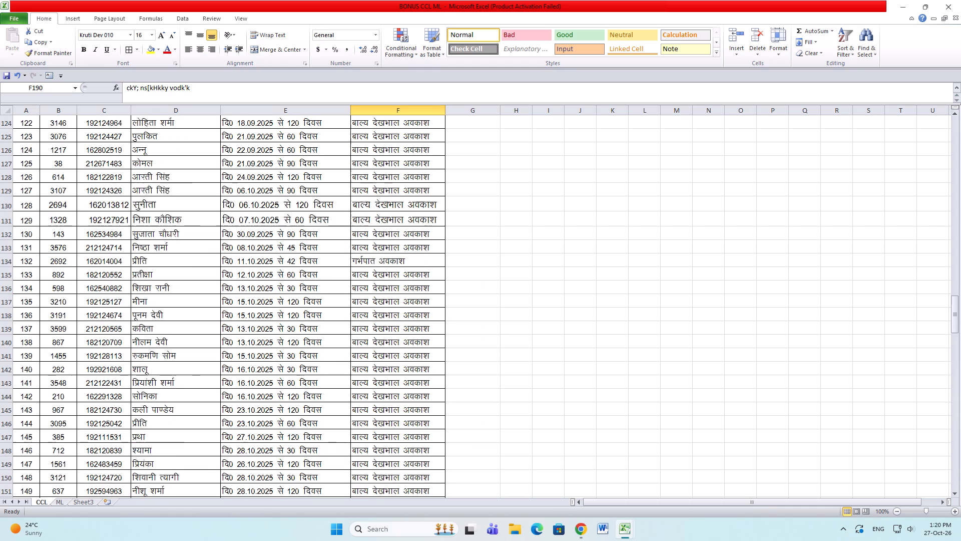
{"action": "scroll", "coordinate": [389, 280], "scroll_direction": "up", "scroll_amount": 20}
{"action": "scroll", "coordinate": [389, 280], "scroll_direction": "up", "scroll_amount": 6}
{"action": "scroll", "coordinate": [385, 282], "scroll_direction": "down", "scroll_amount": 15}
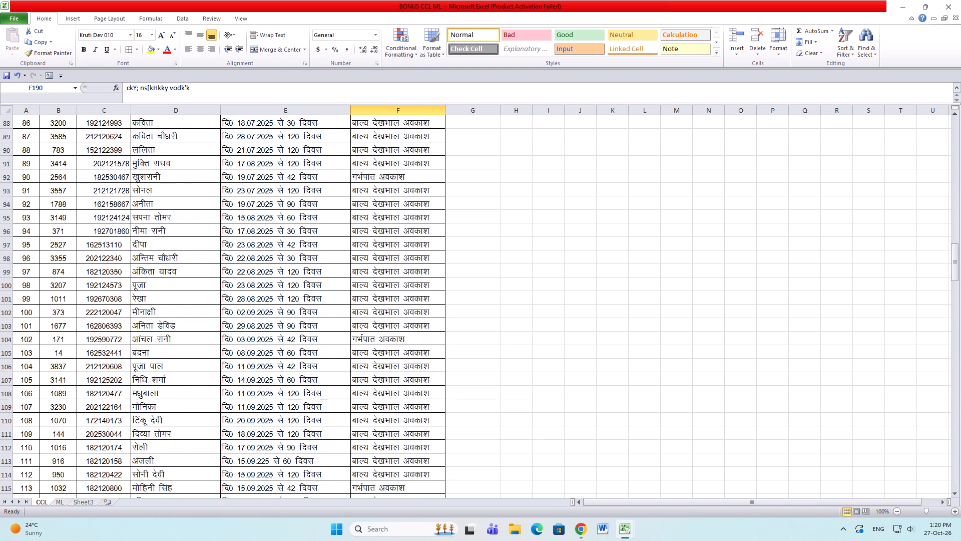
{"action": "scroll", "coordinate": [386, 277], "scroll_direction": "down", "scroll_amount": 20}
{"action": "scroll", "coordinate": [386, 277], "scroll_direction": "down", "scroll_amount": 20}
{"action": "scroll", "coordinate": [386, 277], "scroll_direction": "down", "scroll_amount": 7}
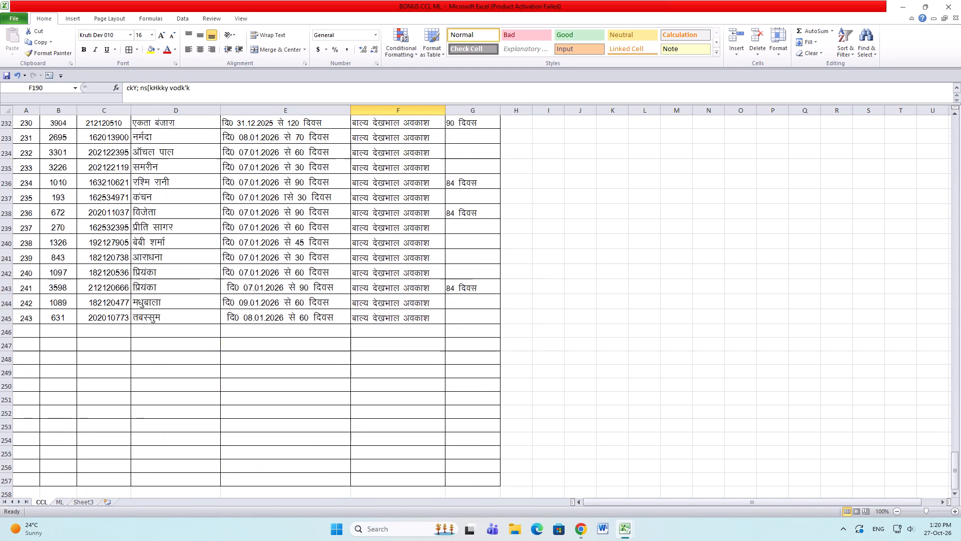
{"action": "scroll", "coordinate": [394, 265], "scroll_direction": "down", "scroll_amount": 5}
{"action": "scroll", "coordinate": [350, 253], "scroll_direction": "up", "scroll_amount": 2}
{"action": "left_click", "coordinate": [44, 299]}
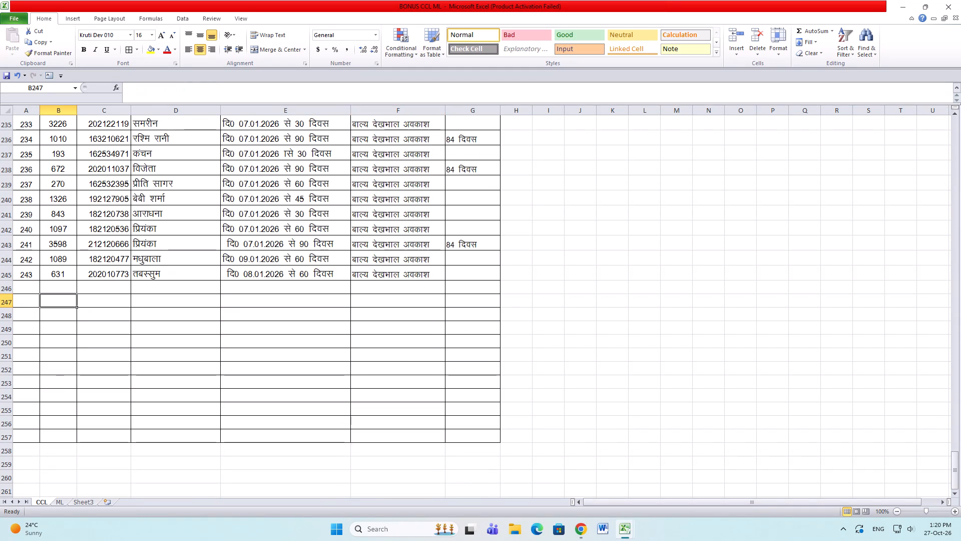
{"action": "key", "text": "ctrl+s"}
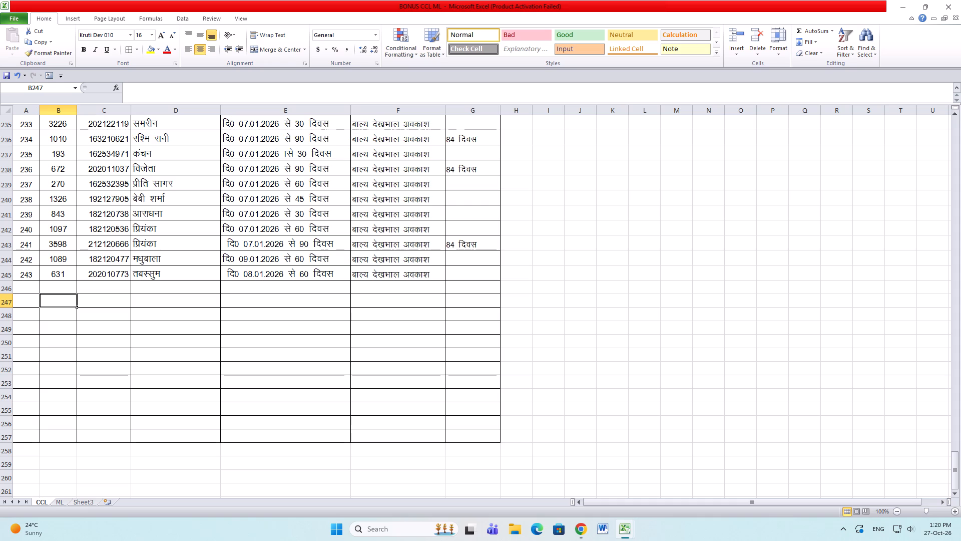
Enter the new employee's staff number, ID number and name in B246:D246.
{"action": "left_click", "coordinate": [51, 284]}
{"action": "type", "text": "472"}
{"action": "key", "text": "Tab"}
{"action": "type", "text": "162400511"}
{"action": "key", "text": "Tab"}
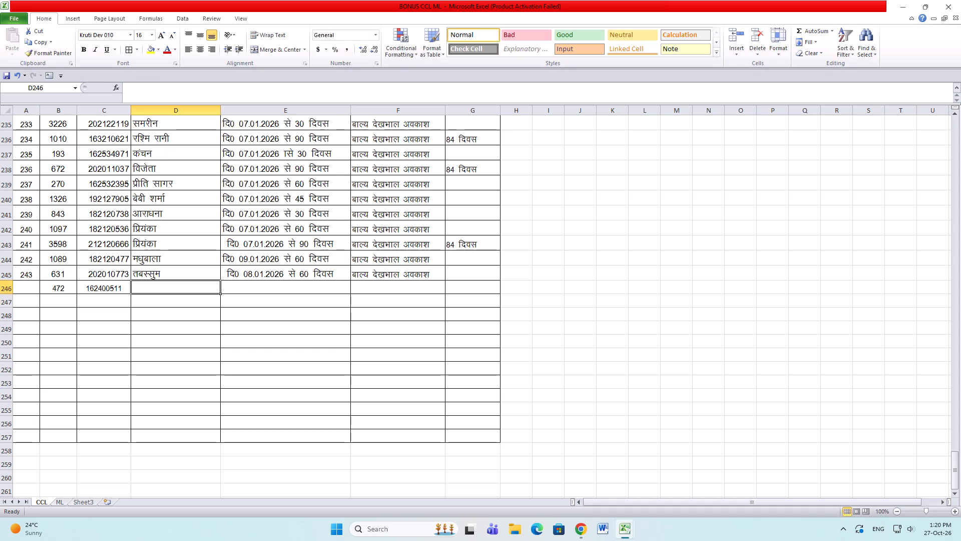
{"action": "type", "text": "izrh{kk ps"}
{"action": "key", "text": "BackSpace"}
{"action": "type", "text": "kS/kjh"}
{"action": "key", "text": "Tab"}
Enter the leave period दि0 14.01.2026 से 90 दिवस in E246 and the leave type बाल्य देखभाल अवकाश in F246.
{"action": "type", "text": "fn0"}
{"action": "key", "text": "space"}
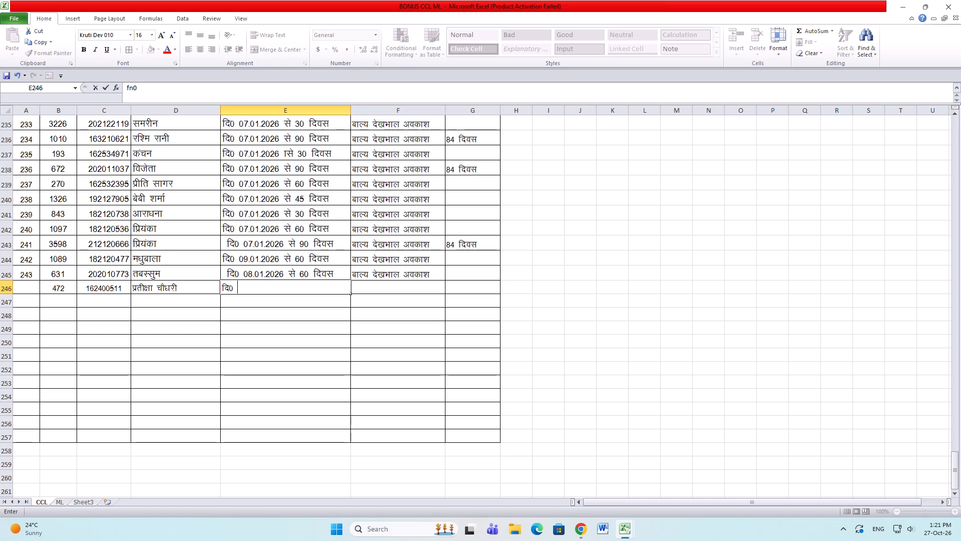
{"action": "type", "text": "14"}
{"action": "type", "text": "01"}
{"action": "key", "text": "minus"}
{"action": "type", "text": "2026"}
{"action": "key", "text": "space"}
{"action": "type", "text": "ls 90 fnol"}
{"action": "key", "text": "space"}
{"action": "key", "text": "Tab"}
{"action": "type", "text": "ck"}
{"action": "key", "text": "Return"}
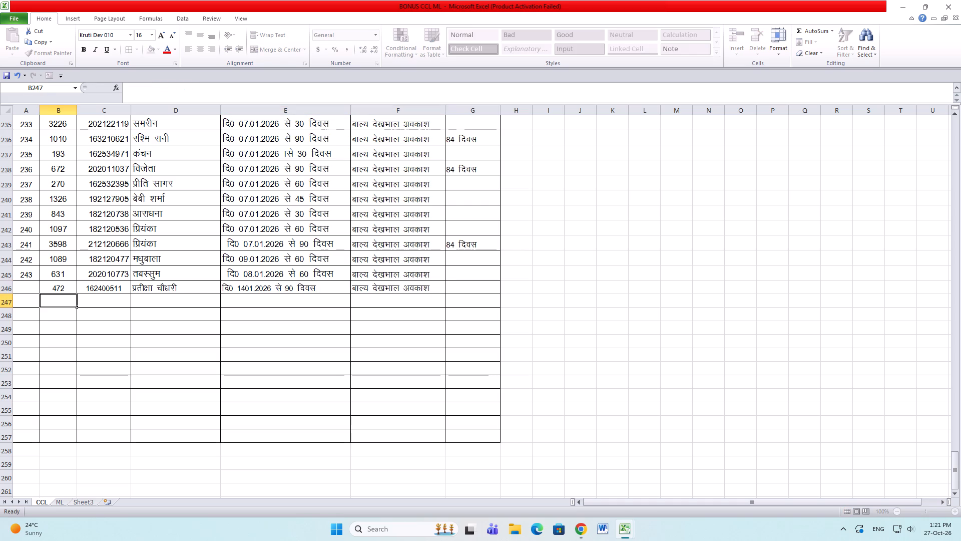
{"action": "double_click", "coordinate": [245, 286]}
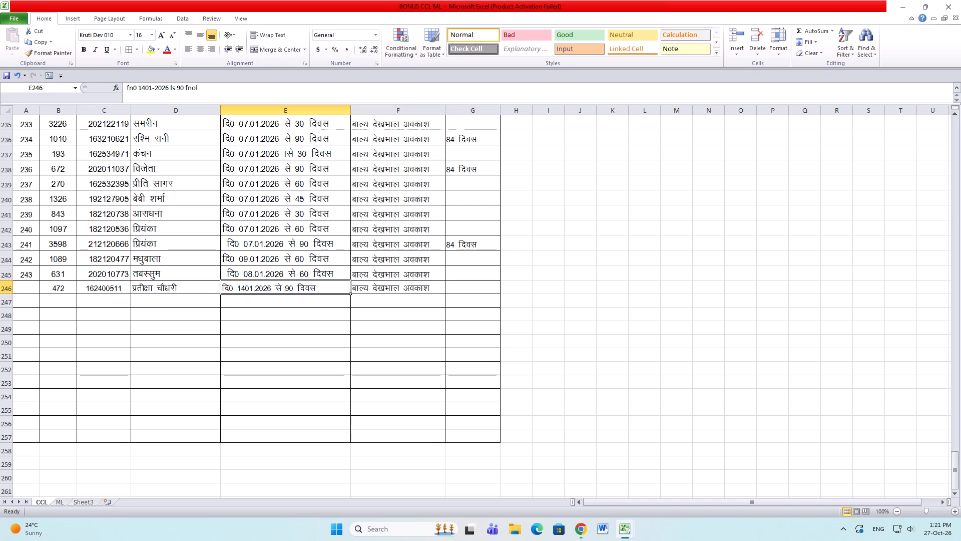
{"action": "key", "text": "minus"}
{"action": "key", "text": "Return"}
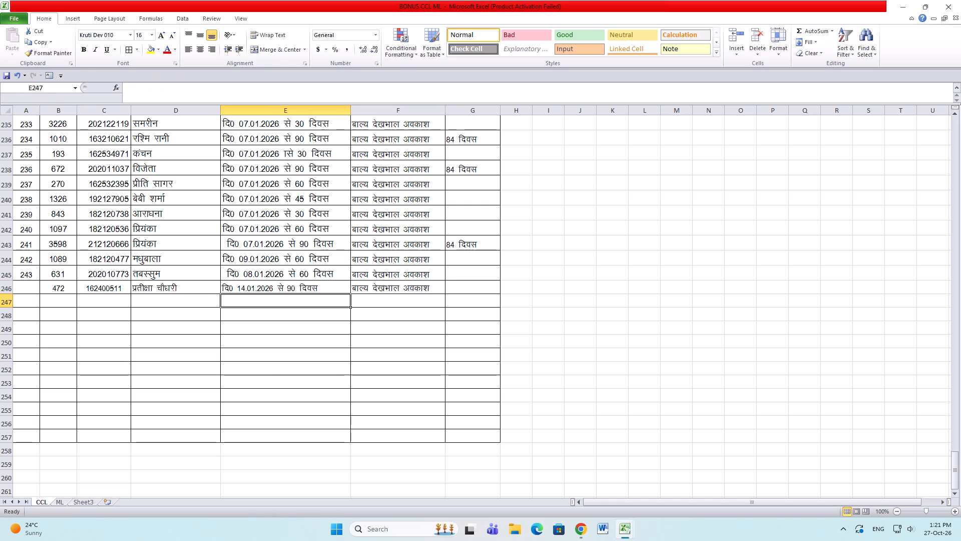
Enter the next employee's staff number, ID number and name in B247:D247, leaving the leave period blank.
{"action": "left_click", "coordinate": [57, 299]}
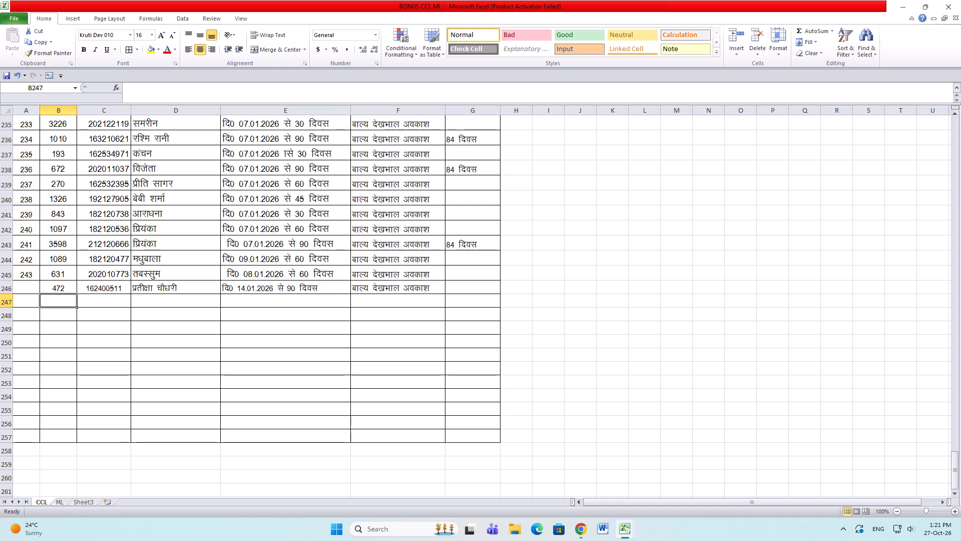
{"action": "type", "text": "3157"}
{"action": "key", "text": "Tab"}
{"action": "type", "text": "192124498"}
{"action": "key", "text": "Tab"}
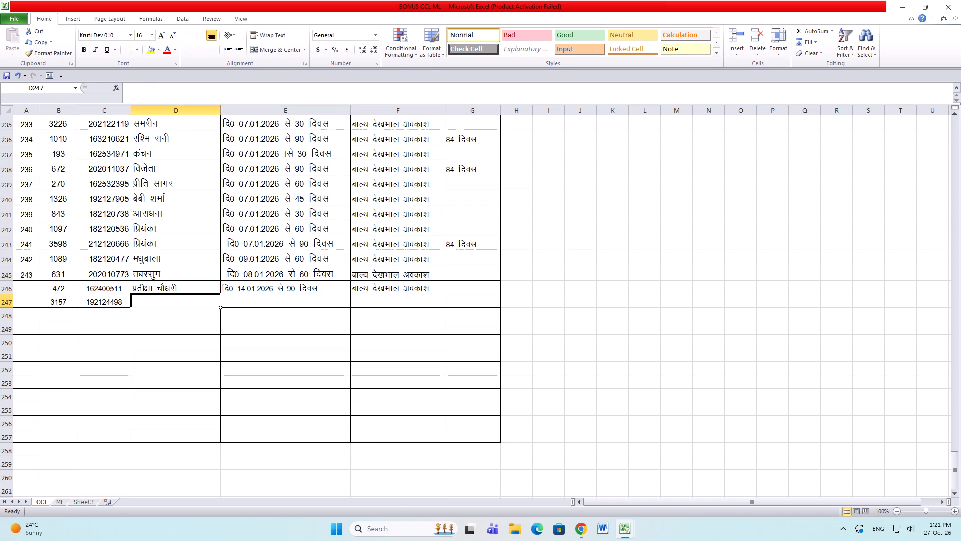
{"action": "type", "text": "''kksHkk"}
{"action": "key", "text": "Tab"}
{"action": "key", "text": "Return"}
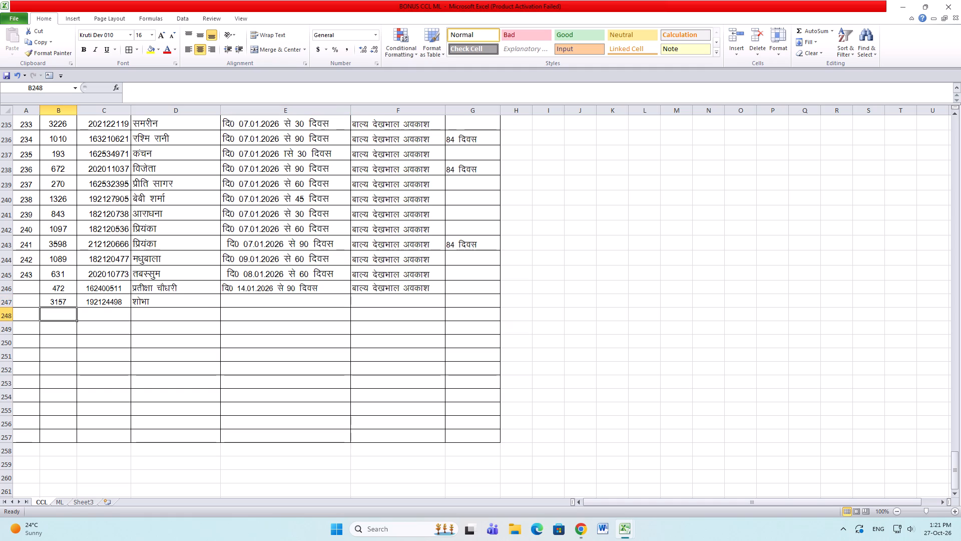
Enter the following employee's staff number, ID number and name in B248:D248.
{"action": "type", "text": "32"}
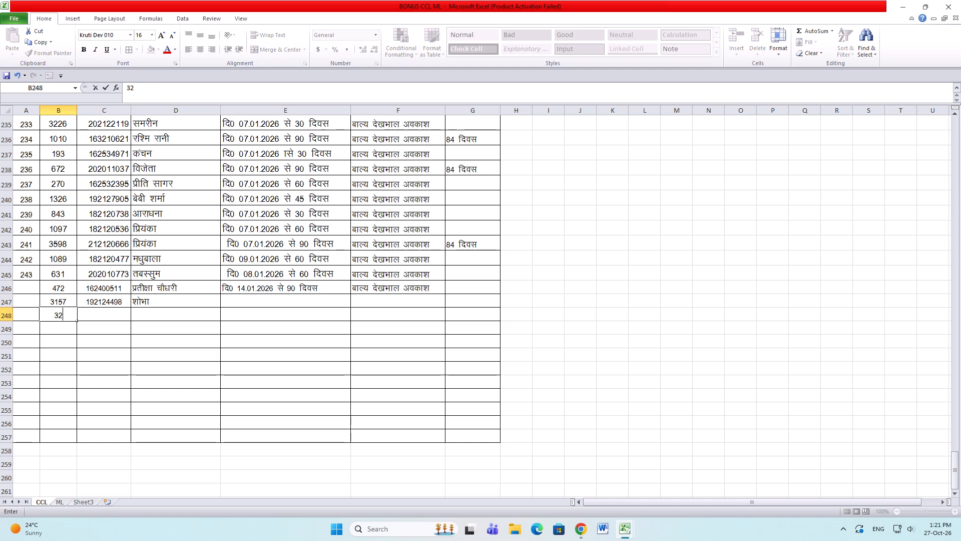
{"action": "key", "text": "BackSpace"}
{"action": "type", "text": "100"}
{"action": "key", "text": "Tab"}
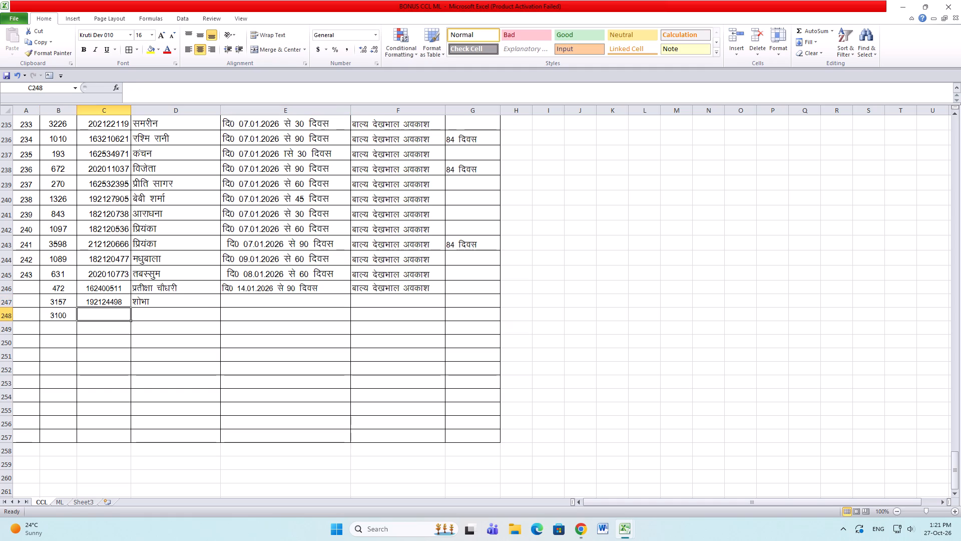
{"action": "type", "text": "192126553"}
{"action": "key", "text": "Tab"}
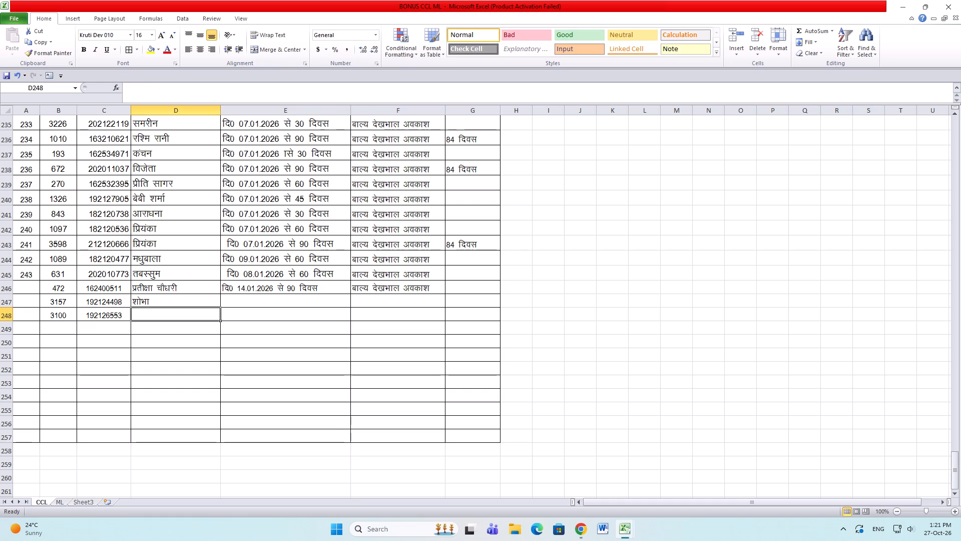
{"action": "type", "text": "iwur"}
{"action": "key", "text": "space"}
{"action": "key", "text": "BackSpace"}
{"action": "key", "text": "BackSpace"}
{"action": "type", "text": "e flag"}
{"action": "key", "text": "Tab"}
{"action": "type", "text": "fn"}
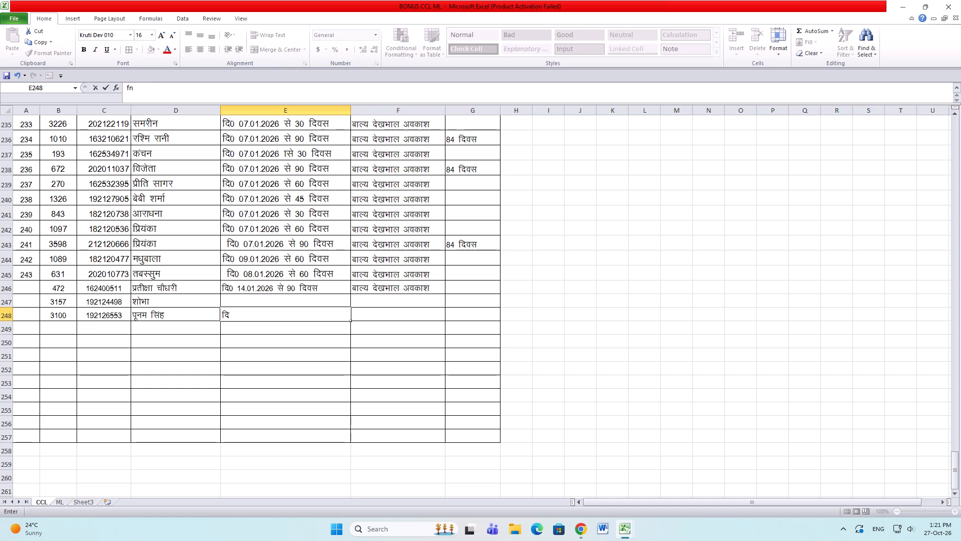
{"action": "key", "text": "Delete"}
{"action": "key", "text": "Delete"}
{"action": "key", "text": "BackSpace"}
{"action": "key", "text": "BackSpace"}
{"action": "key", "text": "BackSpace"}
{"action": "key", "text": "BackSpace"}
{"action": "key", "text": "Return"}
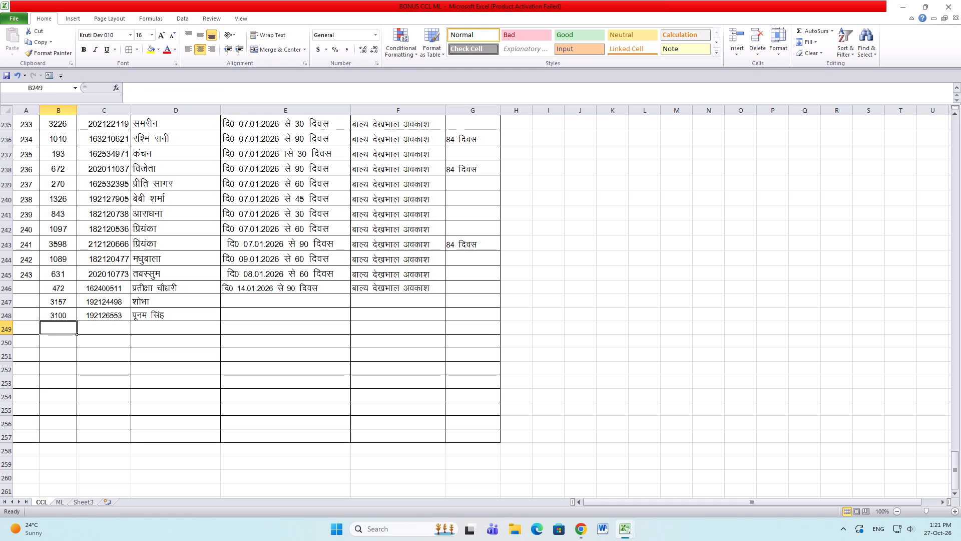
Enter the staff numbers and ID numbers of the next two employees in columns B and C of rows 249 and 250.
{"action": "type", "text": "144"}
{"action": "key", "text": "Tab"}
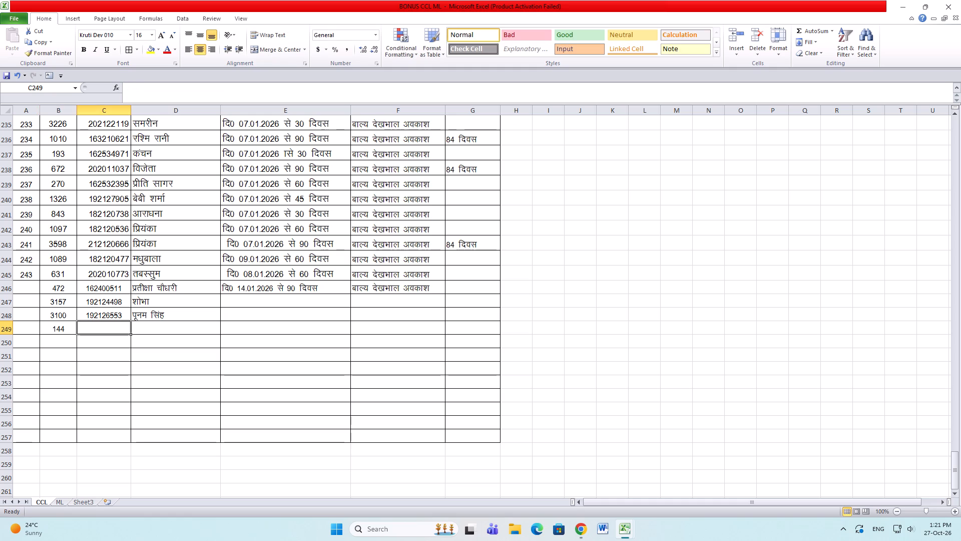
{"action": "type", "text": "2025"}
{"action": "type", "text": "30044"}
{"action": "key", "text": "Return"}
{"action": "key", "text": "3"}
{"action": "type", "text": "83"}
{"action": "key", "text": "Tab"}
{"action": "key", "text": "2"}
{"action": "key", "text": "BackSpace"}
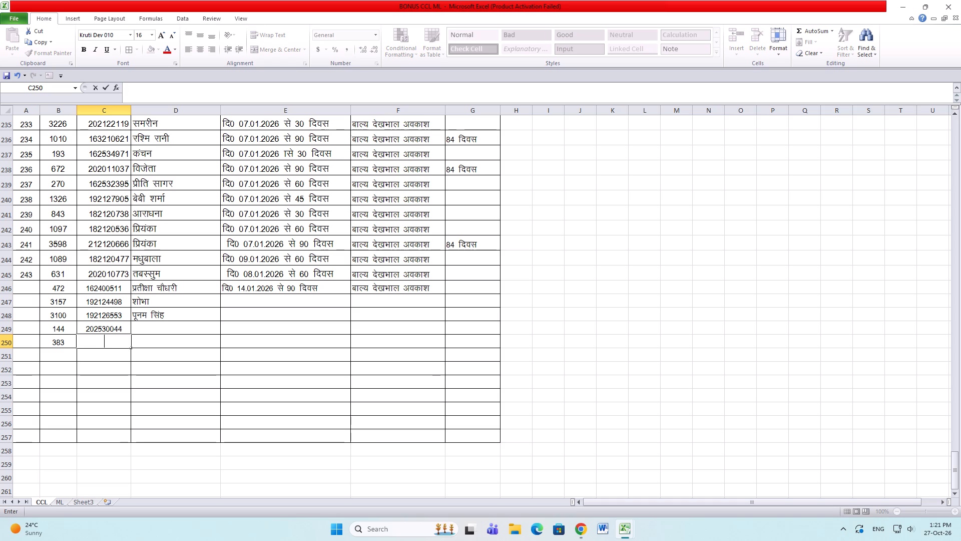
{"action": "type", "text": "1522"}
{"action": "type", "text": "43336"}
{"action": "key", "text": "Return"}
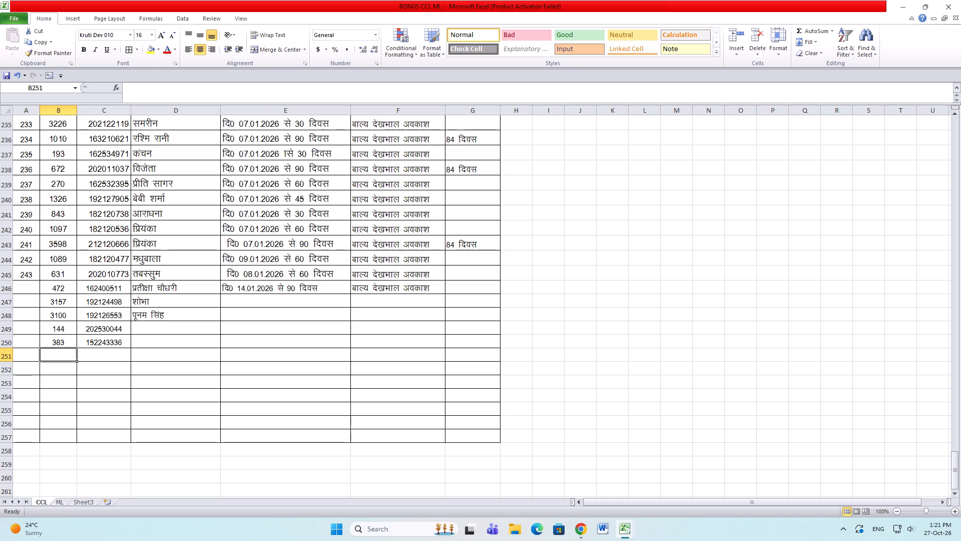
Enter the staff numbers and ID numbers of two more employees in columns B and C of rows 251 and 252.
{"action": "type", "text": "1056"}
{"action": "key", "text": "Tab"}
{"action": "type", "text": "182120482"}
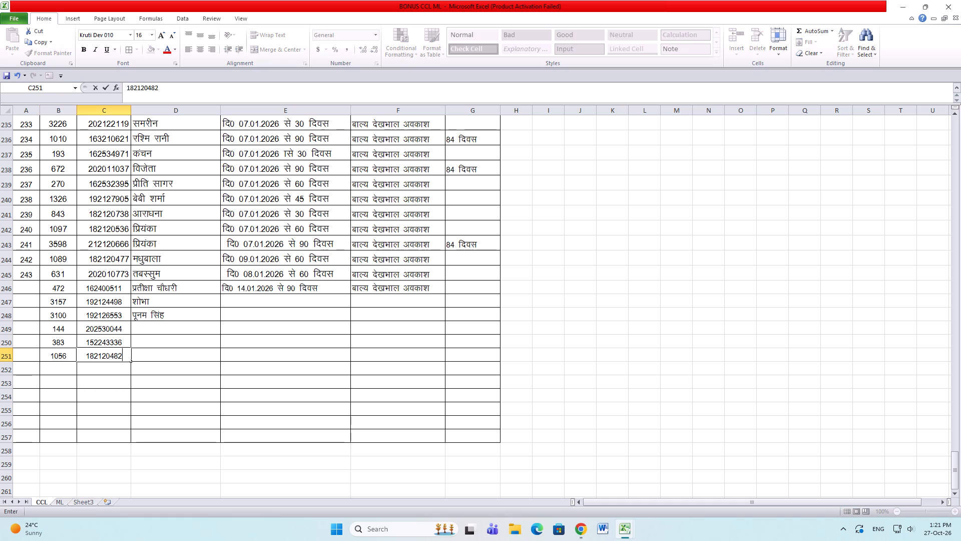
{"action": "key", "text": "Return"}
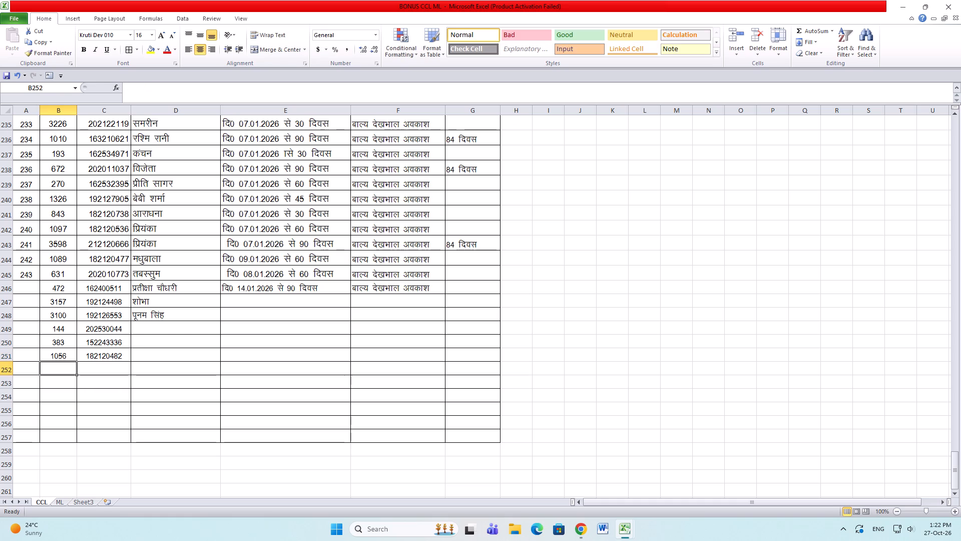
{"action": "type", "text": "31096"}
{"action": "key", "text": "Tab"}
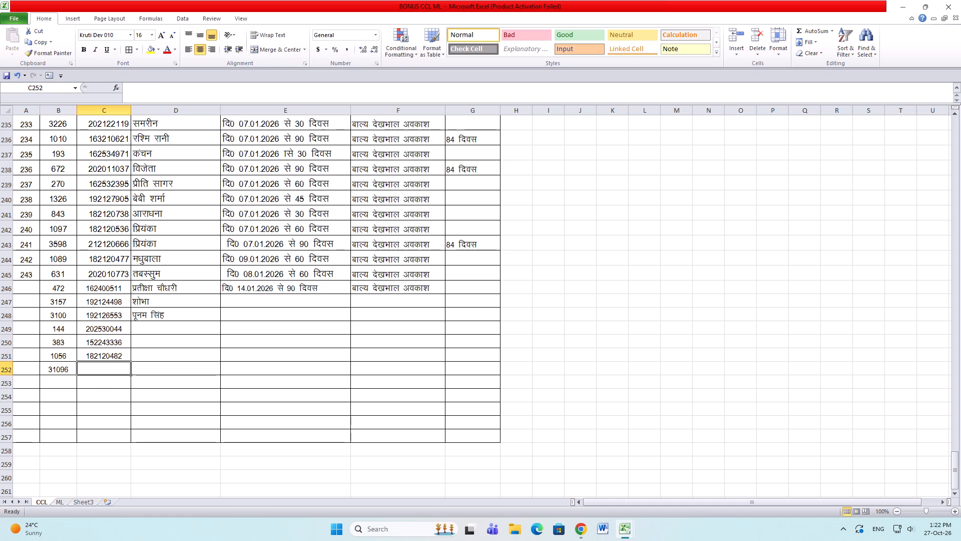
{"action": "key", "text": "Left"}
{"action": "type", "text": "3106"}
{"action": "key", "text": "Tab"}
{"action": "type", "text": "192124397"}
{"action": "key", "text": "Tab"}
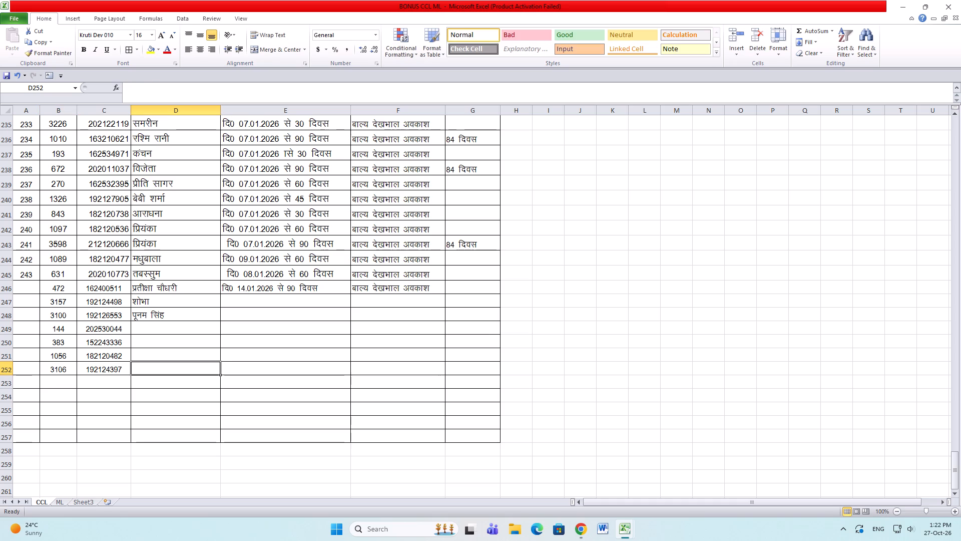
Enter the employee's name in D249 with its correct Hindi spelling.
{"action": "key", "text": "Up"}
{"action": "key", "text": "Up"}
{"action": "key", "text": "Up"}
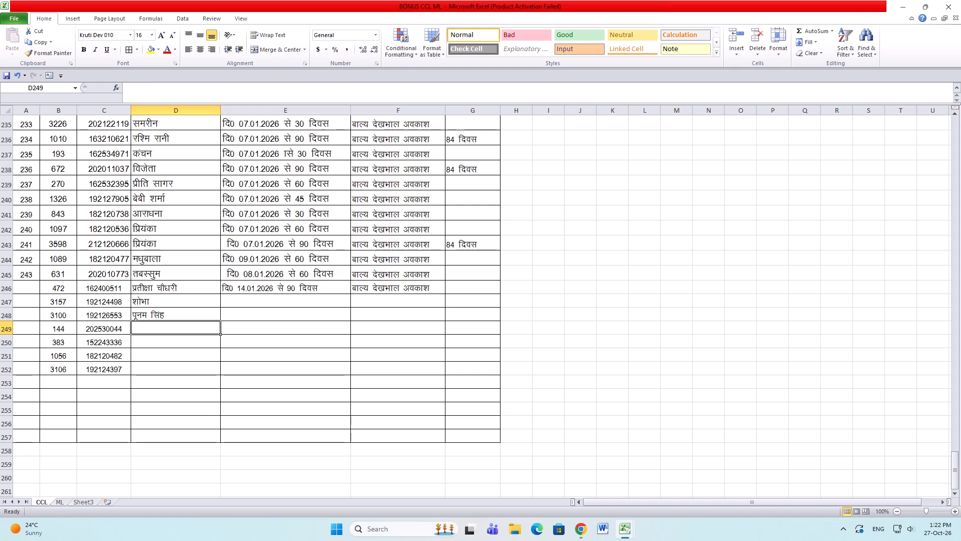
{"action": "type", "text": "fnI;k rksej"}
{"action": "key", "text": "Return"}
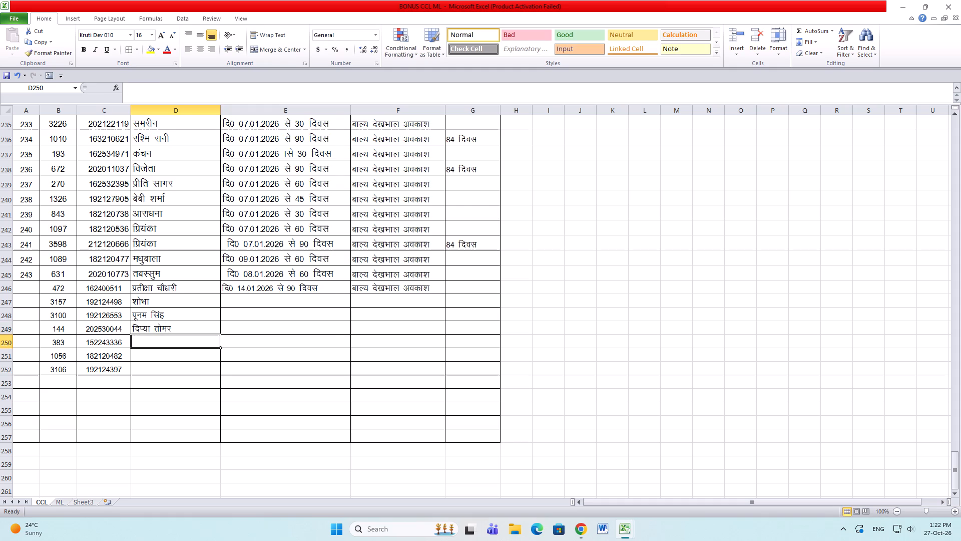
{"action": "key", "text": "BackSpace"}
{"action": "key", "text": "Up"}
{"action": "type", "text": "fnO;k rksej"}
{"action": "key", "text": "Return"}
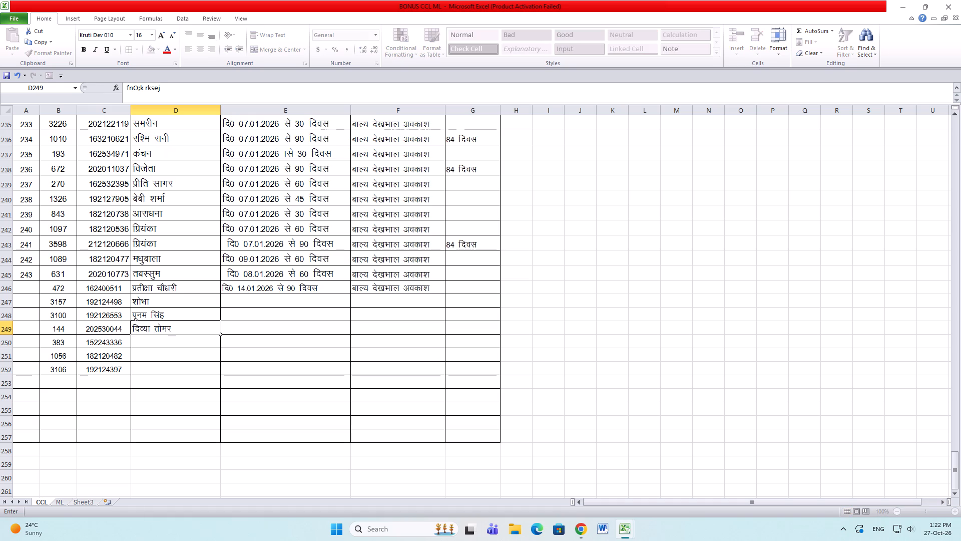
Enter the names of the three employees in Hindi in D250:D252.
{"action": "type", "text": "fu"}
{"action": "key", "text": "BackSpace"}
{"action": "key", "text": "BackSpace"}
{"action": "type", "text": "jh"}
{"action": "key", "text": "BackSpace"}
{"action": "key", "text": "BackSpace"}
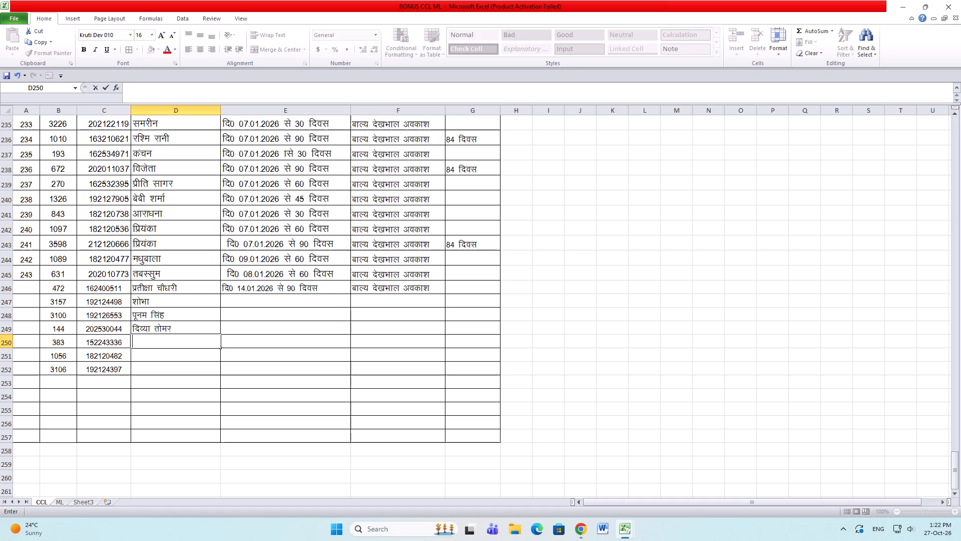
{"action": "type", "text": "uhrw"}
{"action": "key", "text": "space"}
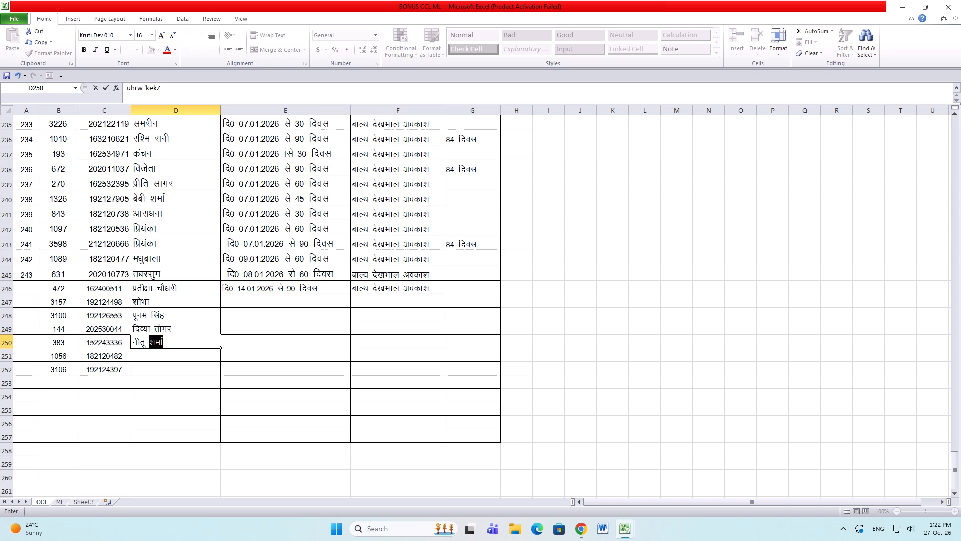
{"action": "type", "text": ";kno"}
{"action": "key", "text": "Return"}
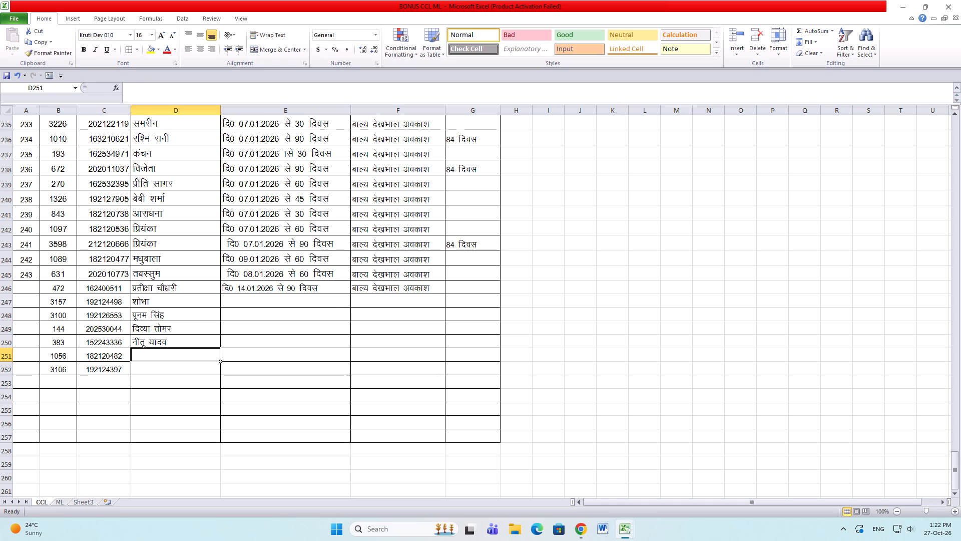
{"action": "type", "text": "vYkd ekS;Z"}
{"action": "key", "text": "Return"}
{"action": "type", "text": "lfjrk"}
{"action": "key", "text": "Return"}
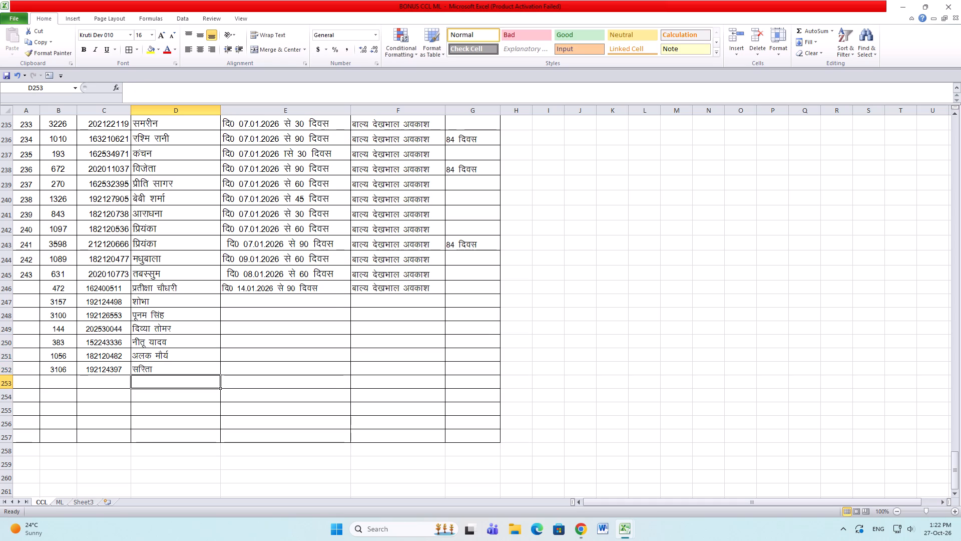
Enter the leave periods दि0 14.01.2026 से 30 दिवस in E247 and दि0 16.01.2026 से 120 दिवस in E248.
{"action": "left_click", "coordinate": [276, 302]}
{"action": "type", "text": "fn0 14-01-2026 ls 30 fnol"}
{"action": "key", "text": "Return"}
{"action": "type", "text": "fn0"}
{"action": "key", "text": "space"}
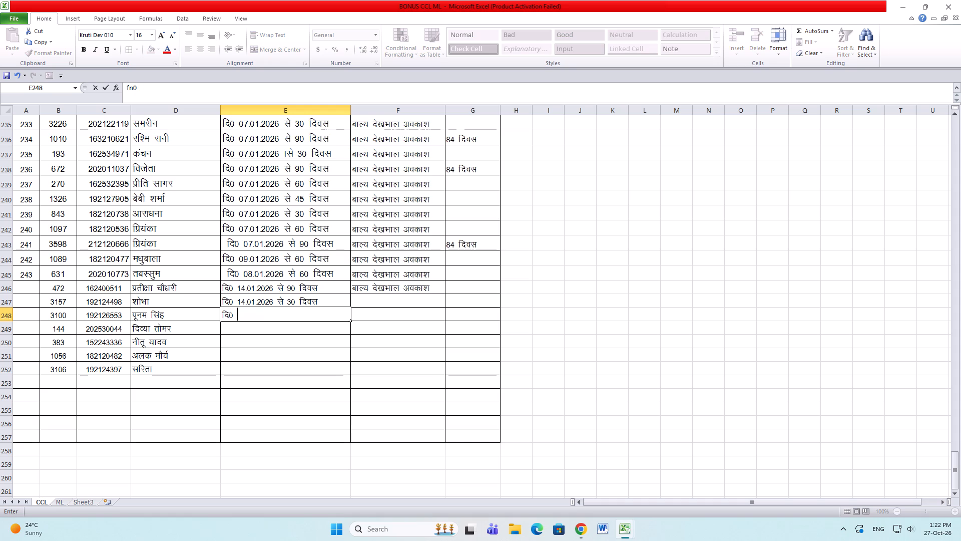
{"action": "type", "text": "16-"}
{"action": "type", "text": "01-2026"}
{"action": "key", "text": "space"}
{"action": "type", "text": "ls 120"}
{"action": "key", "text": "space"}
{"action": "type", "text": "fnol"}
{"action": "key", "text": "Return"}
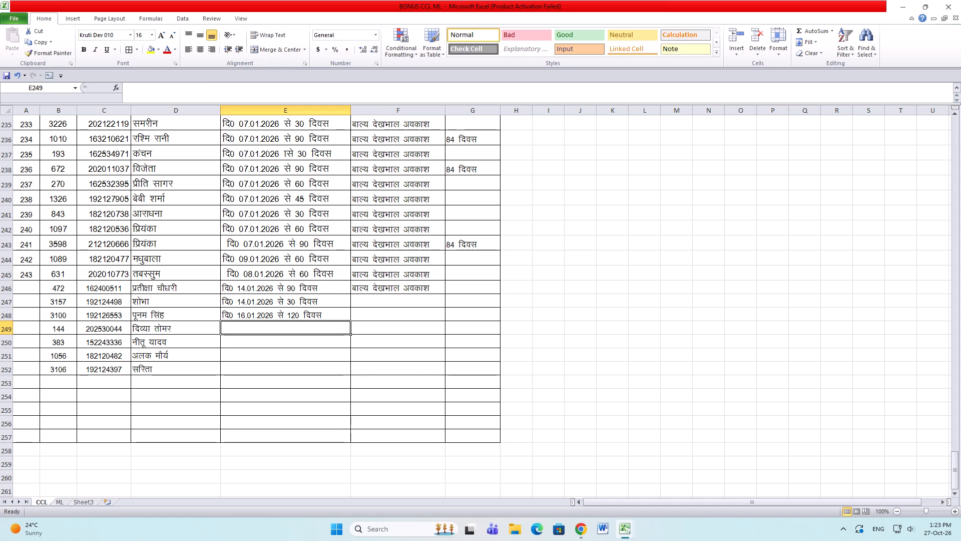
Enter the leave period दि0 17.01.2026 से 120 दिवस in E249.
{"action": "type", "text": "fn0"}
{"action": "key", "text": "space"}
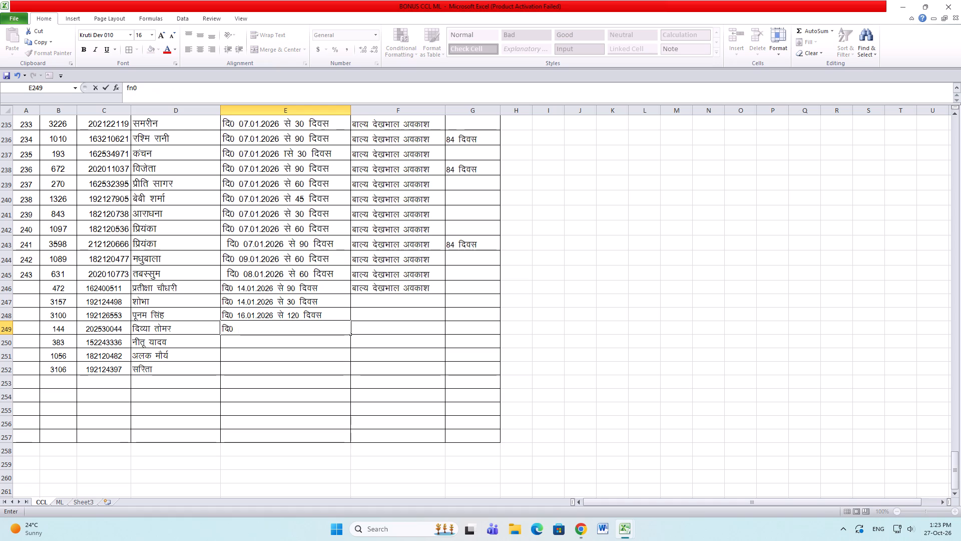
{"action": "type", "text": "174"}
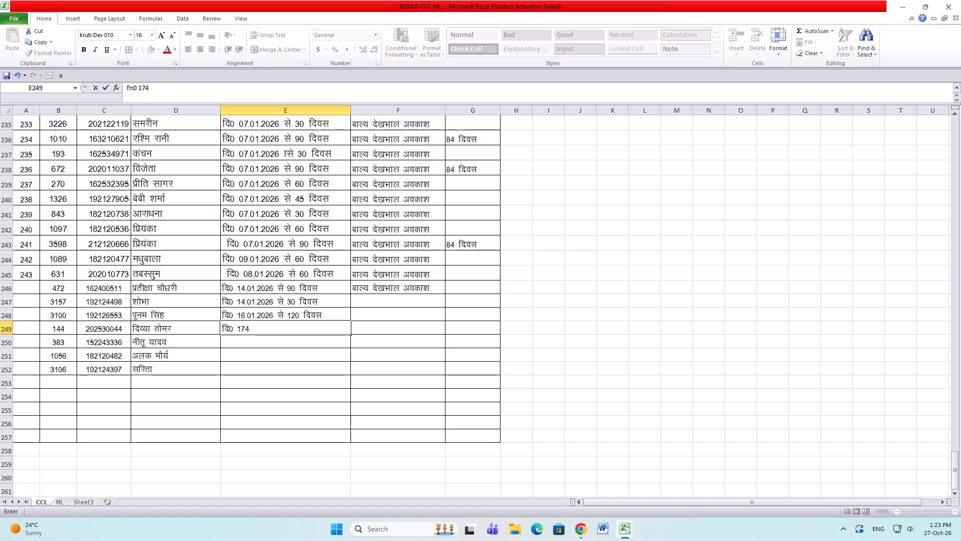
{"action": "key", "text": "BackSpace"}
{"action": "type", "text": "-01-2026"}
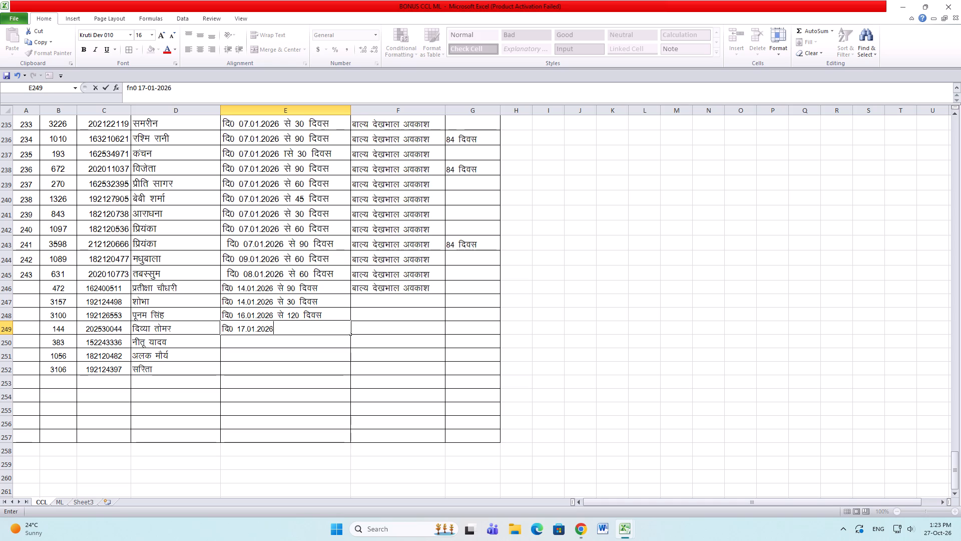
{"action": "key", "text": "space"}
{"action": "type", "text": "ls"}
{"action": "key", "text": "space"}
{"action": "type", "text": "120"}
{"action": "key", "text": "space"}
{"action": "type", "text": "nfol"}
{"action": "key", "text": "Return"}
Enter the leave periods दि0 13.01.2026 से 30 दिवस in E250 and दि0 16.01.2026 से 120 दिवस in E251.
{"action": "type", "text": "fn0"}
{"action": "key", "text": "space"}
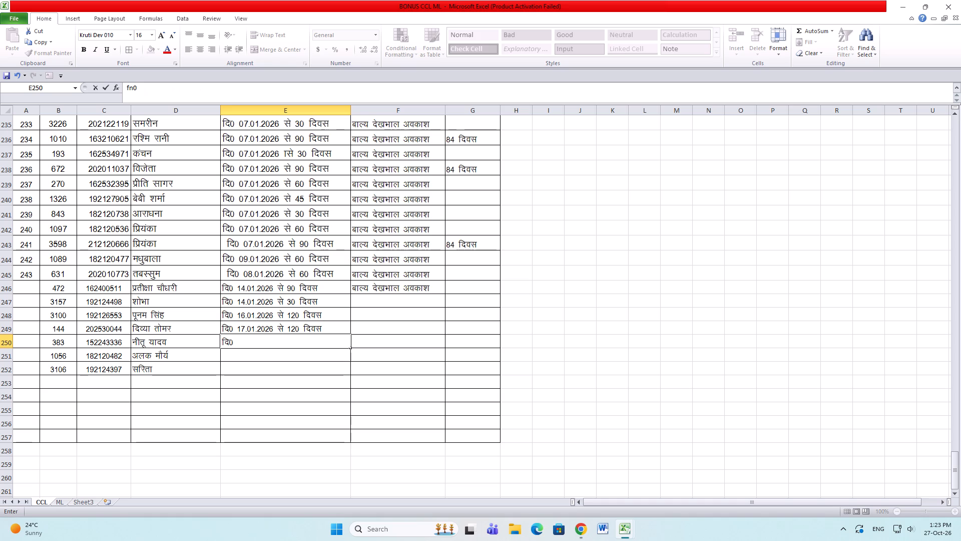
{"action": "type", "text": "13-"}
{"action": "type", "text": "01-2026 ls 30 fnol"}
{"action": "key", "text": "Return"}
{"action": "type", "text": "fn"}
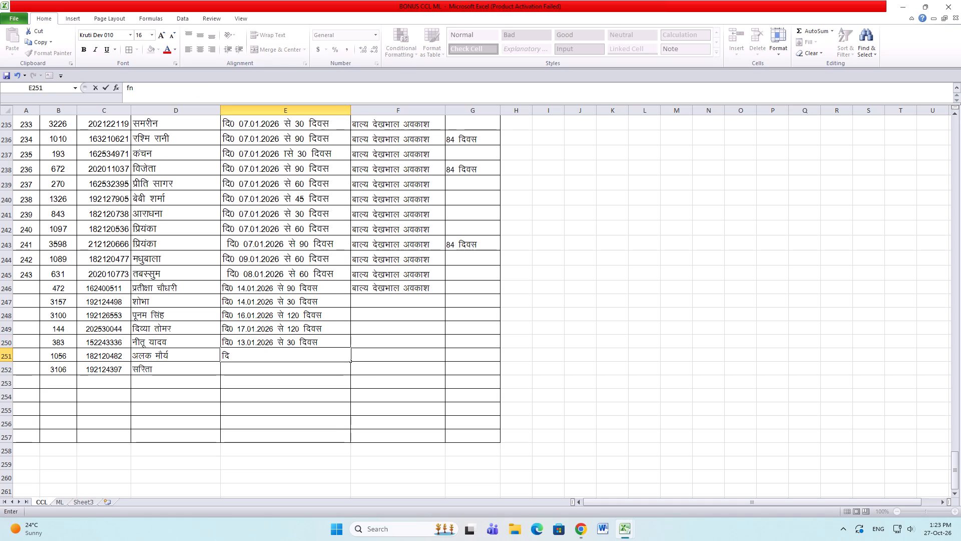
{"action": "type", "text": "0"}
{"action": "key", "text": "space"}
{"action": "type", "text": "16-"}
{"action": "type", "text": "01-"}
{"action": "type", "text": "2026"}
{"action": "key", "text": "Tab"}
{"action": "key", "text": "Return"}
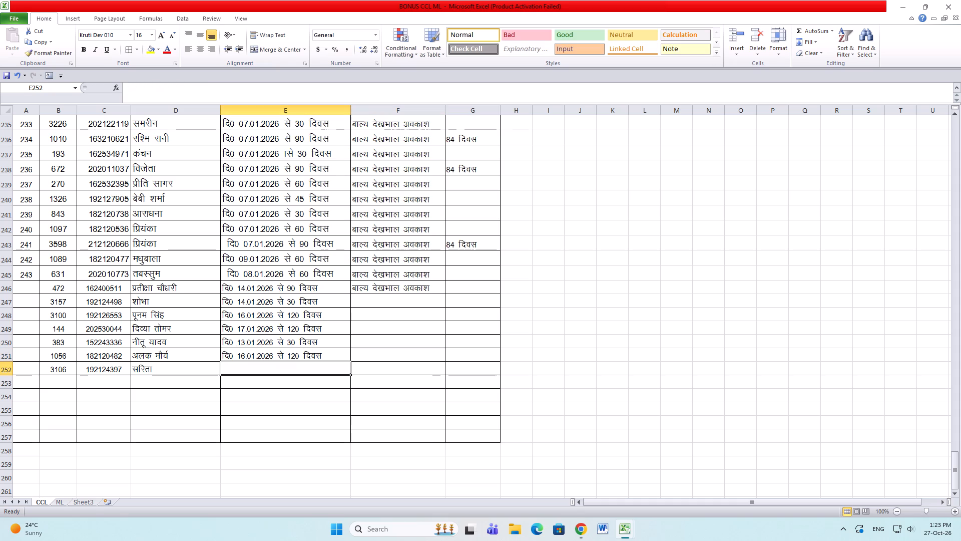
Enter the leave period दि0 16.01.2026 से 60 दिवस in E252 and save the workbook.
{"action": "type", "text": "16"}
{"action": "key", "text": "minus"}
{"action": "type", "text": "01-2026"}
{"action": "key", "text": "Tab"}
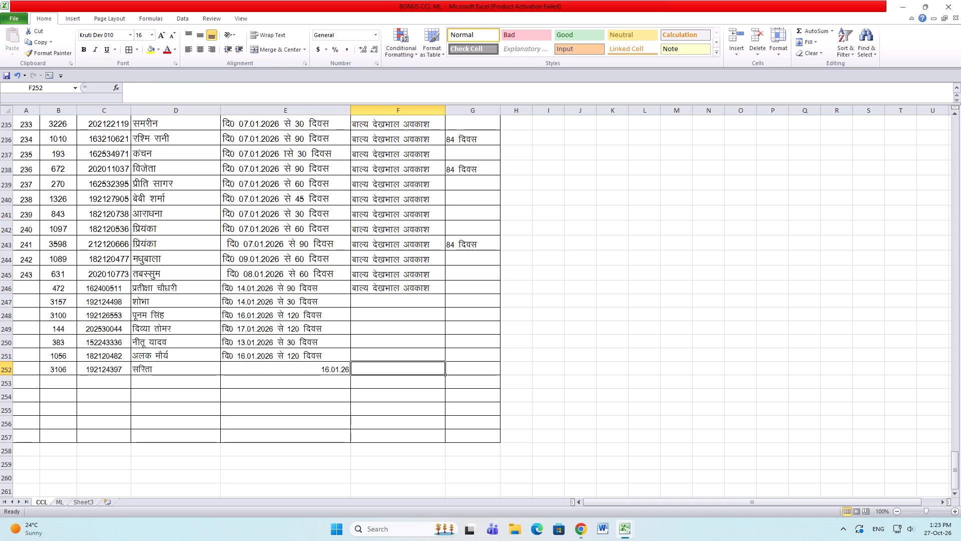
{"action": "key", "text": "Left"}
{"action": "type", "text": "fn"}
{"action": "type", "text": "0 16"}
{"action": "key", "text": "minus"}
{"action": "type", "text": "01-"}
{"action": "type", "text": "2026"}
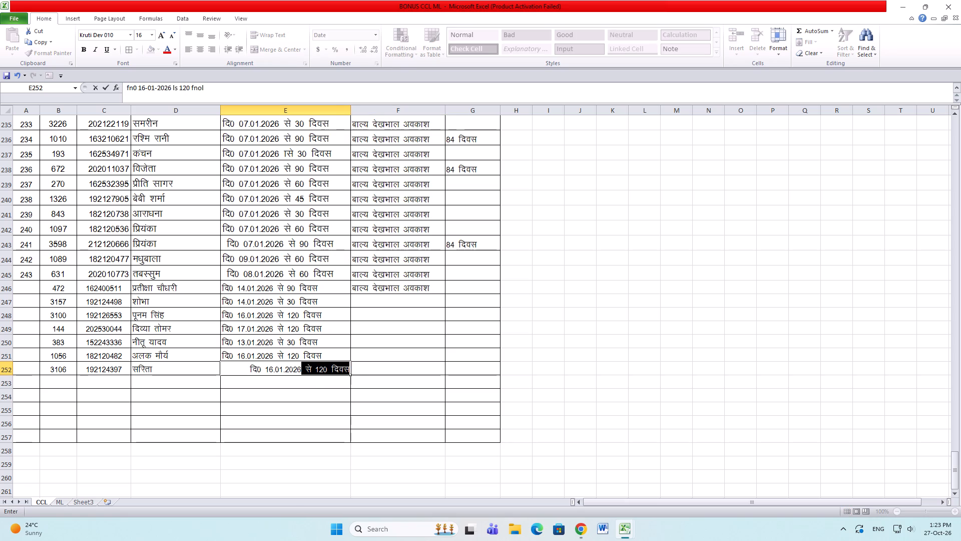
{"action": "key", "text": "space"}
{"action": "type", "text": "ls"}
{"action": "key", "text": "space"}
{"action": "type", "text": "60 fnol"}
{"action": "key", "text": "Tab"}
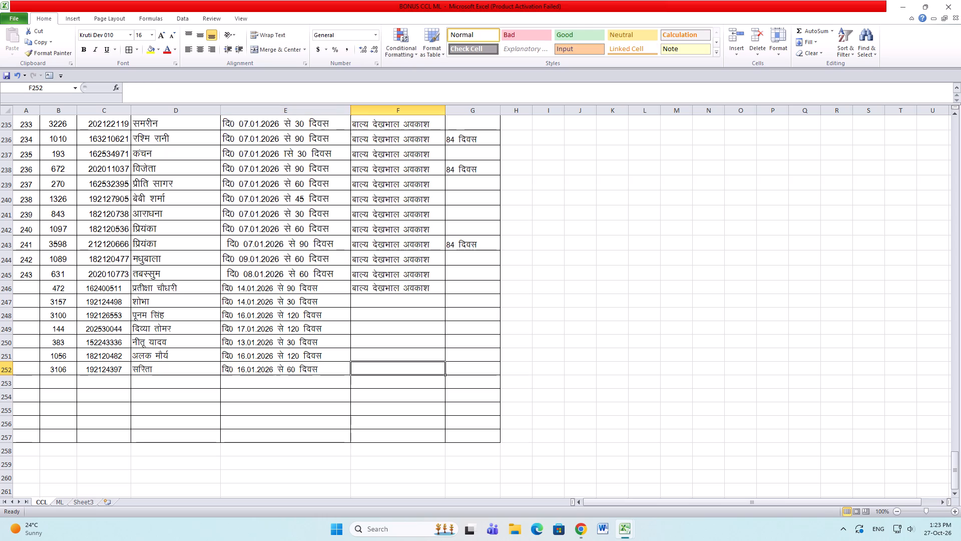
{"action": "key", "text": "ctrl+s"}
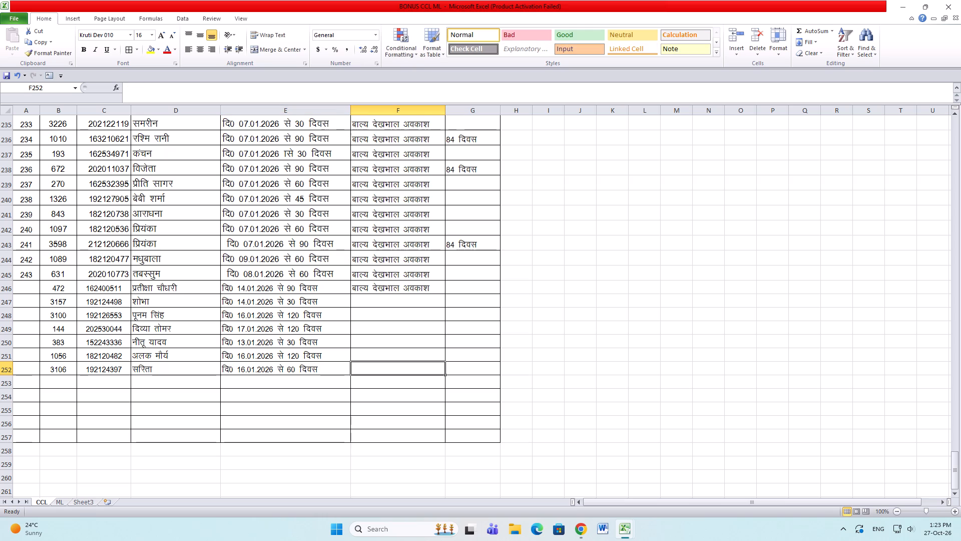
Copy the leave type बाल्य देखभाल अवकाश from F246 into F247:F252 and save the workbook.
{"action": "left_click", "coordinate": [378, 284]}
{"action": "key", "text": "ctrl+c"}
{"action": "left_click_drag", "start_coordinate": [376, 297], "coordinate": [375, 321]}
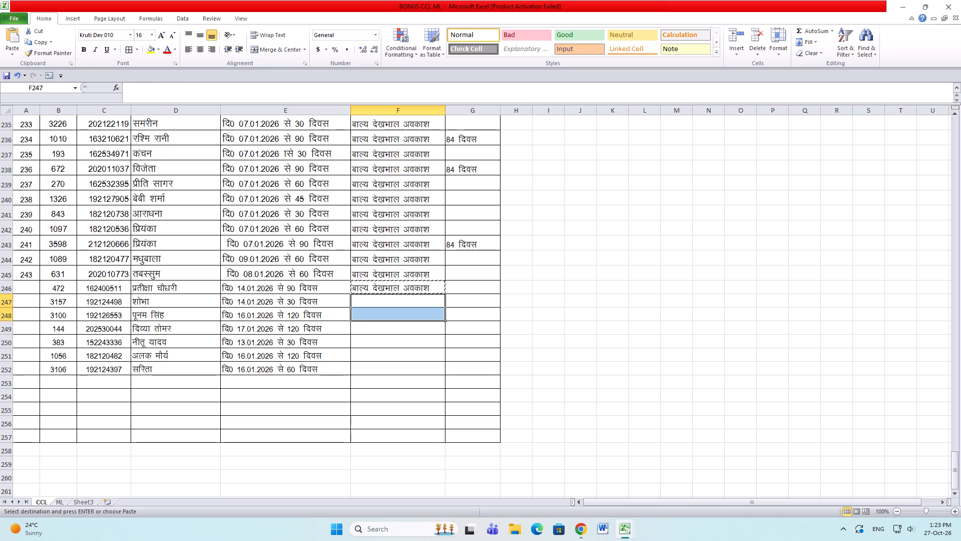
{"action": "left_click_drag", "start_coordinate": [375, 321], "coordinate": [377, 372]}
{"action": "key", "text": "ctrl+v"}
{"action": "left_click", "coordinate": [386, 381]}
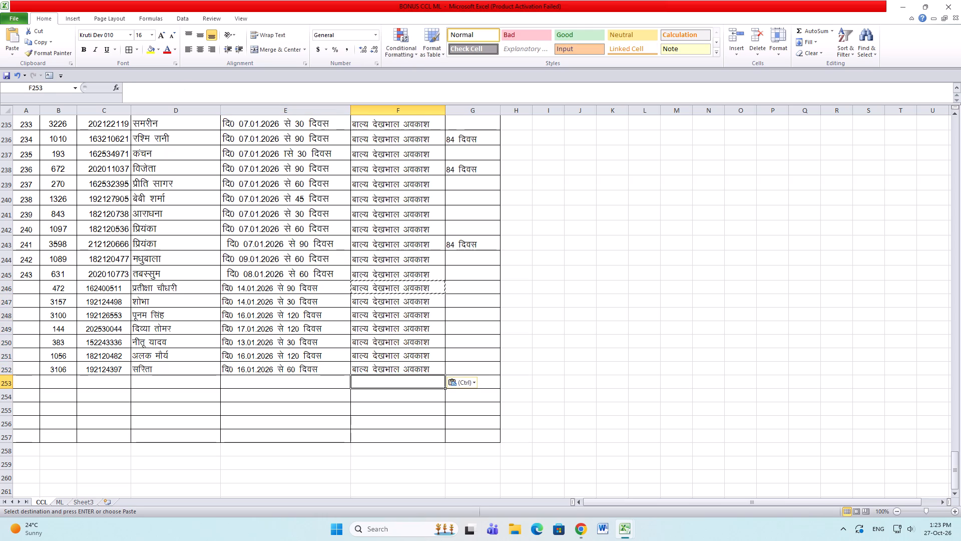
{"action": "key", "text": "ctrl+s"}
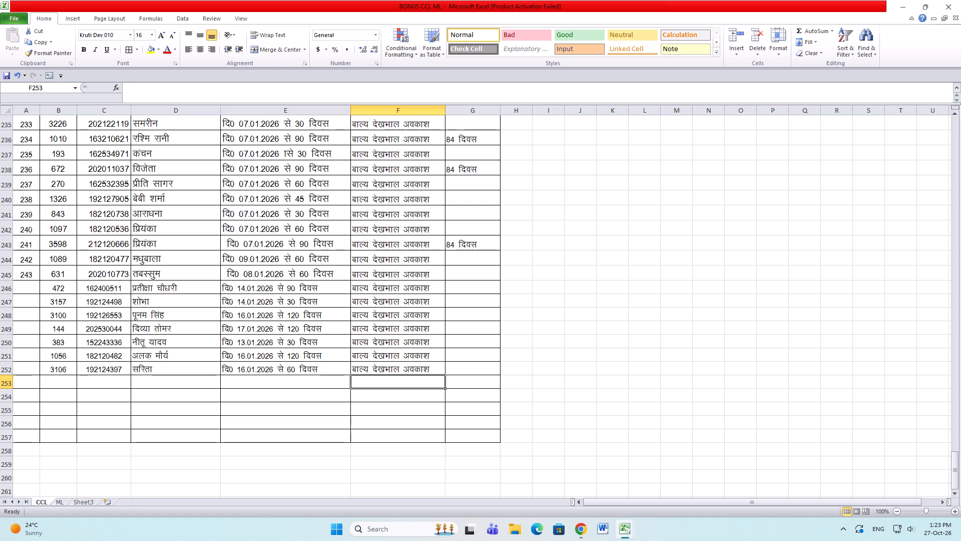
Switch to the DOB workbook and set the FROM date in A3 to 16-01-2026 to calculate the period up to 31-03-26.
{"action": "key", "text": "alt+Tab"}
{"action": "key", "text": "alt+Tab"}
{"action": "key", "text": "alt+Tab"}
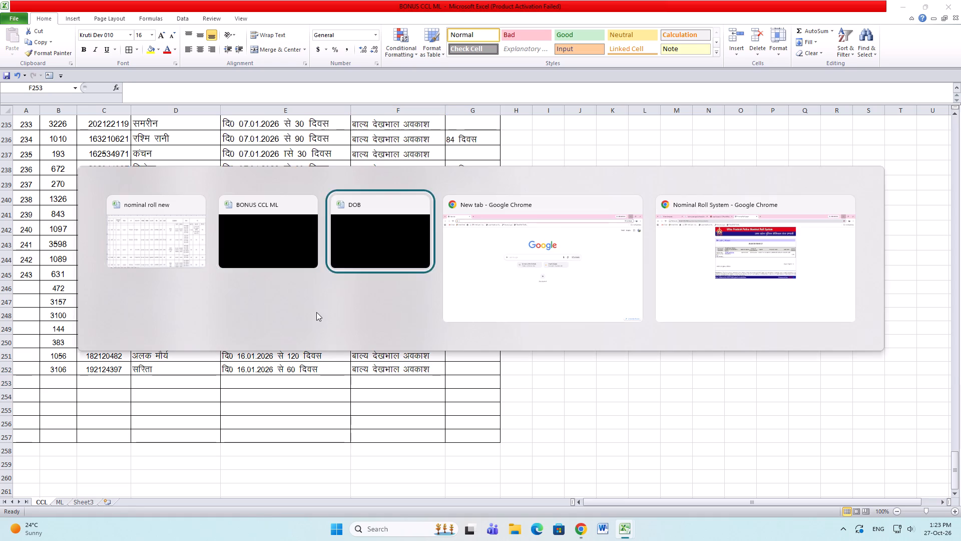
{"action": "left_click", "coordinate": [92, 199]}
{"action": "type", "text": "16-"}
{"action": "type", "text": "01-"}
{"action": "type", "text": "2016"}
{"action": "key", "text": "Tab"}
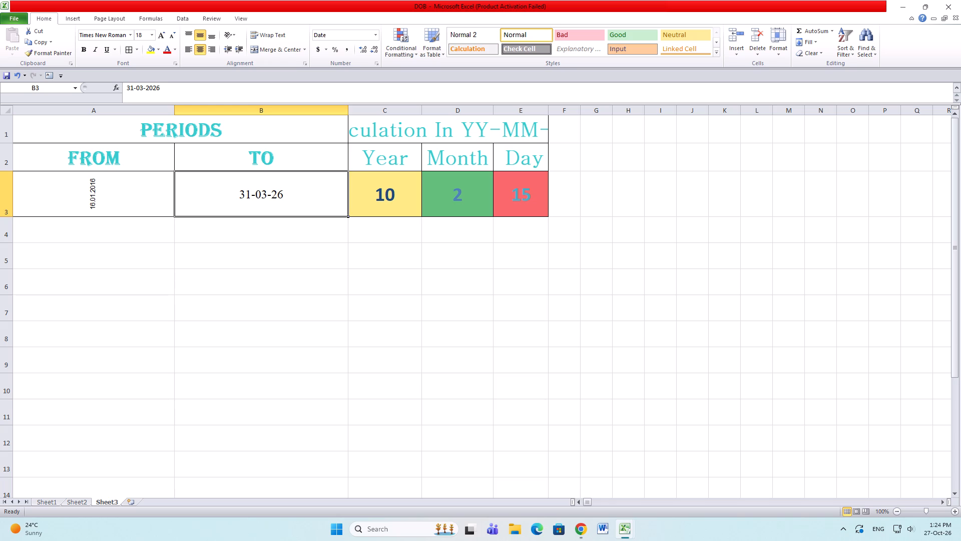
{"action": "left_click", "coordinate": [80, 202]}
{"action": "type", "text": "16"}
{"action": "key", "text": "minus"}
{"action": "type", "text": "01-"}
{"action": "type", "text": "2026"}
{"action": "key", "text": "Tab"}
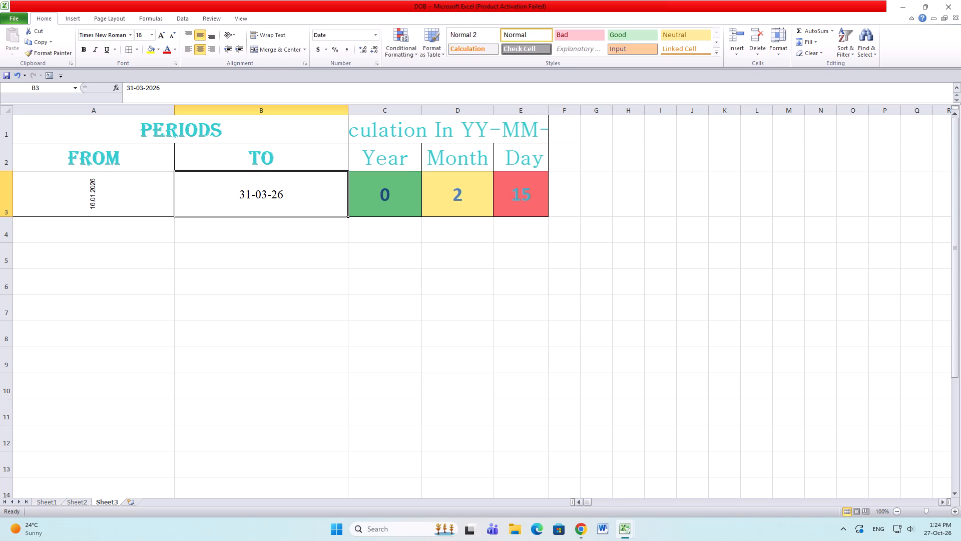
Return to the BONUS CCL ML workbook and enter 75 दिवस in G248.
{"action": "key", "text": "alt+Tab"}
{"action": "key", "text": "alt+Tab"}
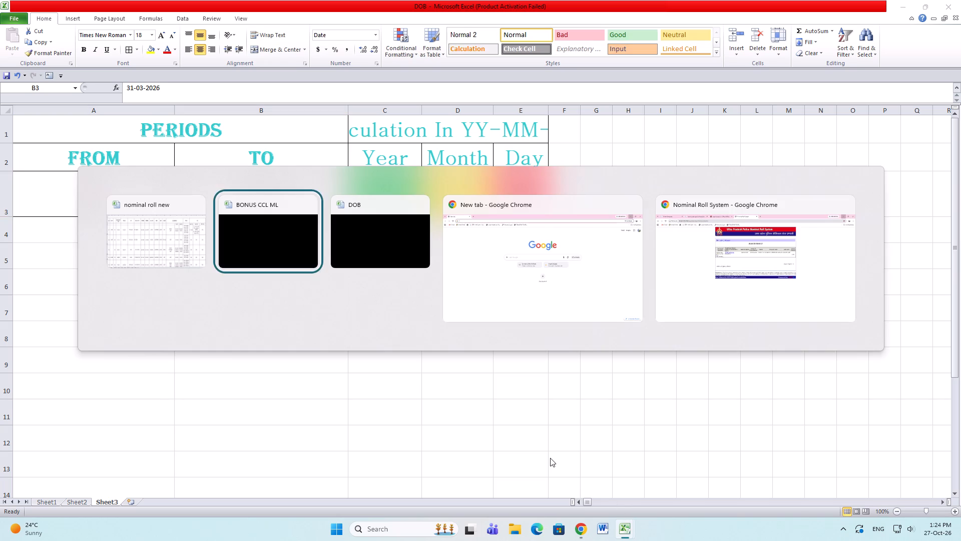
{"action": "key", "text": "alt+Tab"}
{"action": "left_click", "coordinate": [269, 235], "text": "alt"}
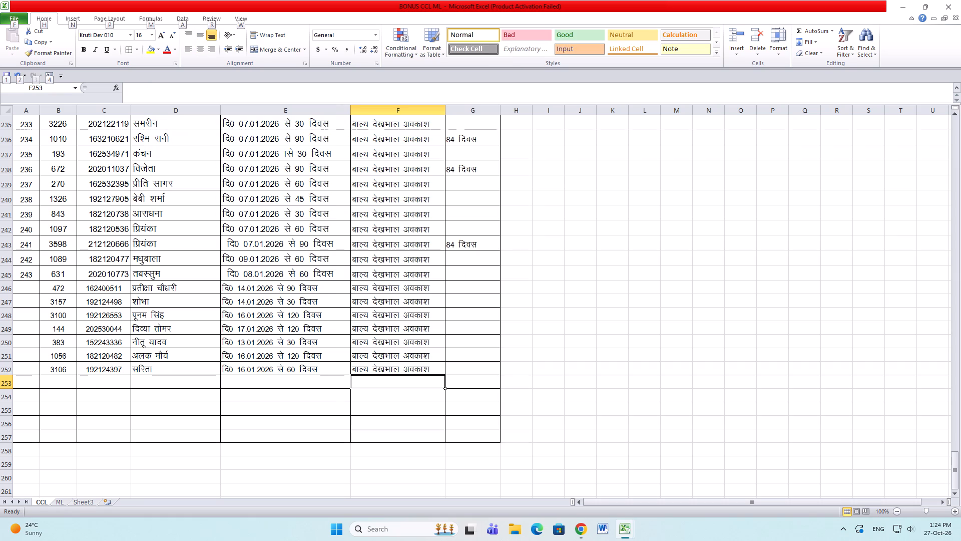
{"action": "left_click", "coordinate": [459, 313]}
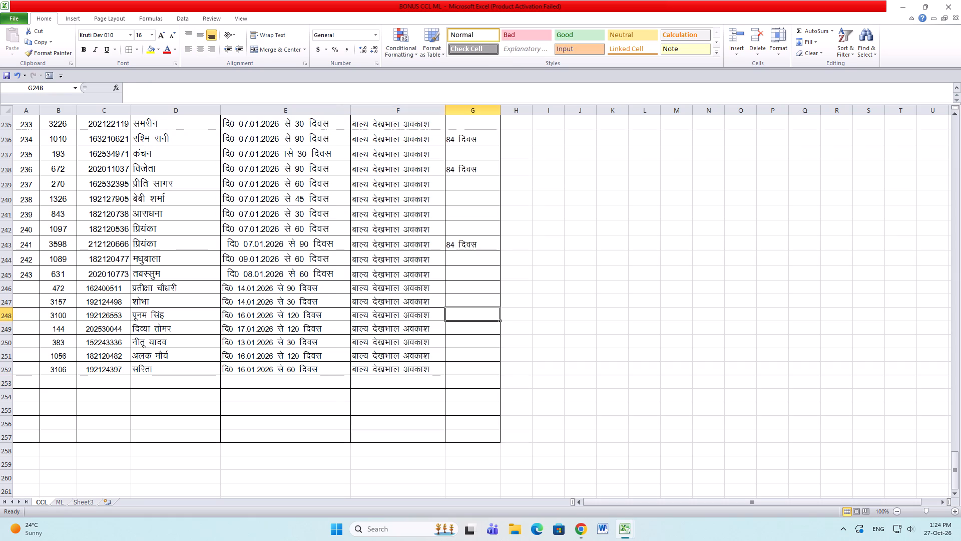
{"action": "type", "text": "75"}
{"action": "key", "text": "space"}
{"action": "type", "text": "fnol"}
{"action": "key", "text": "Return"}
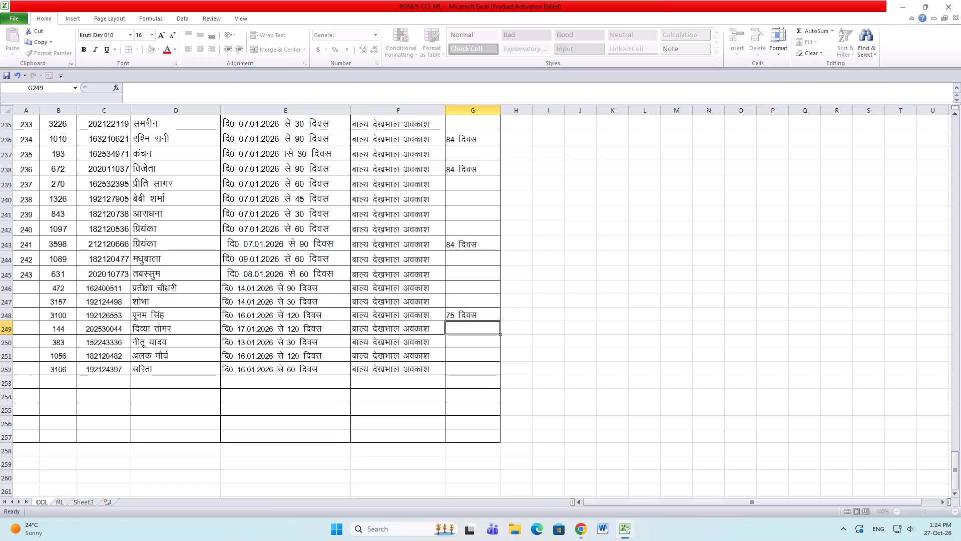
Enter 74 दिवस in G249 and 75 दिवस in G251, and save the workbook.
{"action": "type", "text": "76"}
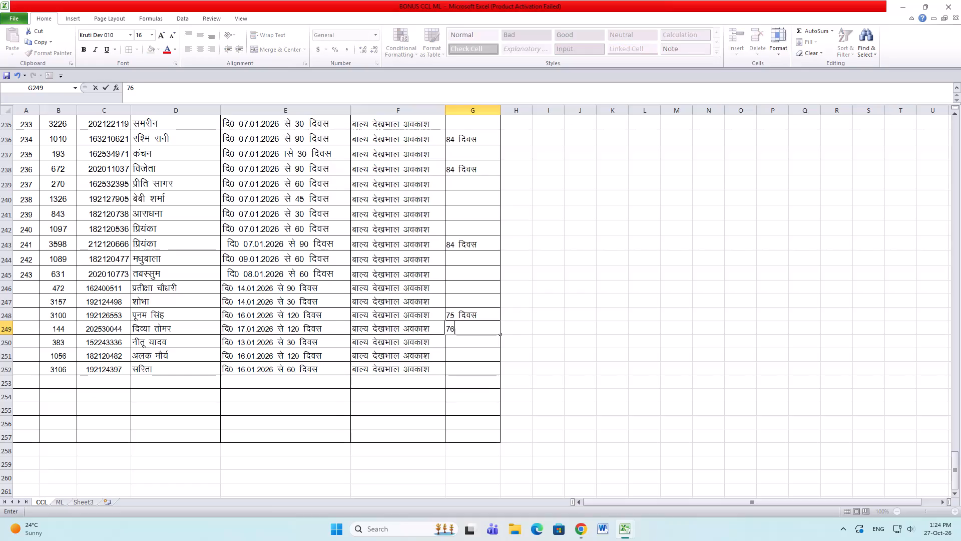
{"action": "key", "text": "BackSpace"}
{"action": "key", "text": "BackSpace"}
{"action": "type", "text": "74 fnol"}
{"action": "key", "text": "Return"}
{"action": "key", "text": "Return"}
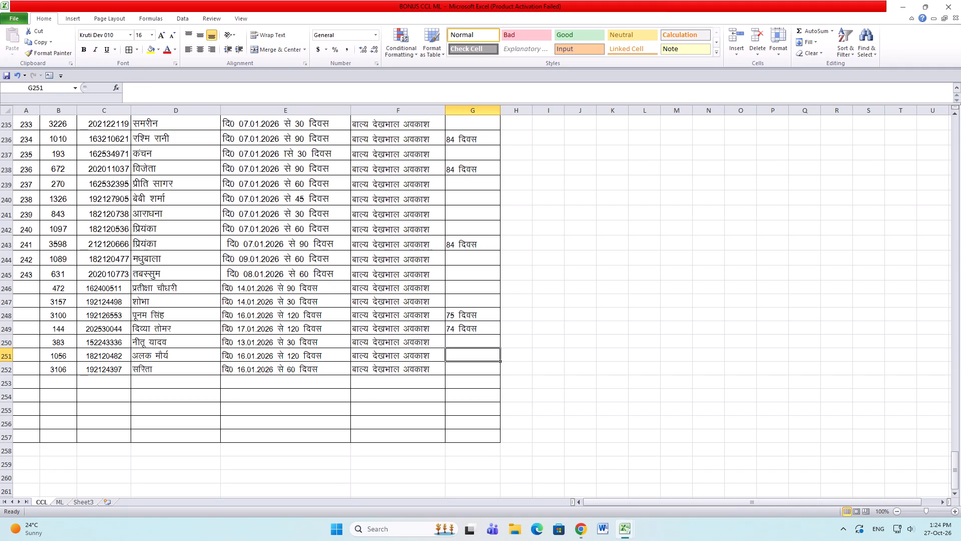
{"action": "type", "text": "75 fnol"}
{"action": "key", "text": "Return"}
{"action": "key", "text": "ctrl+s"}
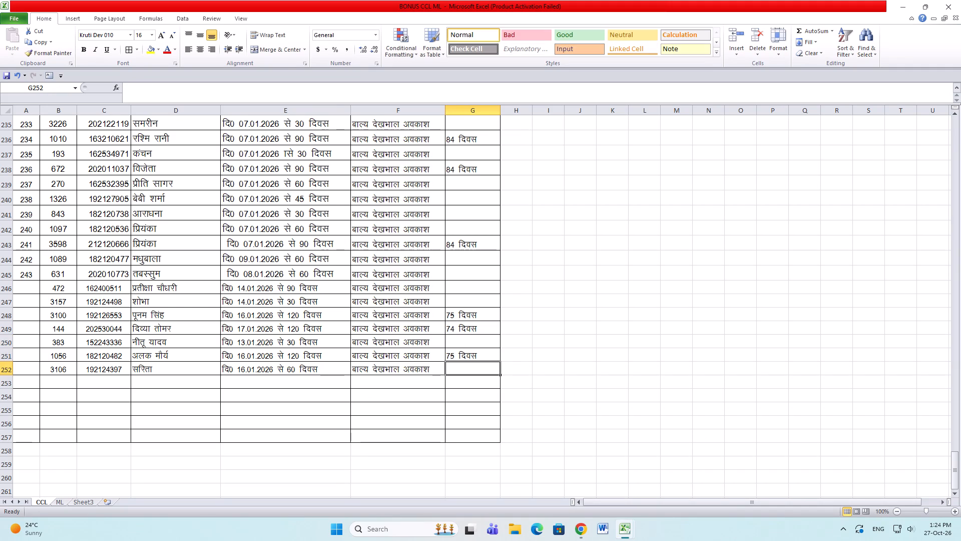
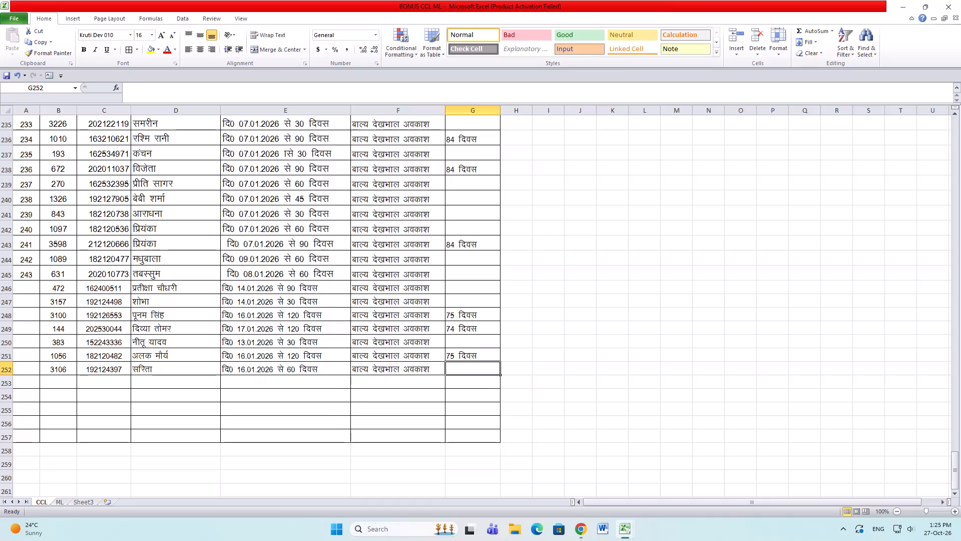
Continue the serial numbers from A243:A245 down through A252, filling 244 to 250, and save the workbook.
{"action": "left_click_drag", "start_coordinate": [28, 238], "coordinate": [34, 271]}
{"action": "left_click", "coordinate": [39, 282]}
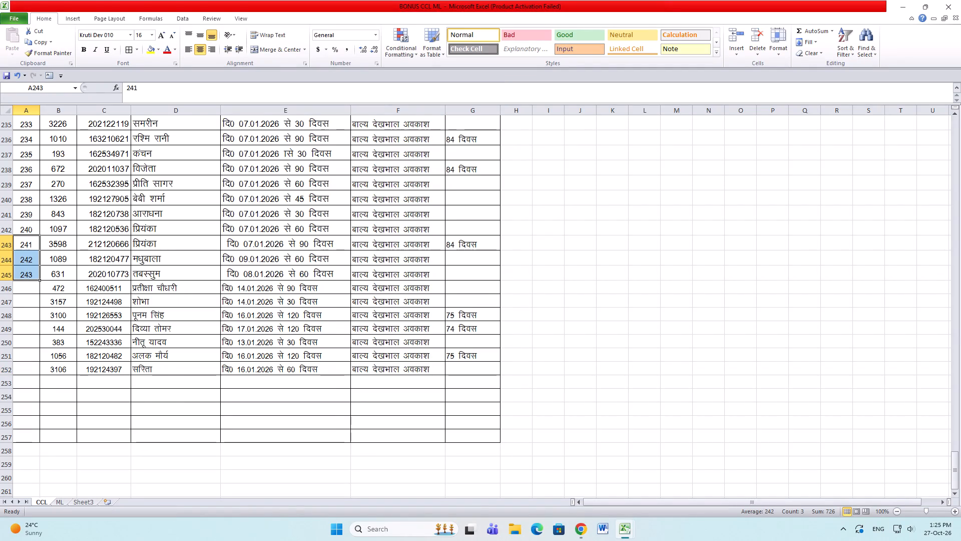
{"action": "double_click", "coordinate": [39, 282]}
{"action": "left_click", "coordinate": [31, 313]}
{"action": "triple_click", "coordinate": [8, 75]}
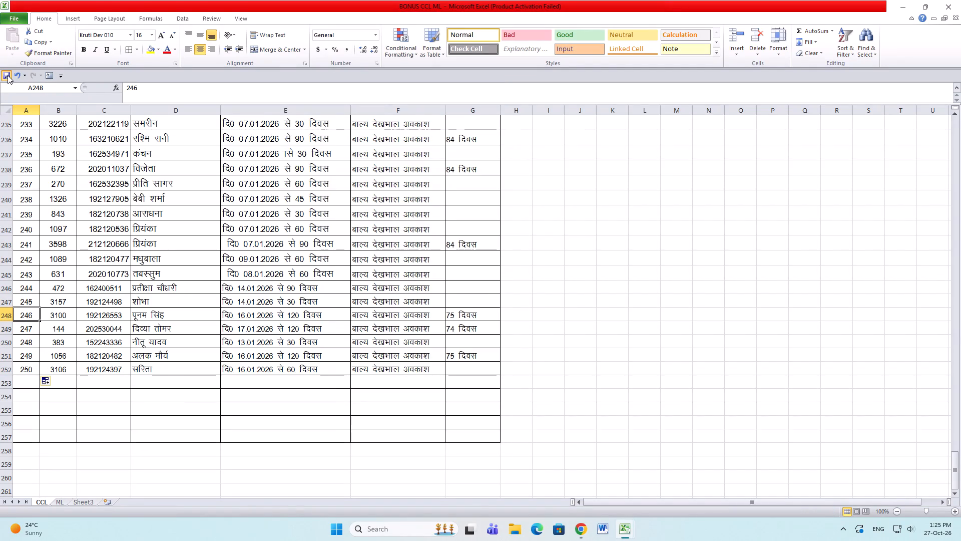
{"action": "triple_click", "coordinate": [8, 75]}
{"action": "double_click", "coordinate": [8, 75]}
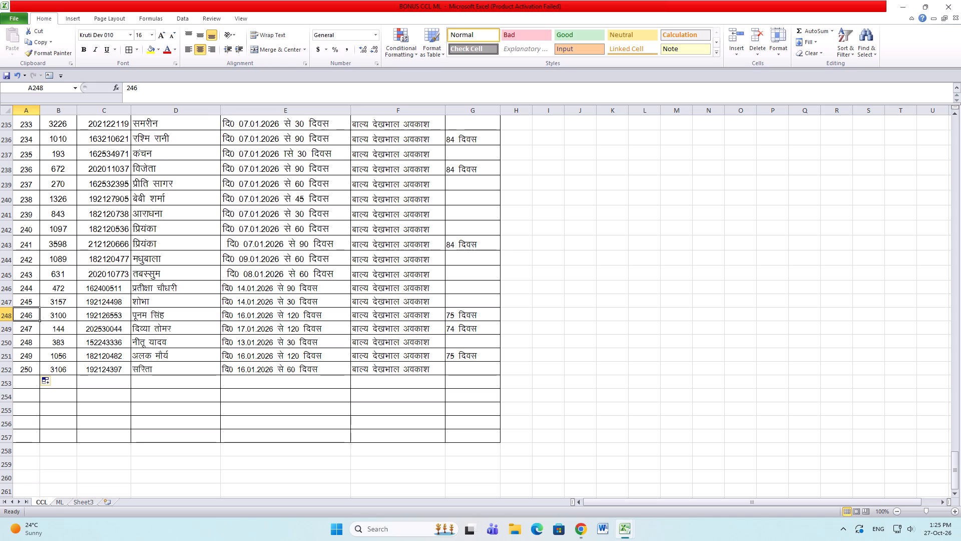
{"action": "left_click", "coordinate": [15, 285]}
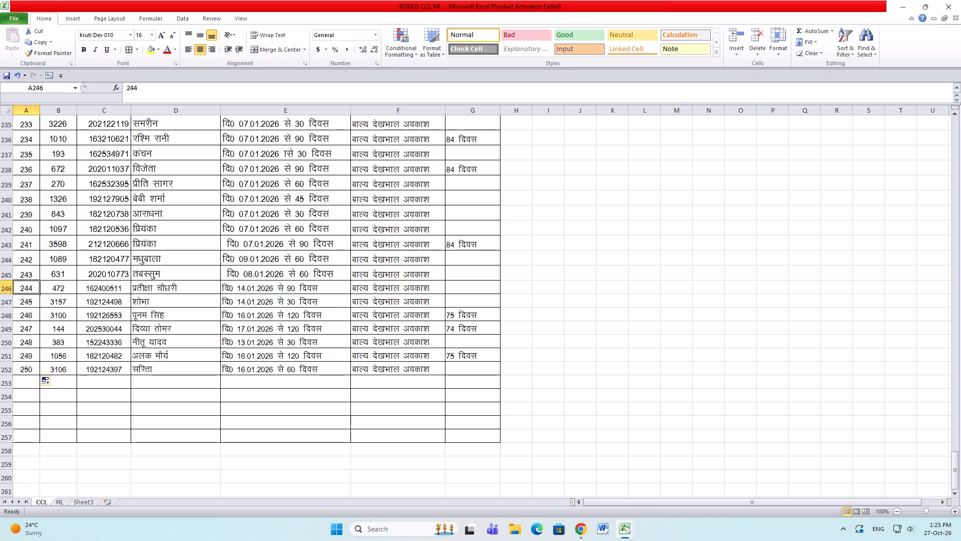
{"action": "key", "text": "ctrl+s"}
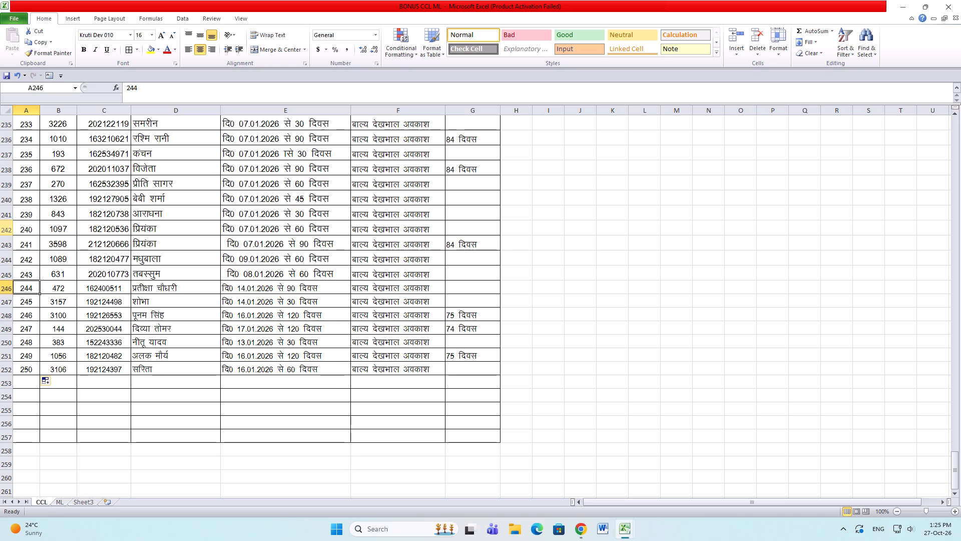
{"action": "key", "text": "ctrl+s"}
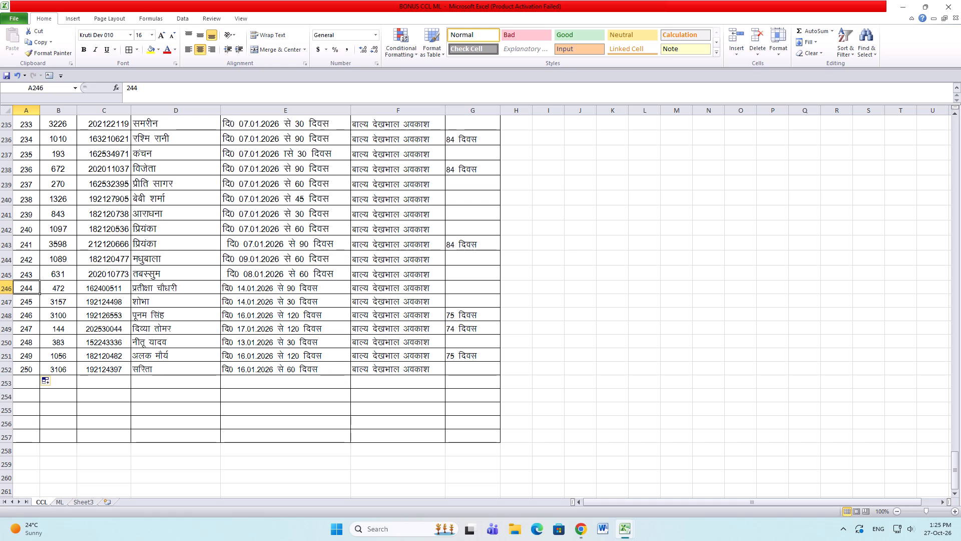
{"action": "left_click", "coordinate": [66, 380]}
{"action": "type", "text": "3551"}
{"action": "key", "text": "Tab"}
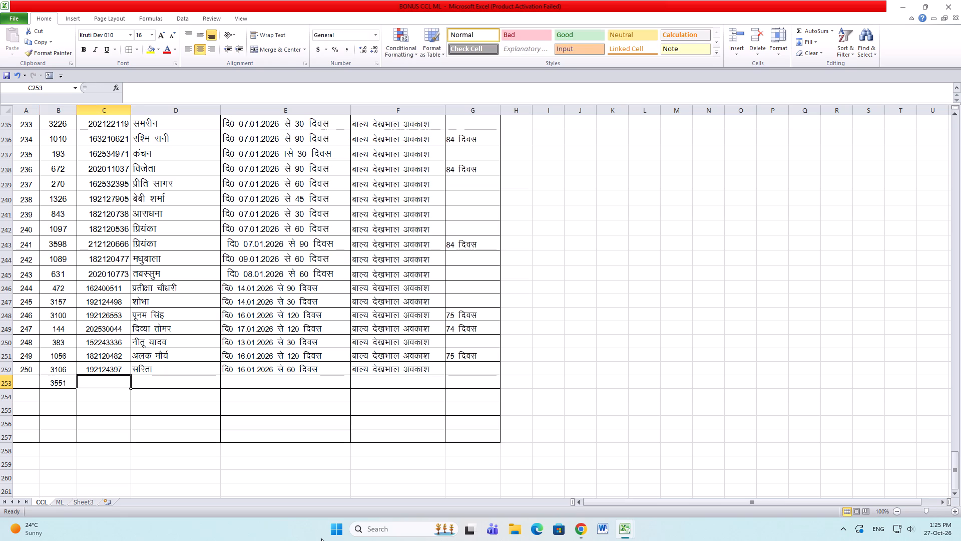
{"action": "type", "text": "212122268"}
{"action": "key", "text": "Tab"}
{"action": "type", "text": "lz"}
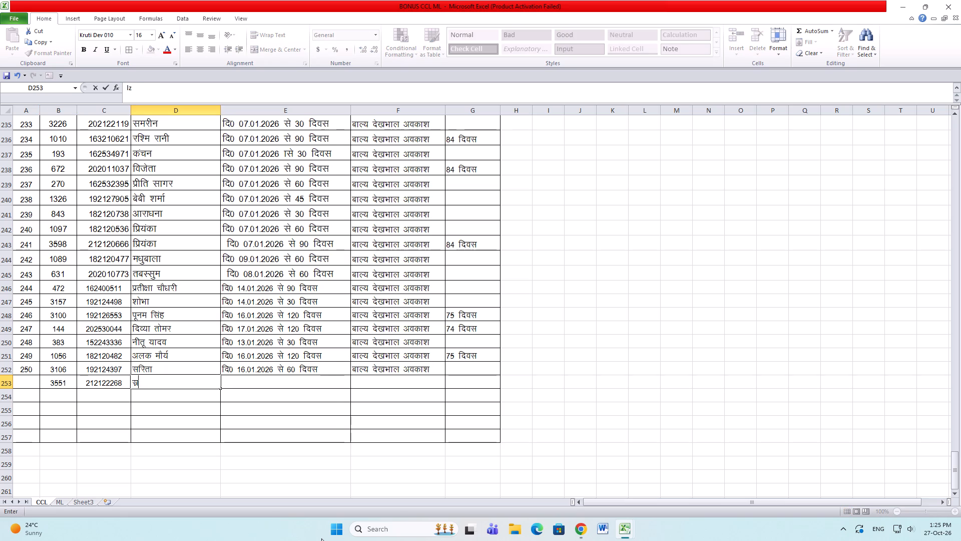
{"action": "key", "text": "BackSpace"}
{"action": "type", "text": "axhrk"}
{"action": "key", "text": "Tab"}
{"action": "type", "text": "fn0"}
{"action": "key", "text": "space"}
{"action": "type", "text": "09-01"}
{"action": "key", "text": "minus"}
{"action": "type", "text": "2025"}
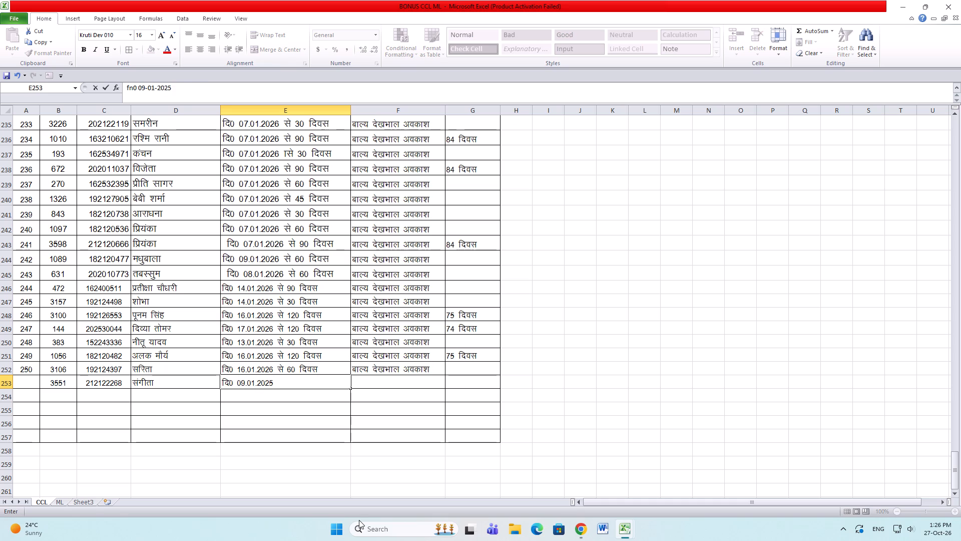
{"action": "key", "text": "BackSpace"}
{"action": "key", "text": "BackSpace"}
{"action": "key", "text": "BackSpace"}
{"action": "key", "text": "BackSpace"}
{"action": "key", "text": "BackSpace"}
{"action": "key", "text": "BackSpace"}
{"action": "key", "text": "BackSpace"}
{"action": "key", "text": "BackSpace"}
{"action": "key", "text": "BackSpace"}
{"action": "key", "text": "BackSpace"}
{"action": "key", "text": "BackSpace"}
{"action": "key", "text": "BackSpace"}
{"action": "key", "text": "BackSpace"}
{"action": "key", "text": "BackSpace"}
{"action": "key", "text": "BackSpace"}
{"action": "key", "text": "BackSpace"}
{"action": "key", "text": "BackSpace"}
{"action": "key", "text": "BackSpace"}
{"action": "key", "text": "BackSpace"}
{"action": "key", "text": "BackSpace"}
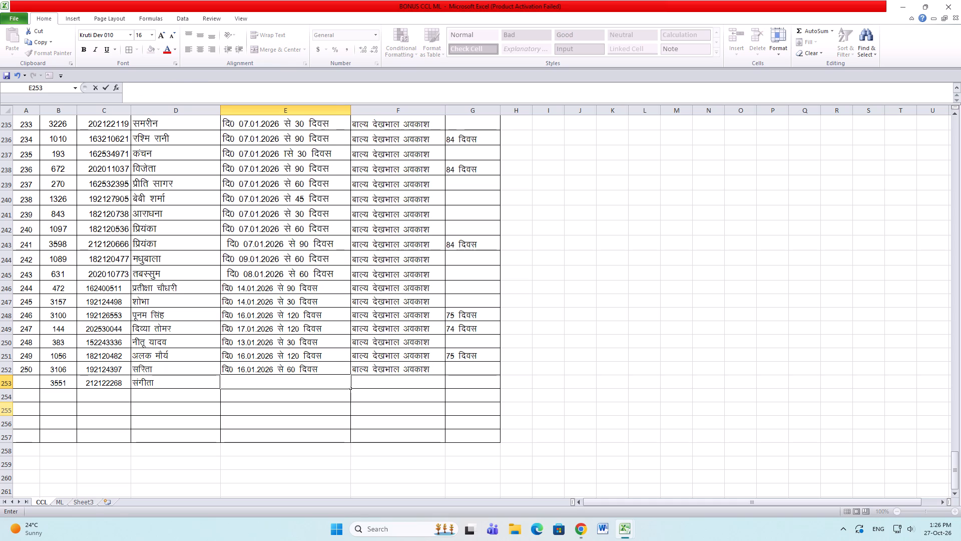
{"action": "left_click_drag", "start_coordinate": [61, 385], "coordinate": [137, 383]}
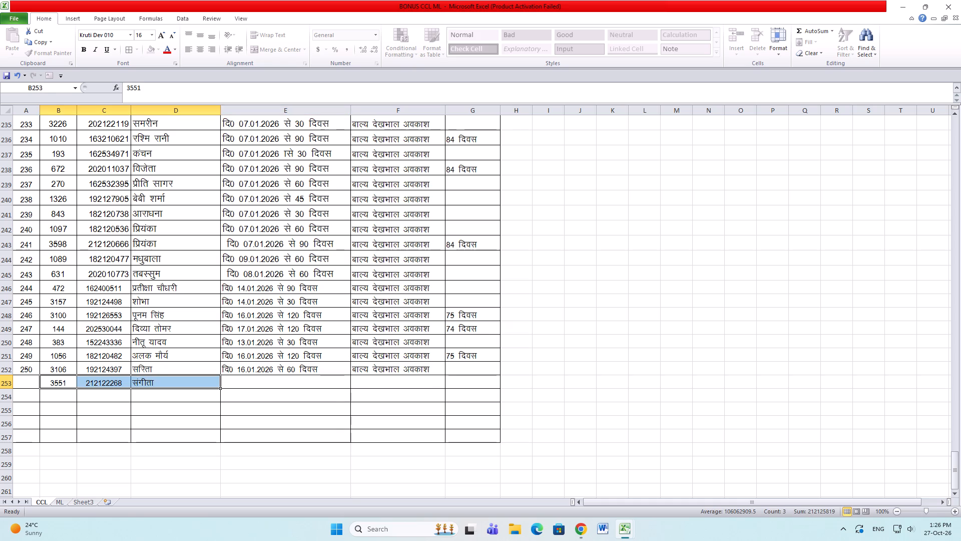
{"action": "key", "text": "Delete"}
Enter the staff numbers and nine-digit ID numbers of two new entries in B253:C254.
{"action": "left_click", "coordinate": [48, 386]}
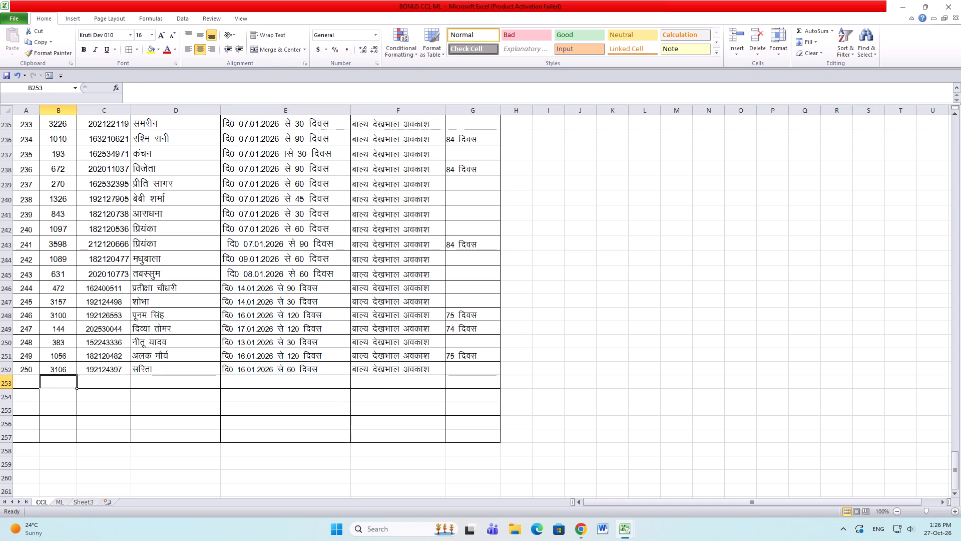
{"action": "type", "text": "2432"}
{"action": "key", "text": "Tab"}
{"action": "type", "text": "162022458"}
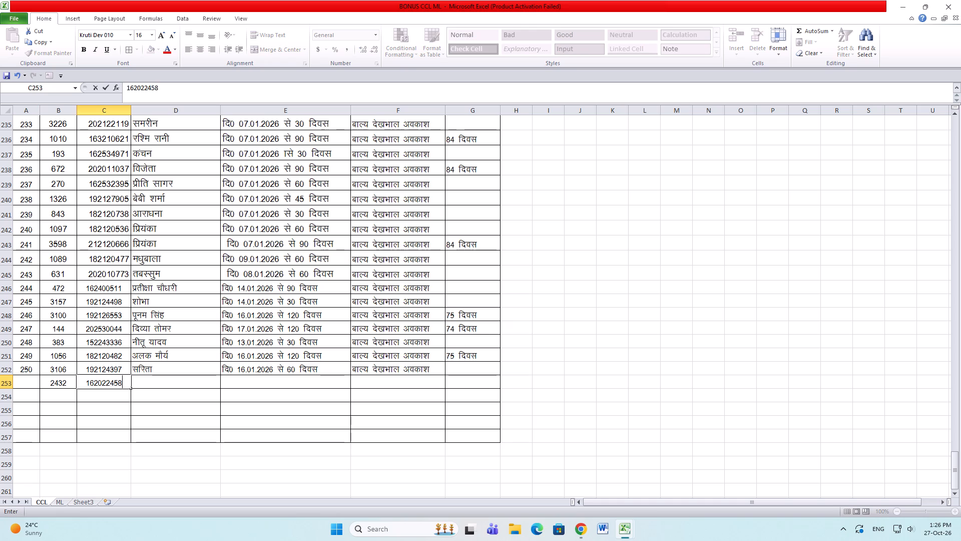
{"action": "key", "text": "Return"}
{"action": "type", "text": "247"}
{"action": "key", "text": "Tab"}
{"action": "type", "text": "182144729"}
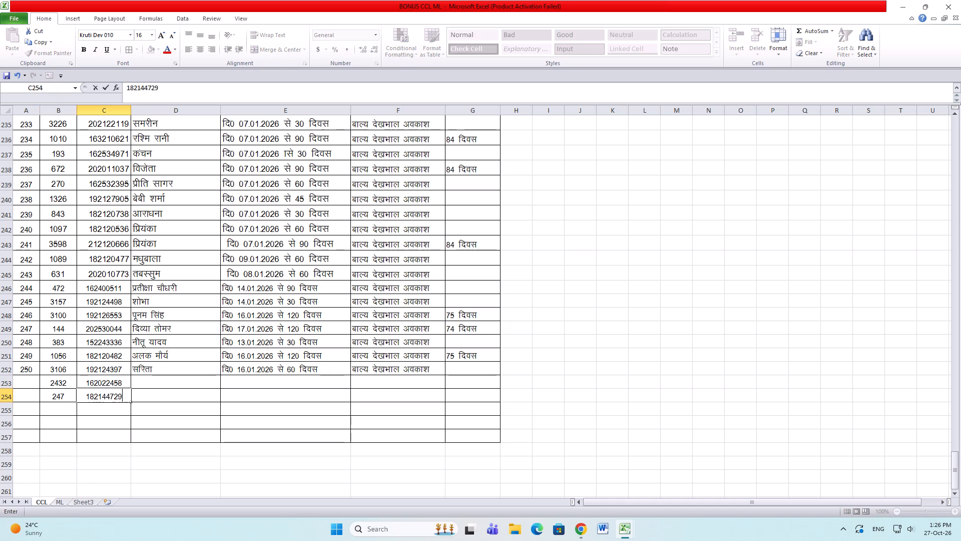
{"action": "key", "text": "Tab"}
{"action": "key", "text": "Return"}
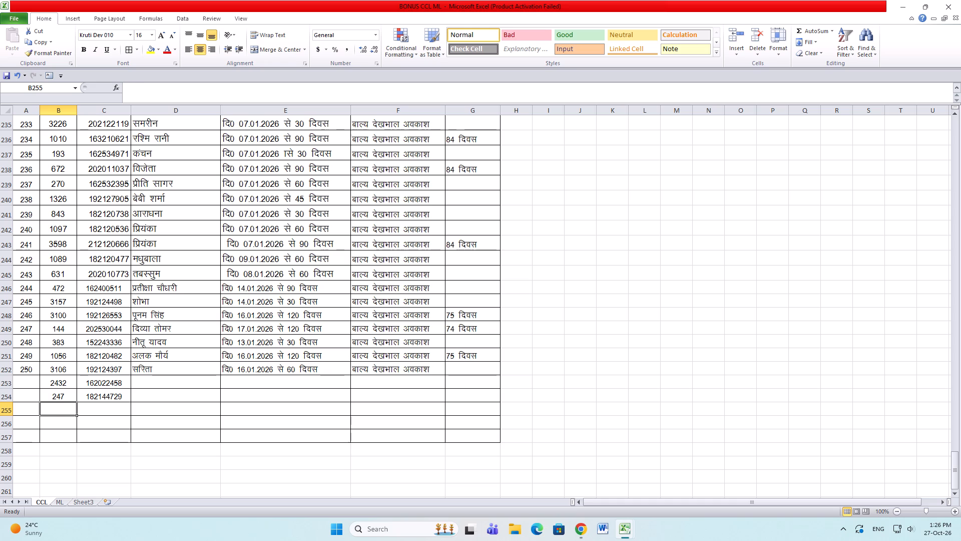
Enter the staff numbers and nine-digit ID numbers of two more entries in B255:C256.
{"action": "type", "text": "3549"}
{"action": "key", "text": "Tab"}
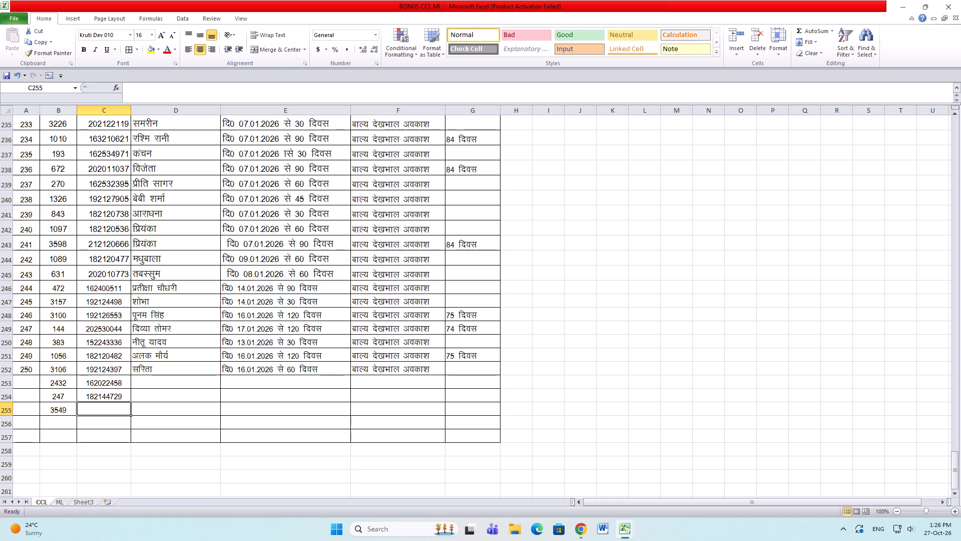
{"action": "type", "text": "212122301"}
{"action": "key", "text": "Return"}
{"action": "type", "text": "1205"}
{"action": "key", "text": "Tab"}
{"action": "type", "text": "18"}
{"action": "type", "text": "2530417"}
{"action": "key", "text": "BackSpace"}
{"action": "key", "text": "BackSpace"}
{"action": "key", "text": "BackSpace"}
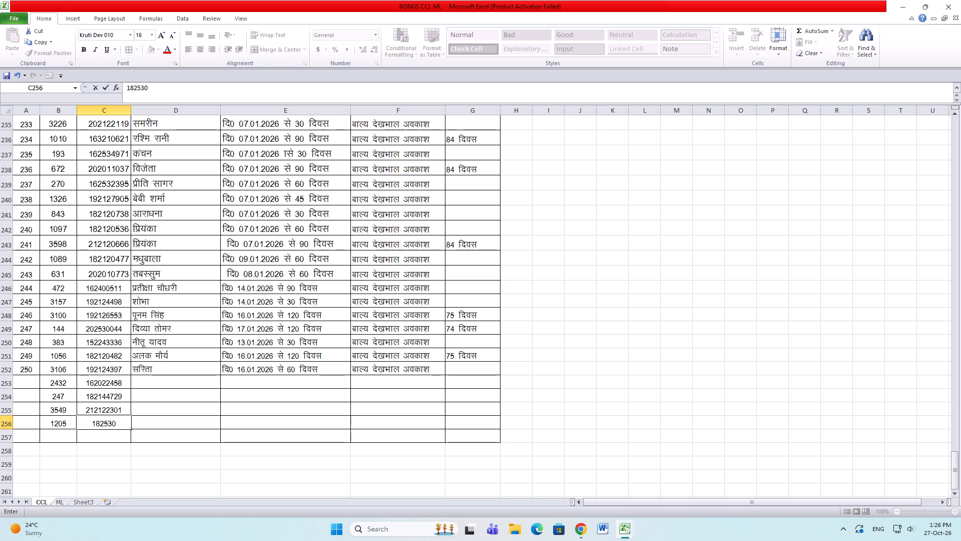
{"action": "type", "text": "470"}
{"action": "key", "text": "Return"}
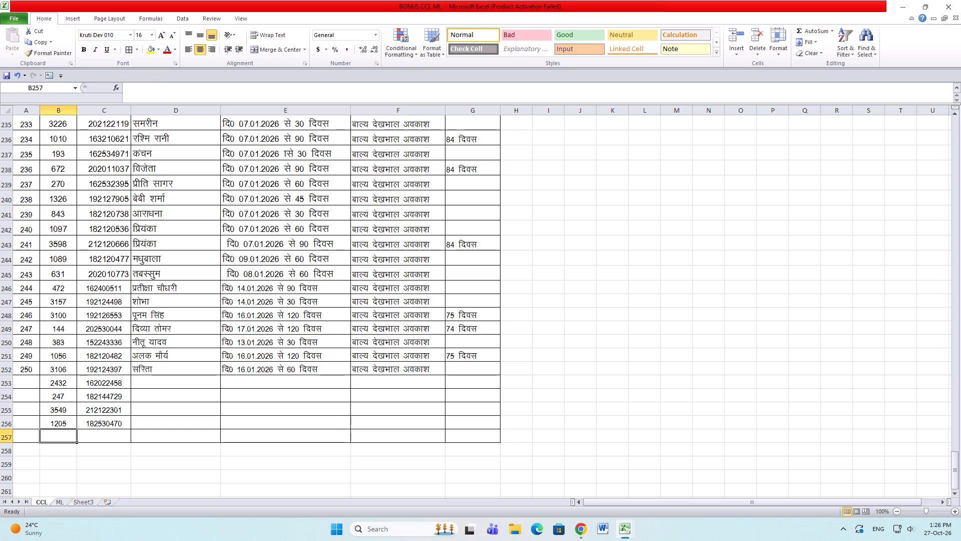
Enter the staff numbers and nine-digit ID numbers for the entries in B257:C258.
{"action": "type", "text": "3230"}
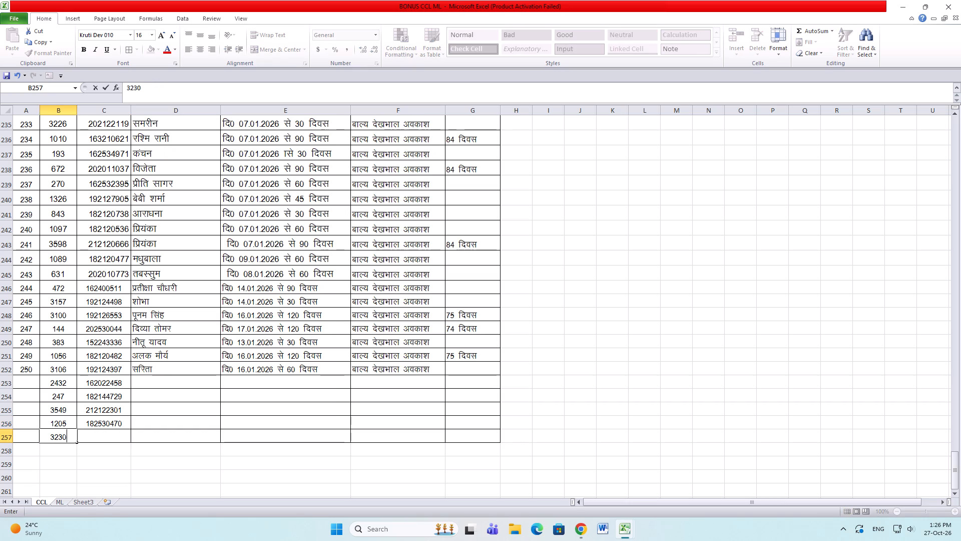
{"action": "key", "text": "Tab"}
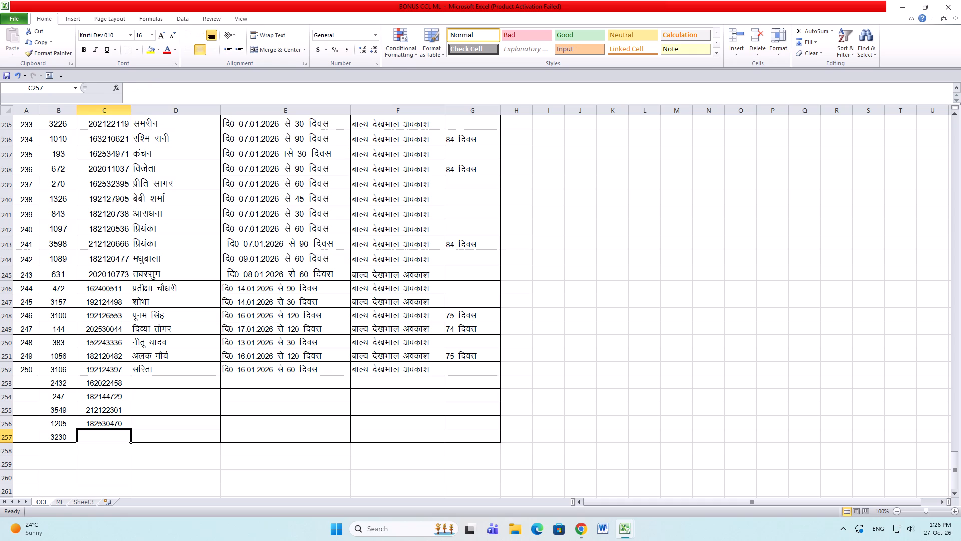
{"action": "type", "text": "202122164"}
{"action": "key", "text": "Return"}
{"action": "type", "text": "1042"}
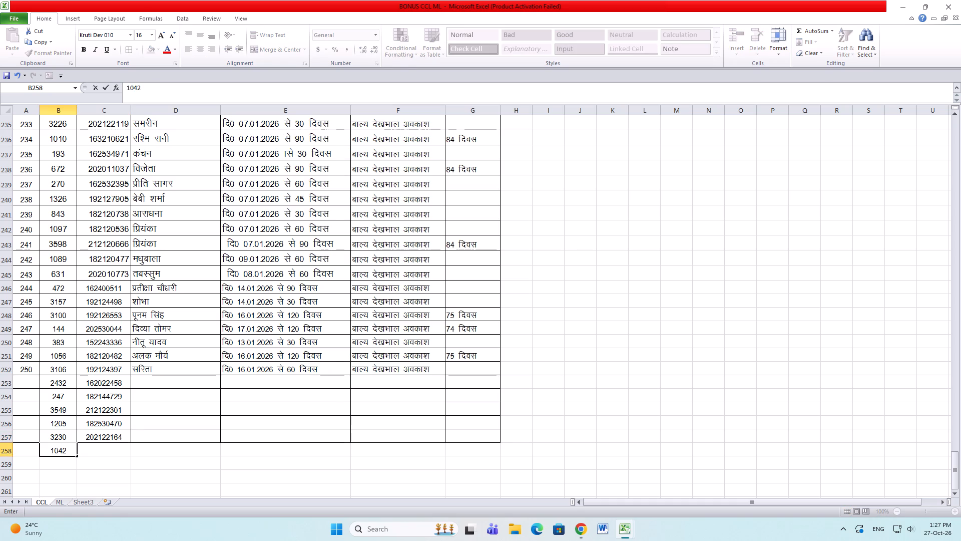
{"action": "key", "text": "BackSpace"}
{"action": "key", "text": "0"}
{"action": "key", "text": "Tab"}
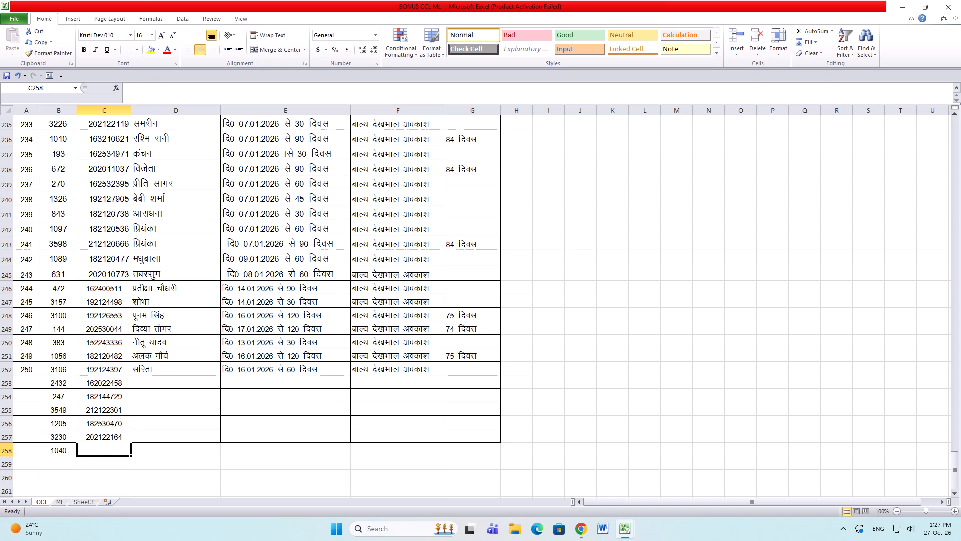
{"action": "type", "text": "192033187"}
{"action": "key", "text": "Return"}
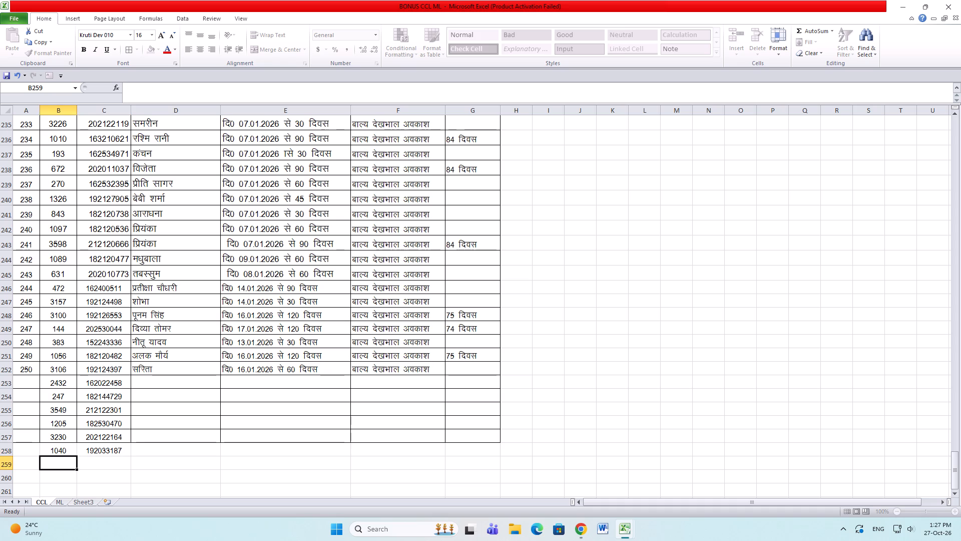
Enter the staff numbers and nine-digit ID numbers for the entries in B259:C260.
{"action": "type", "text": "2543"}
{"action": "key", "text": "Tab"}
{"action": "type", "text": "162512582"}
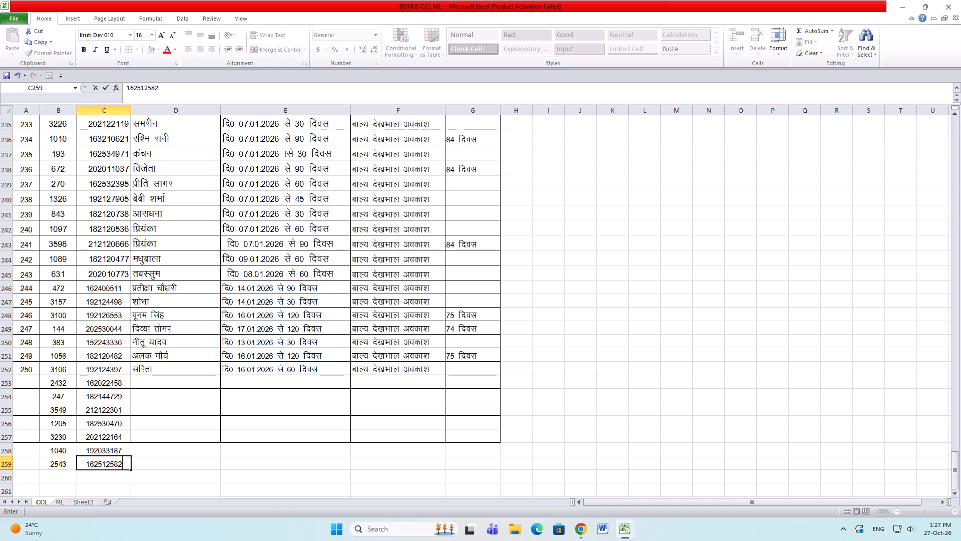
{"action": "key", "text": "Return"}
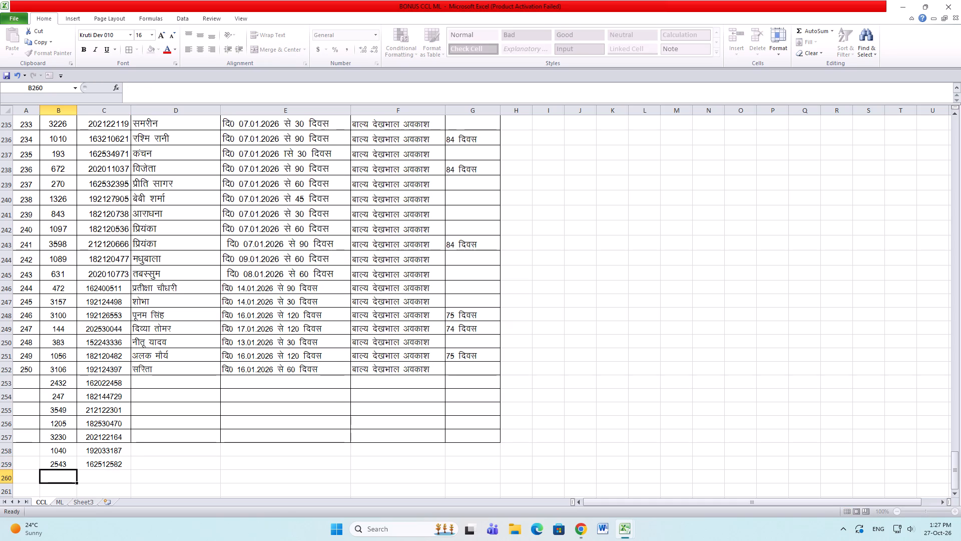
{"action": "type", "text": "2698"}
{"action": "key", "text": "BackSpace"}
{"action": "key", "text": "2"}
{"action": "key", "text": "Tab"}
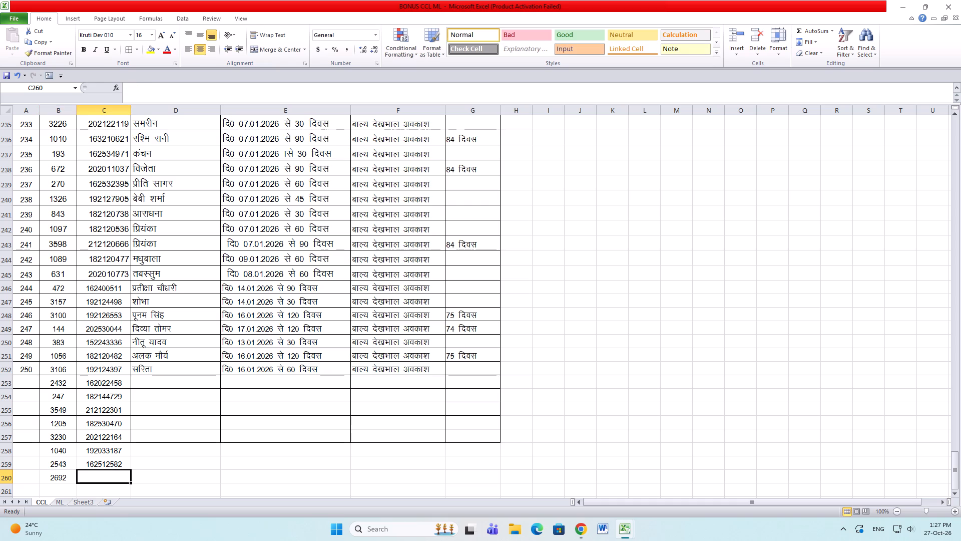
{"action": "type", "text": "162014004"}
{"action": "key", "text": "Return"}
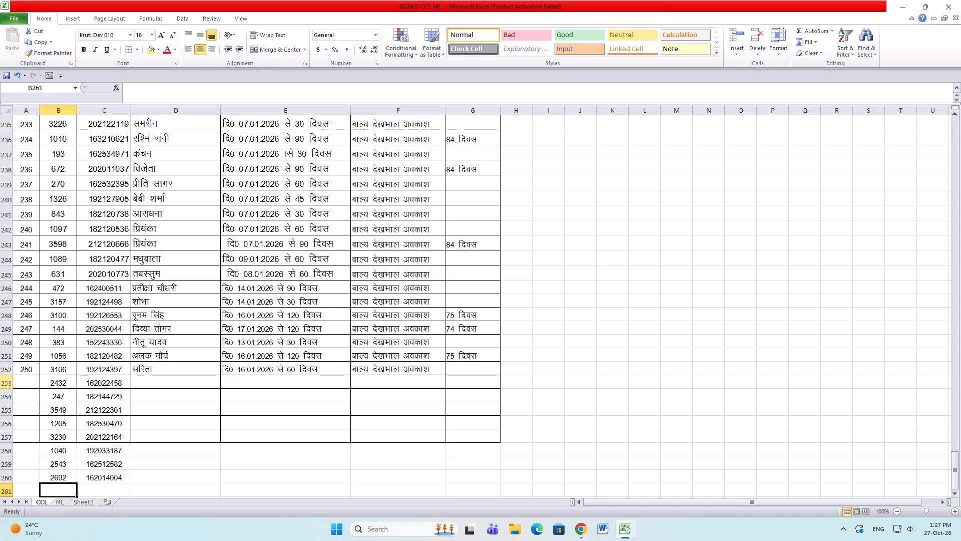
Enter the employees' names in Hindi in D253:D255 for the new entries.
{"action": "left_click", "coordinate": [162, 380]}
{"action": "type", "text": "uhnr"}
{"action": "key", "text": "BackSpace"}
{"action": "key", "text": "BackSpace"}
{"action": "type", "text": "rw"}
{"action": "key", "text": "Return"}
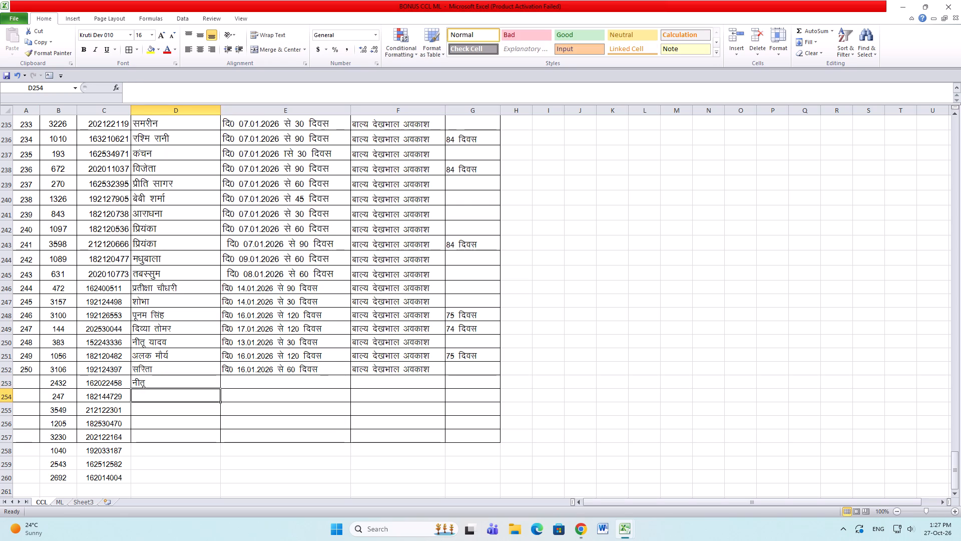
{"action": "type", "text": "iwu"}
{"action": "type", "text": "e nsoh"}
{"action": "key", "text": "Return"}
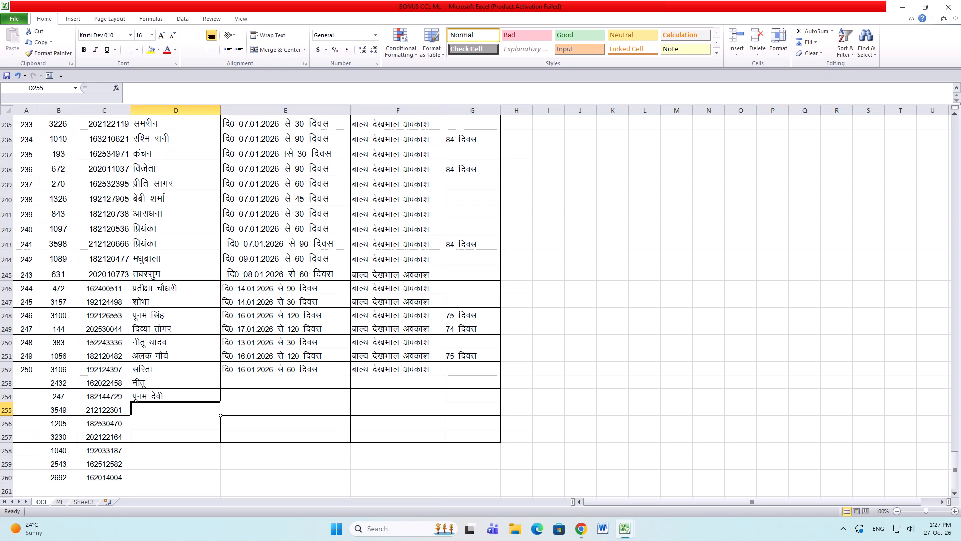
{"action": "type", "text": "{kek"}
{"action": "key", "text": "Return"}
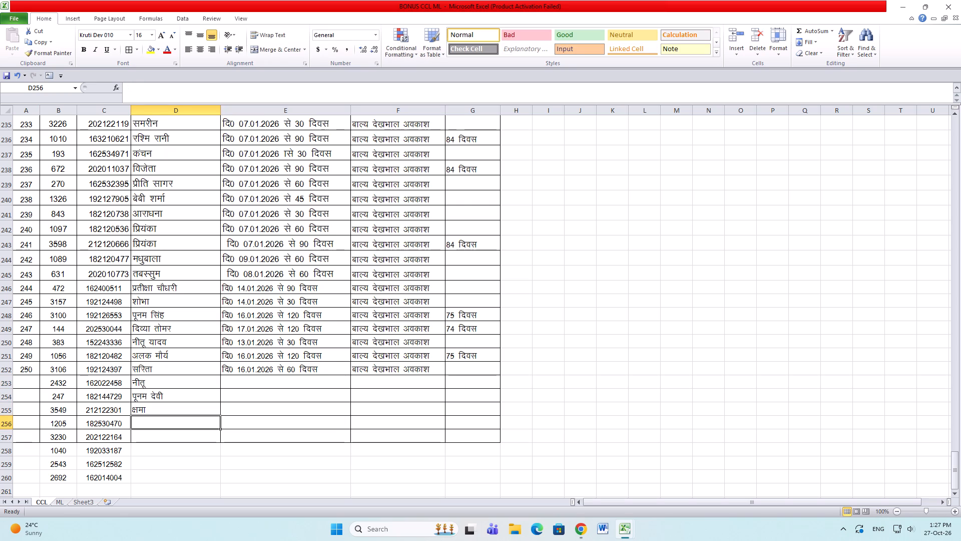
Enter the employees' names in Hindi in D256:D258.
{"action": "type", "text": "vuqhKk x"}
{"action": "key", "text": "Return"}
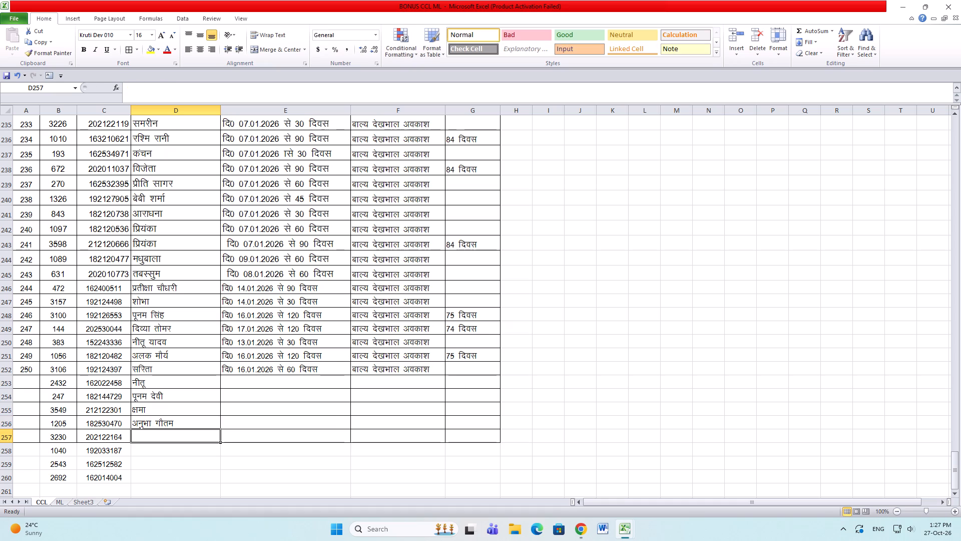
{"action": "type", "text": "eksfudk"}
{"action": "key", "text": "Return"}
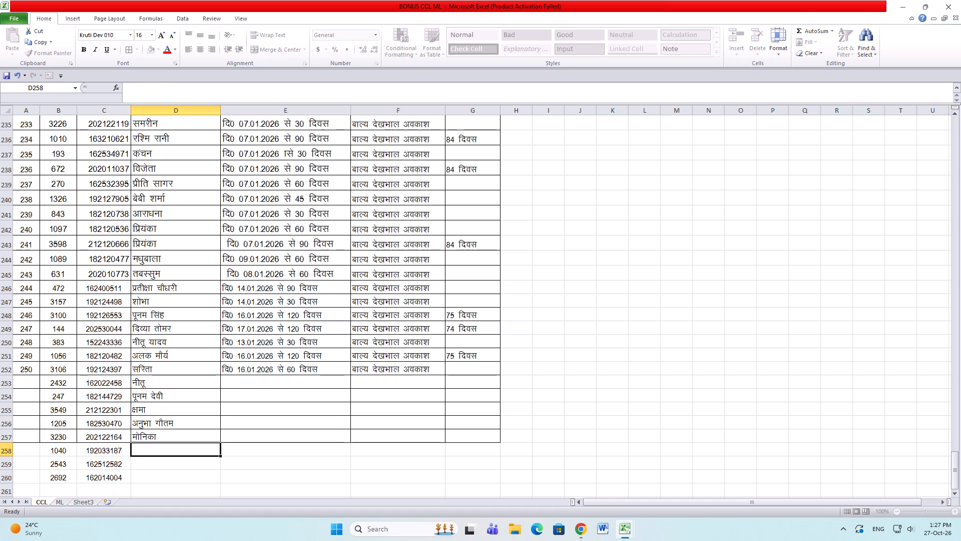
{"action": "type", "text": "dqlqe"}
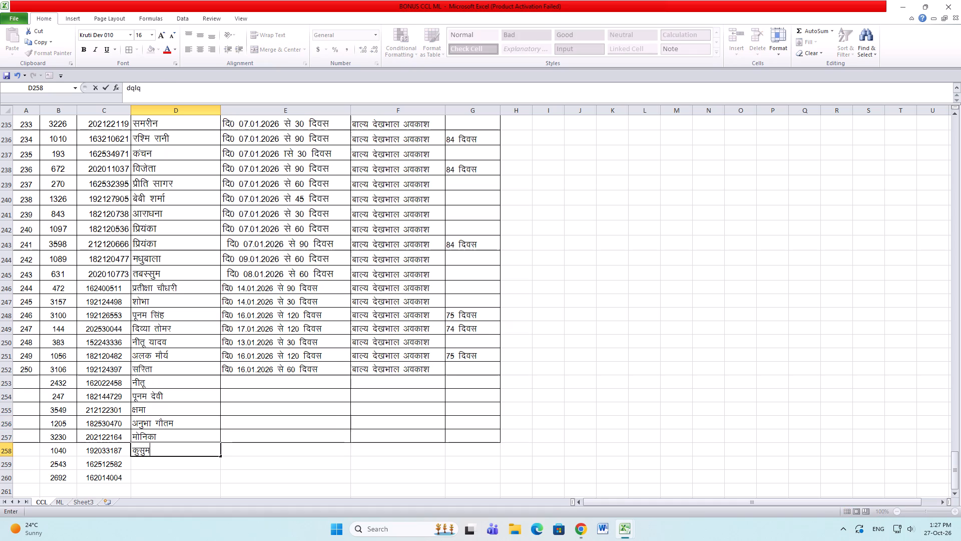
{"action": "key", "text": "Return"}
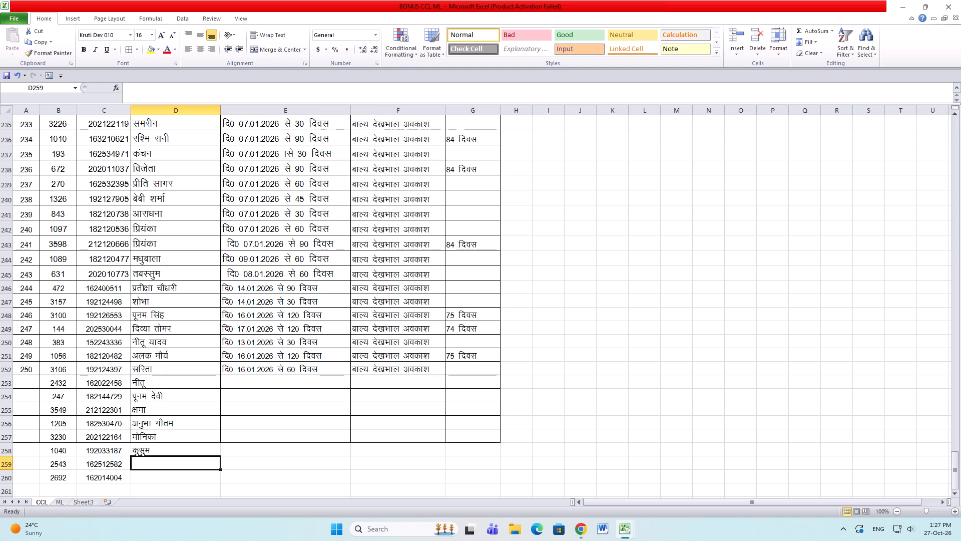
Enter the employees' names in Hindi in D259:D260 and save the workbook.
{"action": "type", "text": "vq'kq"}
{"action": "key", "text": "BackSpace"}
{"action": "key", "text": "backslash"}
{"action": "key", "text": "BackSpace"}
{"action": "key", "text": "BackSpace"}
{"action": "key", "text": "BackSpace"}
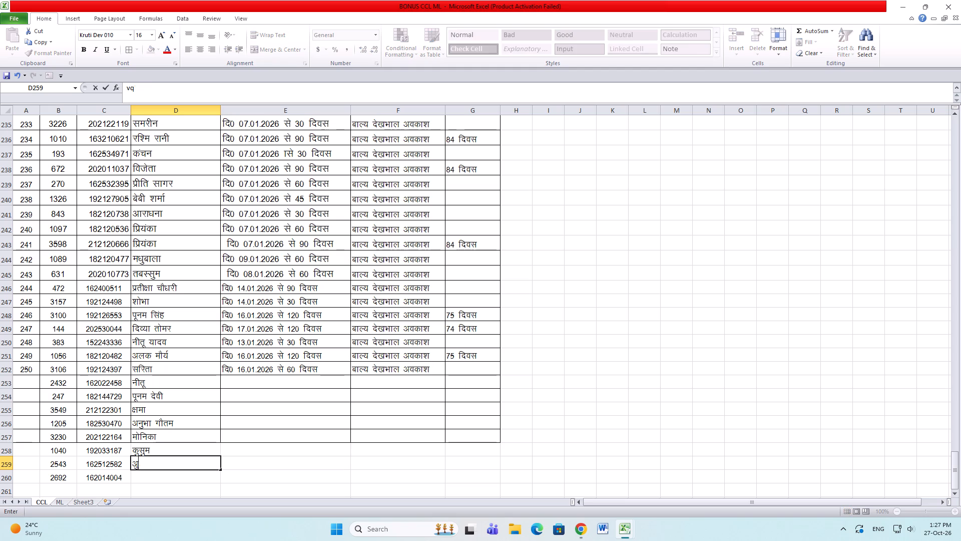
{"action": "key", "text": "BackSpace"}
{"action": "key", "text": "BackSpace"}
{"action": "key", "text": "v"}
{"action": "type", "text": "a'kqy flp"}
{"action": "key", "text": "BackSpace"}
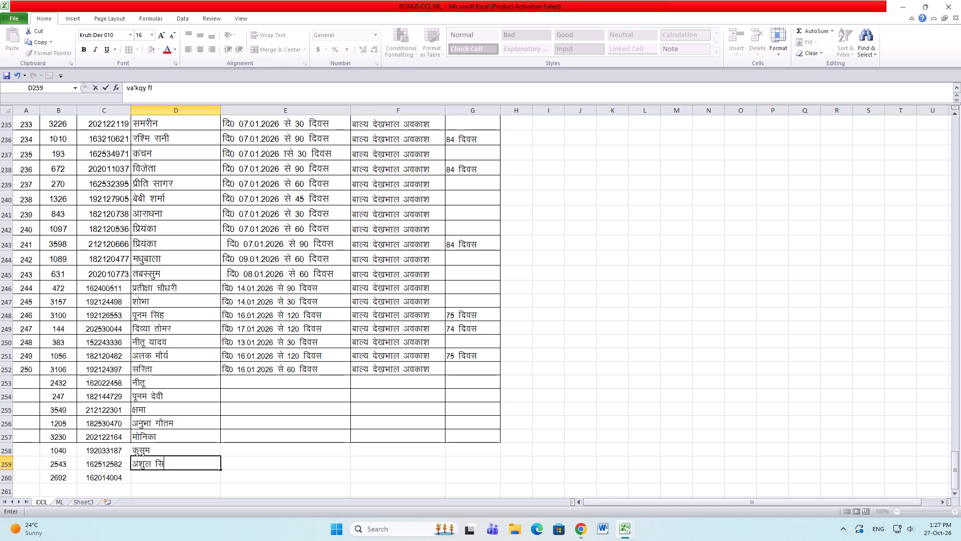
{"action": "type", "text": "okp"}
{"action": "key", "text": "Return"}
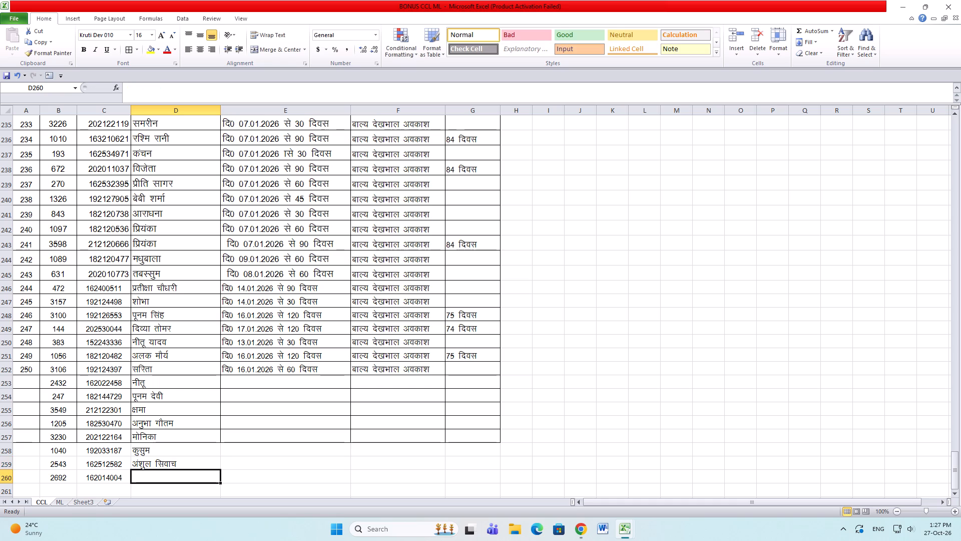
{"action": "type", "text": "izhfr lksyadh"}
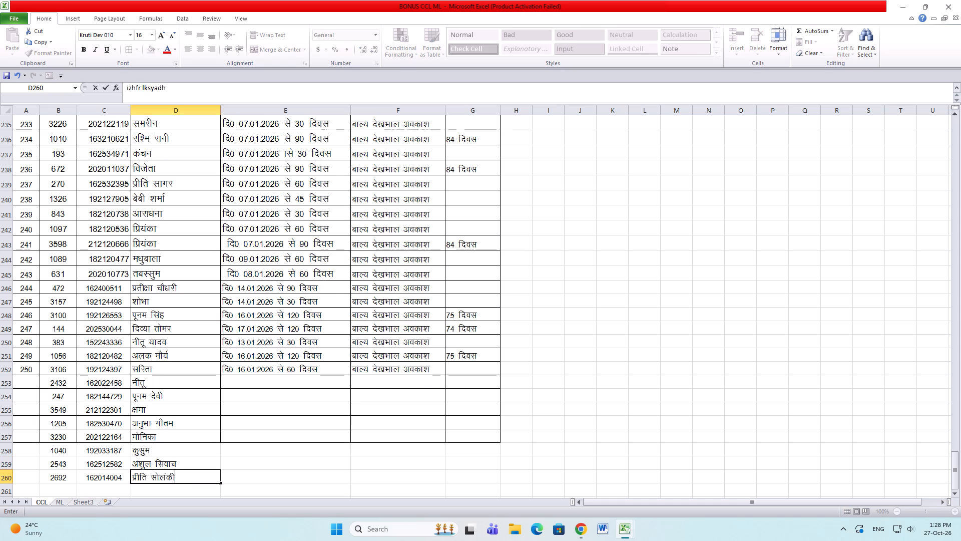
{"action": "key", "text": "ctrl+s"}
Fill E253:F253 with the leave period दि0 20.01.2026 से 120 दिवस and the leave type बाल्य देखभाल अवकाश.
{"action": "left_click", "coordinate": [235, 382]}
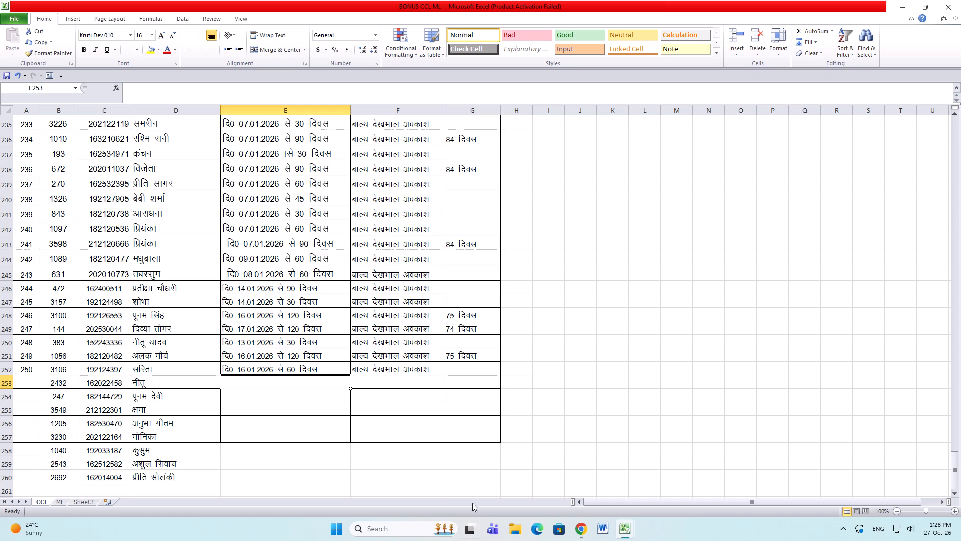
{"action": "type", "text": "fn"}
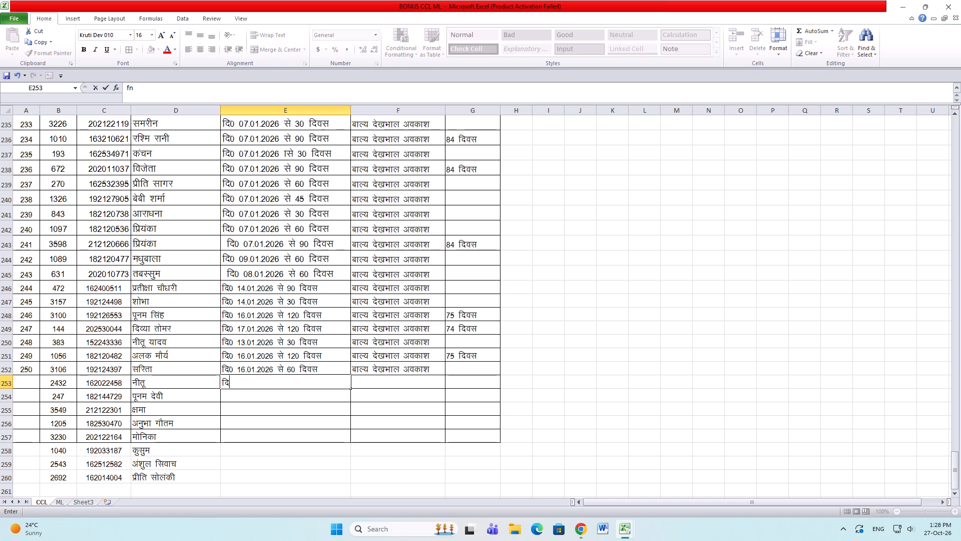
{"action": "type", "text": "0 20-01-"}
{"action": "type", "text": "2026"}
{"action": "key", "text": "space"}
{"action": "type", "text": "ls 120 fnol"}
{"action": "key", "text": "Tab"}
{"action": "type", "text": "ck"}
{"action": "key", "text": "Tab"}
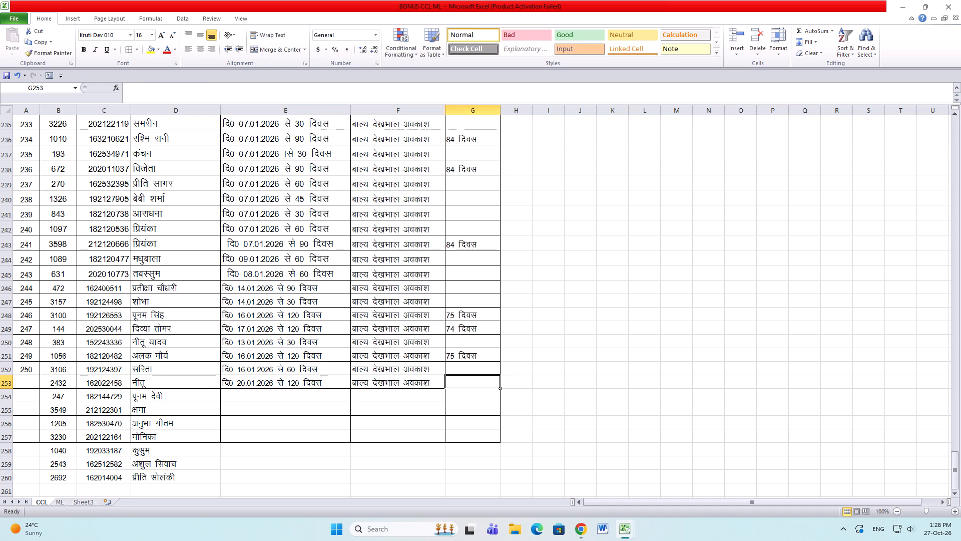
Switch to the DOB workbook and set the FROM date to 20-01-2026 to calculate the period up to 31-03-26.
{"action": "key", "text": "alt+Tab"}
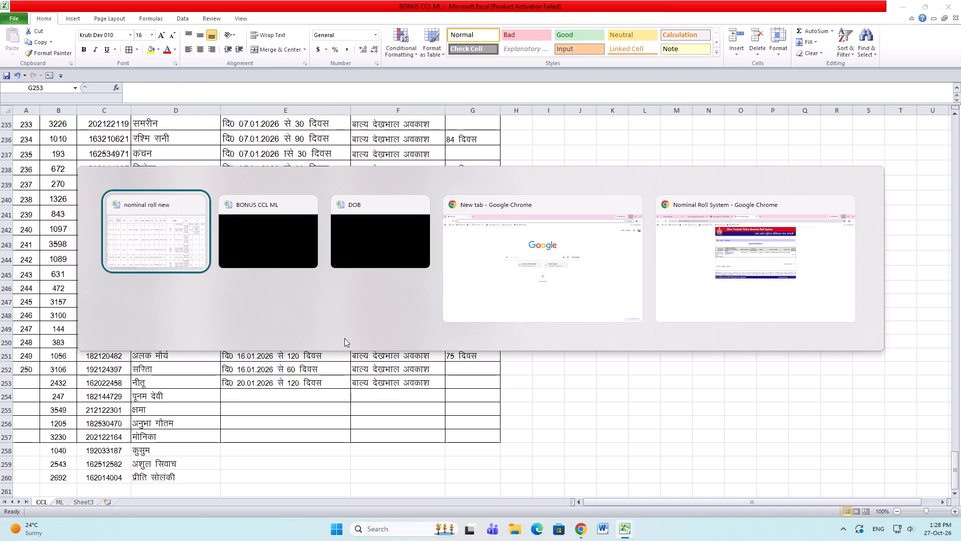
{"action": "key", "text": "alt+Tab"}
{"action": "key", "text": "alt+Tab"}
{"action": "left_click", "coordinate": [110, 206]}
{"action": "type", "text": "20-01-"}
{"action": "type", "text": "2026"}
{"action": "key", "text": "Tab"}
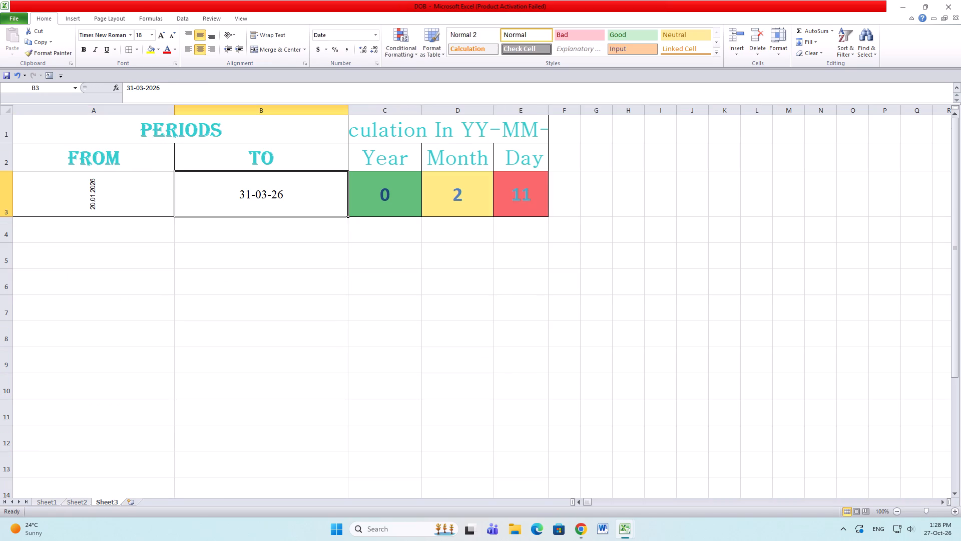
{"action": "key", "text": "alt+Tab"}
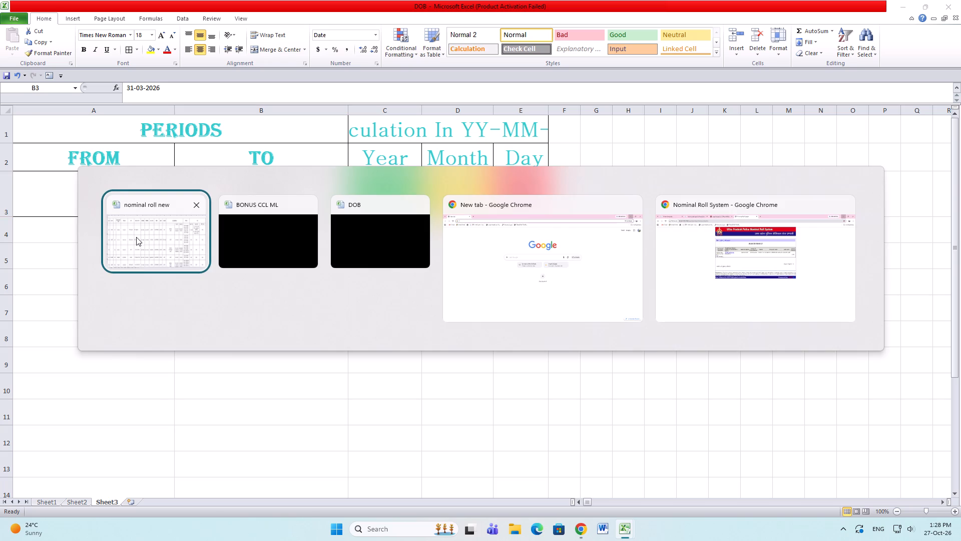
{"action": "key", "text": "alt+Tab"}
Back in the BONUS CCL ML workbook, enter 71 दिवस in G253 and save.
{"action": "left_click", "coordinate": [465, 382]}
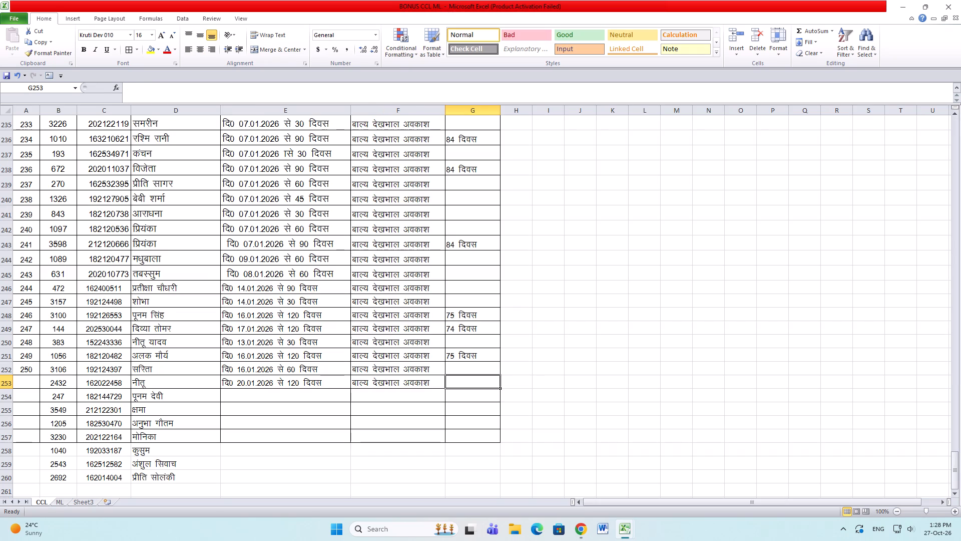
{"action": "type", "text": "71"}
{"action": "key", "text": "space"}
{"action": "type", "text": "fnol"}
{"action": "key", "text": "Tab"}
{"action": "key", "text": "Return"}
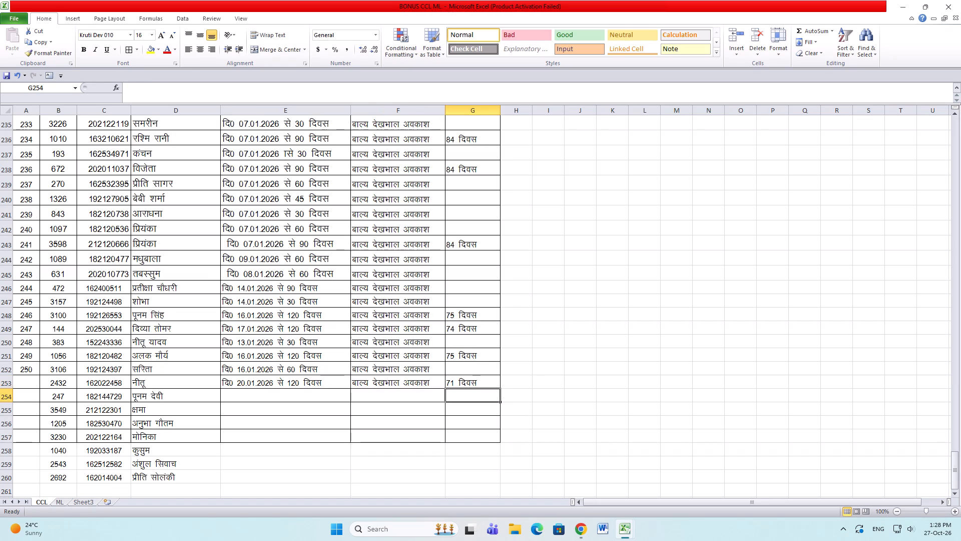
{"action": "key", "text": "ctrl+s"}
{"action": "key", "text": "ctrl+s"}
Fill E254:F254 with the leave period दि0 20.01.2026 से 60 दिवस and the leave type बाल्य देखभाल अवकाश.
{"action": "left_click", "coordinate": [229, 395]}
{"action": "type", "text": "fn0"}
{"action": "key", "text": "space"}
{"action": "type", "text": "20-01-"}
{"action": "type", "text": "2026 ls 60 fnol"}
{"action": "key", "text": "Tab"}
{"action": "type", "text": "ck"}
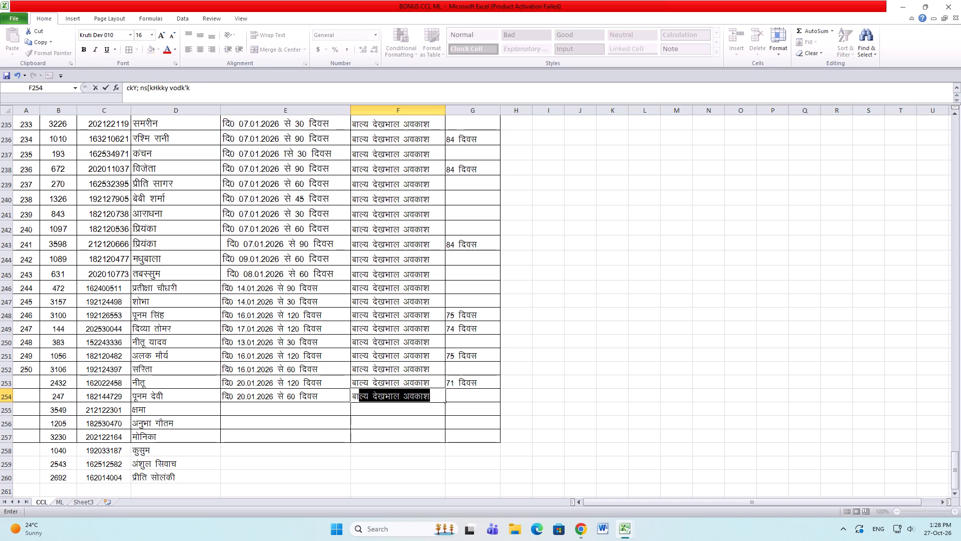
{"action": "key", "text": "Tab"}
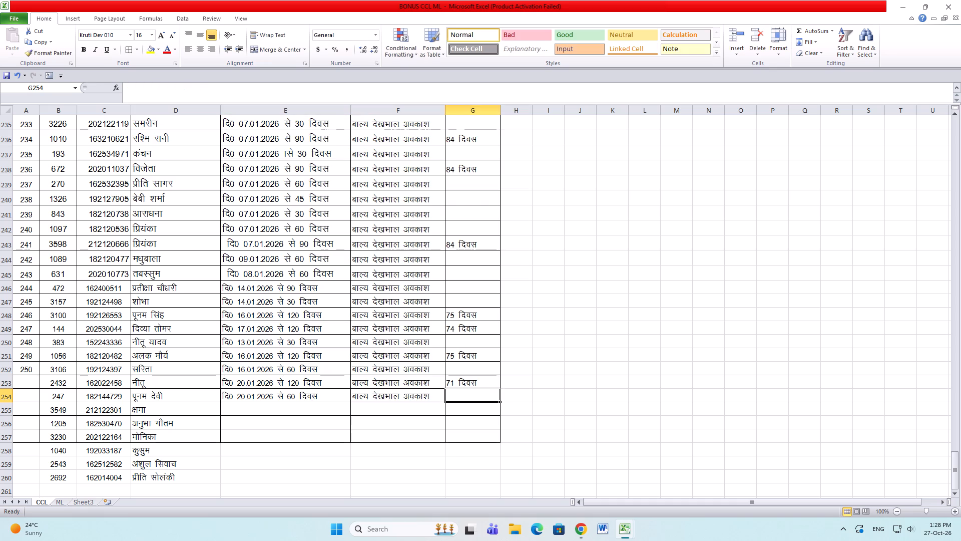
Check the period from 20-01-2026 to 31-03-26 in the DOB workbook's calculator for row 254, and return to the leave list.
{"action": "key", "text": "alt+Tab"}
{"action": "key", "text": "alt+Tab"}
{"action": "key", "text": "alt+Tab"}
{"action": "left_click", "coordinate": [94, 204]}
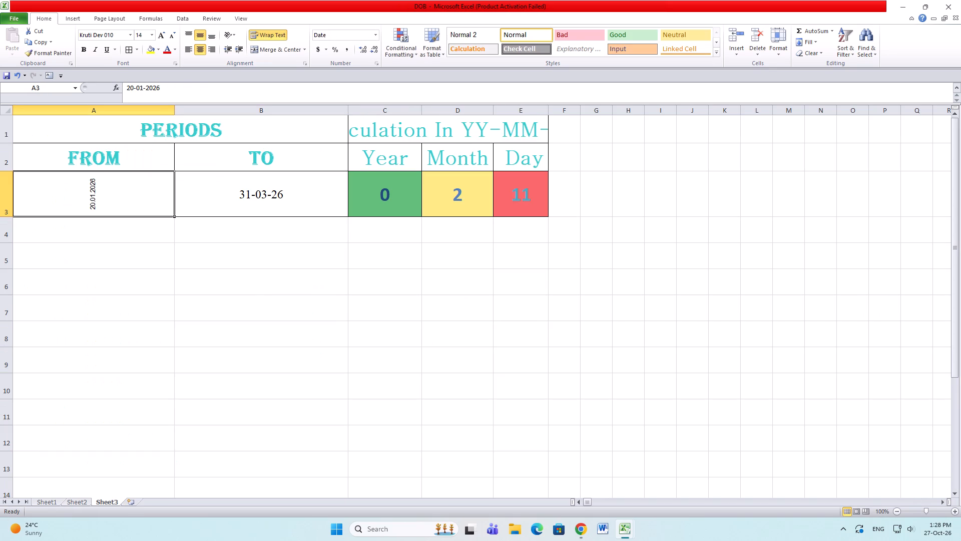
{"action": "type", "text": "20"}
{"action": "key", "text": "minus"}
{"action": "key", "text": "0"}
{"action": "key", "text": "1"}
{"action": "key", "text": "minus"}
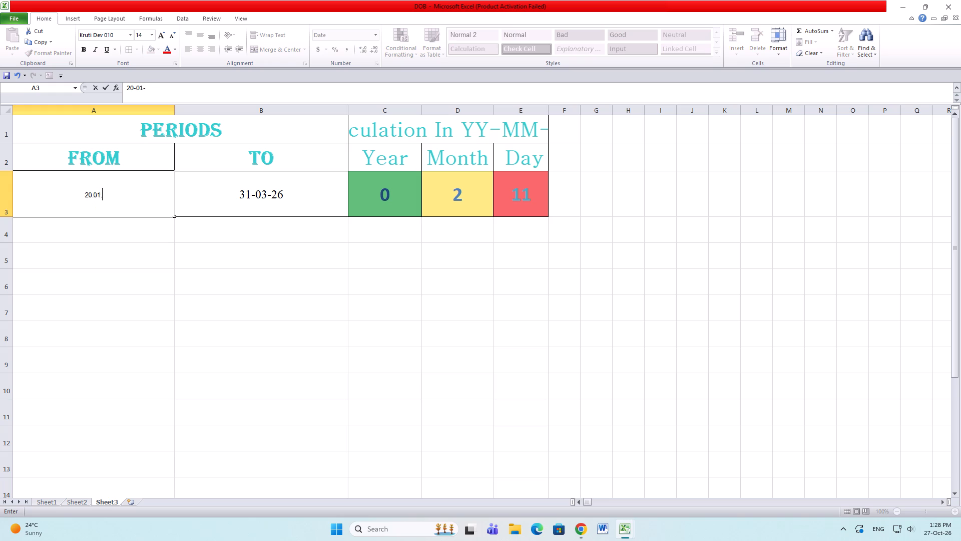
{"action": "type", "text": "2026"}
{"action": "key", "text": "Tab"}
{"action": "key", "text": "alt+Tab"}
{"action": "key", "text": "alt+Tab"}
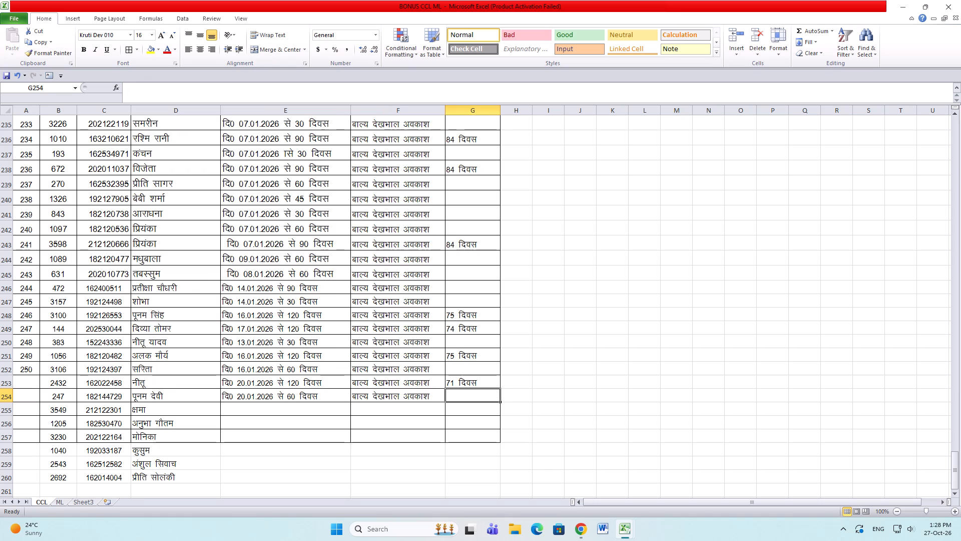
Fill E255:F255 with the leave period दि0 20.01.2026 से 120 दिवस and the leave type बाल्य देखभाल अवकाश.
{"action": "left_click", "coordinate": [234, 409]}
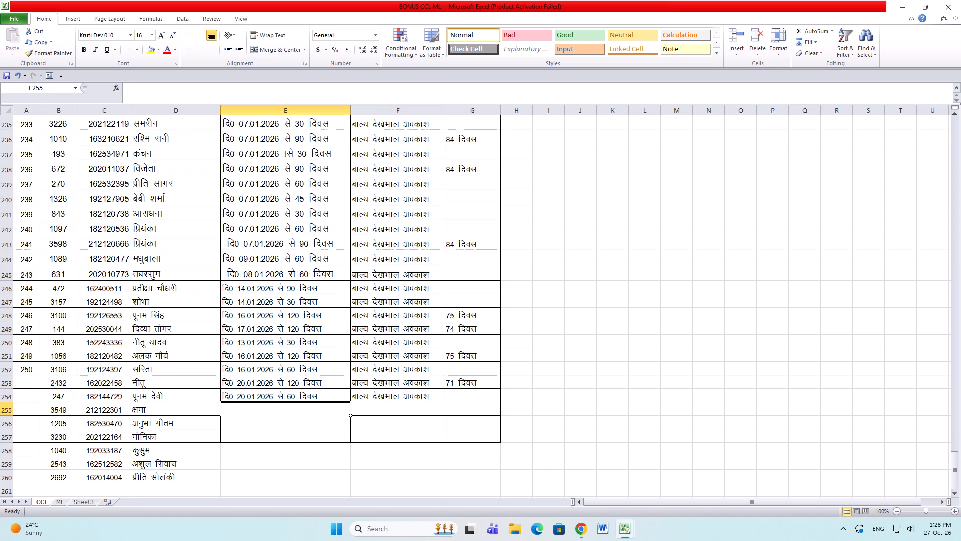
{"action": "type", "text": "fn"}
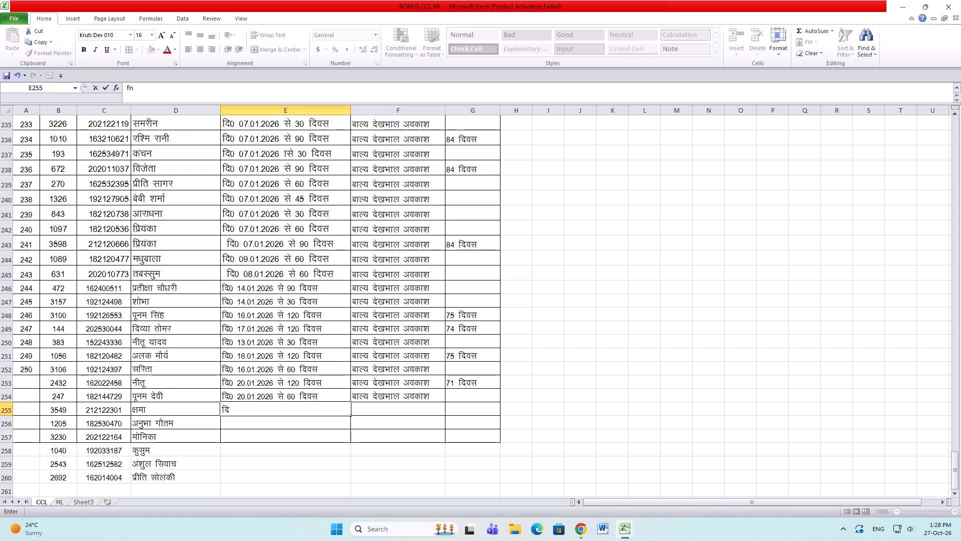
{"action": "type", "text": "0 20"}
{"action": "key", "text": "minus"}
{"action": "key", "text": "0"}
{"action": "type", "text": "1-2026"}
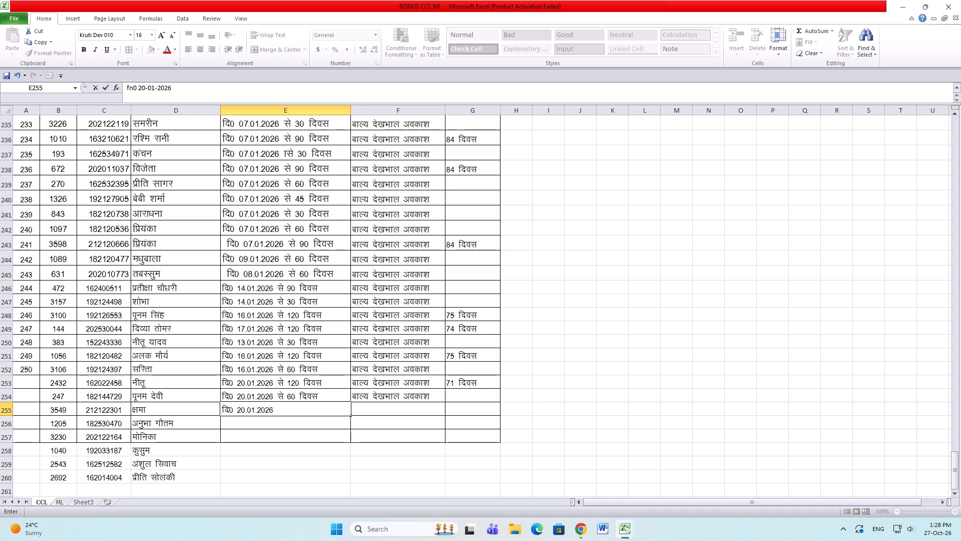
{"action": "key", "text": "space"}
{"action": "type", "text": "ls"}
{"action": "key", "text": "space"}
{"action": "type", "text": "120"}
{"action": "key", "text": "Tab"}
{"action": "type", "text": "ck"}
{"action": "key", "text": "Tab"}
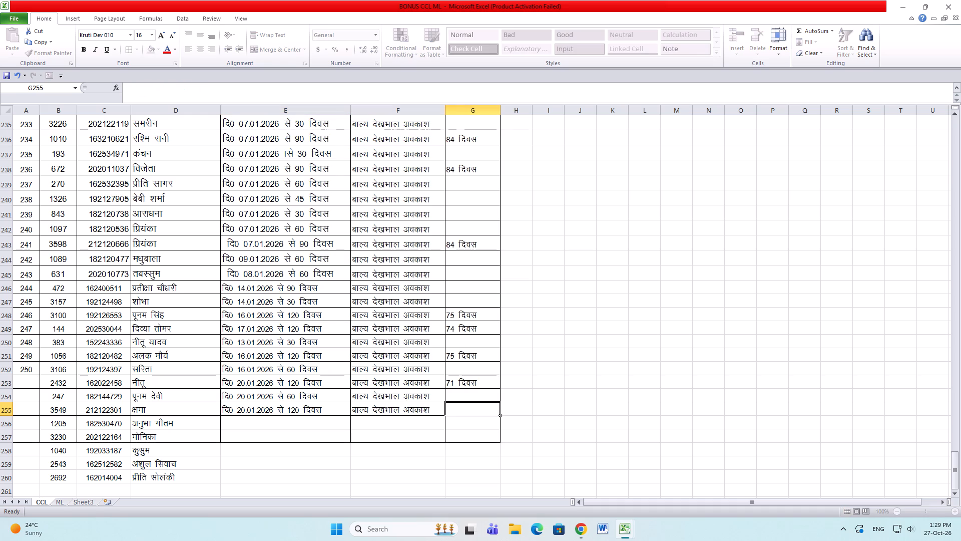
Enter 71 दिवस in G255 for the 120-day leave entry.
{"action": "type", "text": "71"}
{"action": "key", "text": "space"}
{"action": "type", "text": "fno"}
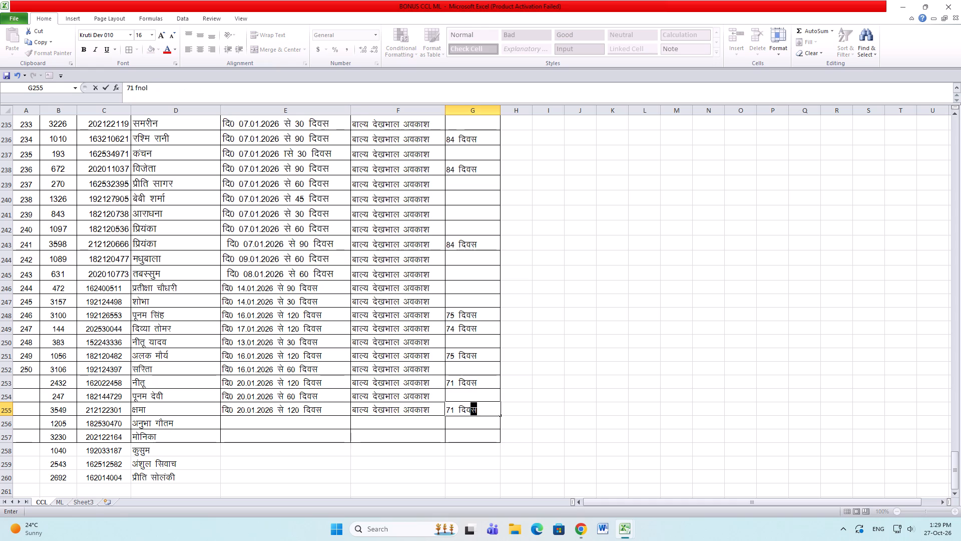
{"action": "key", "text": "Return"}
Fill E256:F256 with the leave period दि0 20.01.2026 से 90 दिवस and the leave type बाल्य देखभाल अवकाश.
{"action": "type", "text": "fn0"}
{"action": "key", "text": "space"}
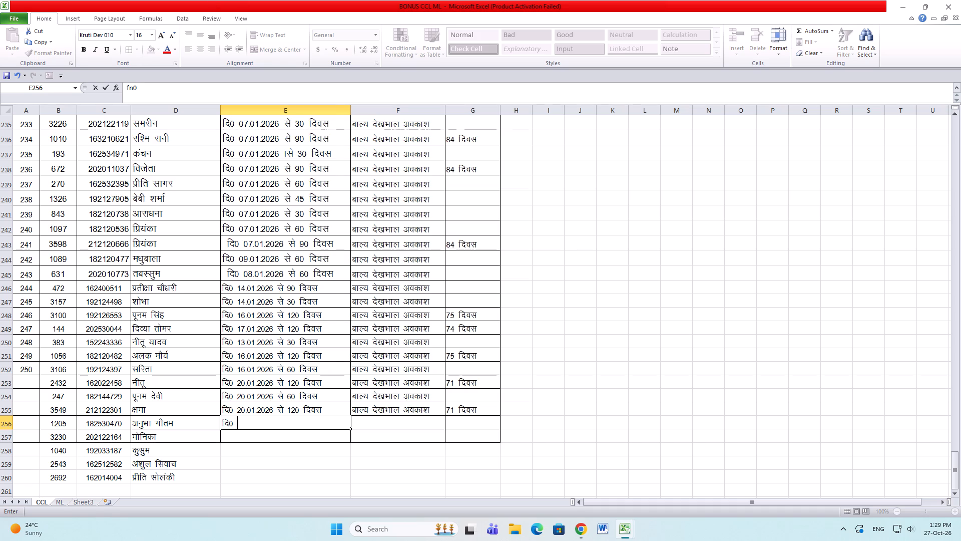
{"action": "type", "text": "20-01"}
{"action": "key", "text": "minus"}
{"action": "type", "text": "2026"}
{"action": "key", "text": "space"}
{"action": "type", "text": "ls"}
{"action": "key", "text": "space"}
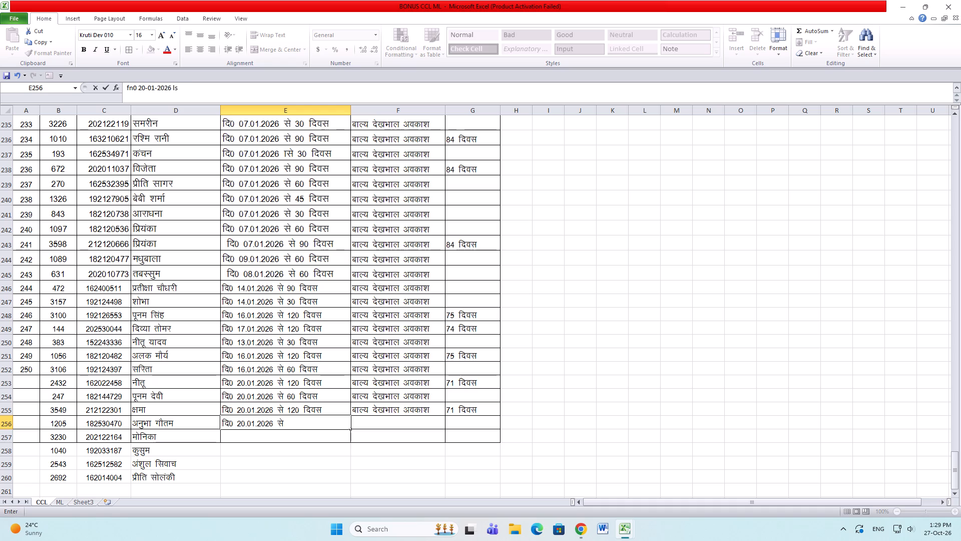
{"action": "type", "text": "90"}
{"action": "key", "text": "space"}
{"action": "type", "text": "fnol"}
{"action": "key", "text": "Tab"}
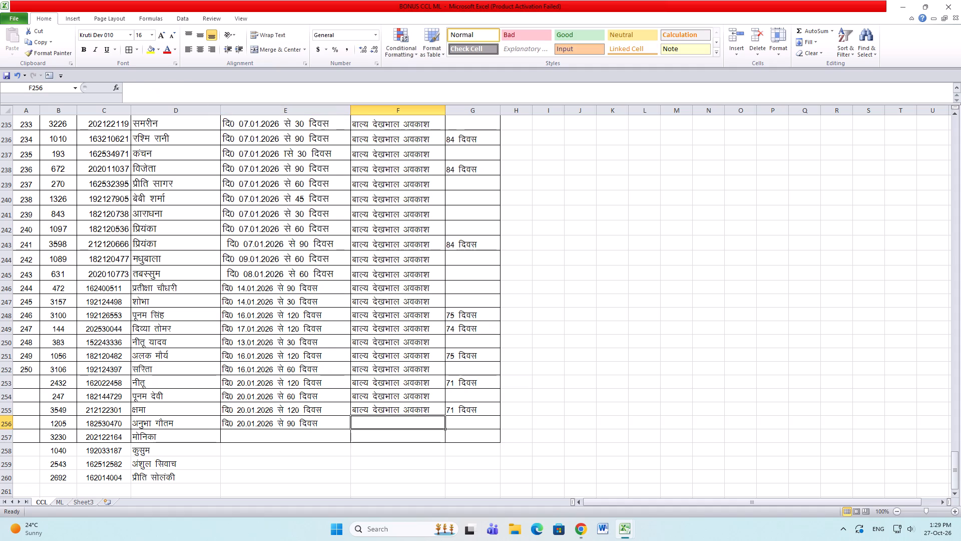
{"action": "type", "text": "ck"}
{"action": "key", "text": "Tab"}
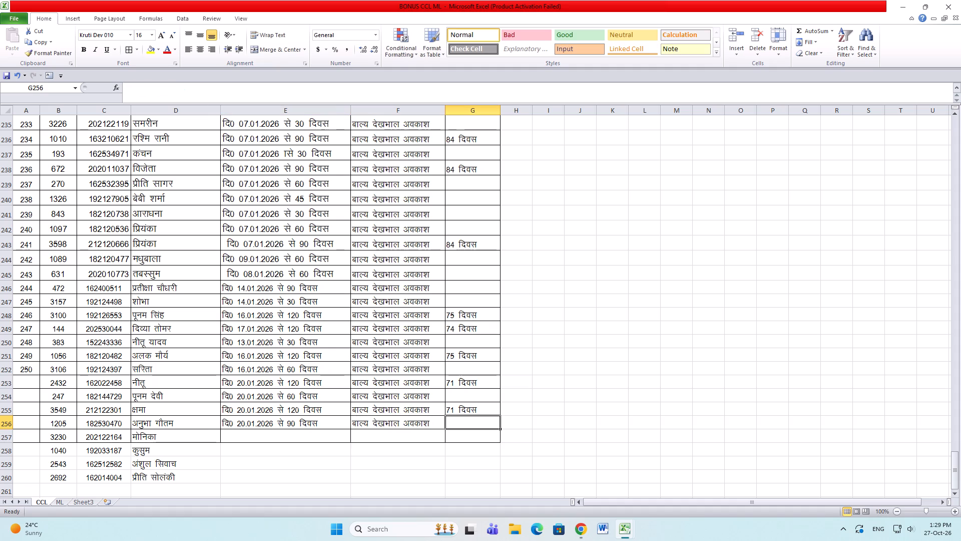
Check the period from 20-01-2026 to 31-03-26 in the DOB workbook's calculator for row 256, and return to the leave list.
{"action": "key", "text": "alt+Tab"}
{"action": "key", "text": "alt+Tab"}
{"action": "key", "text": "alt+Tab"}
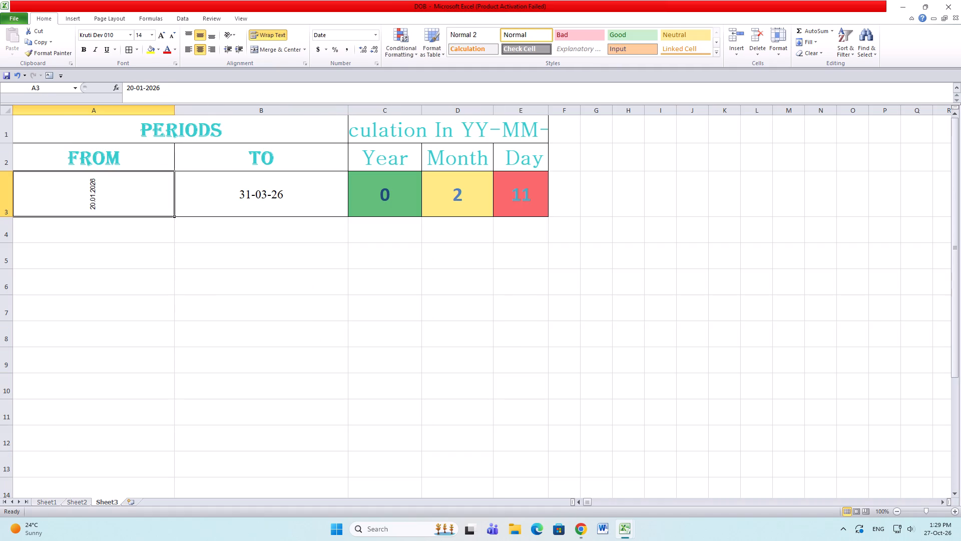
{"action": "left_click", "coordinate": [146, 192]}
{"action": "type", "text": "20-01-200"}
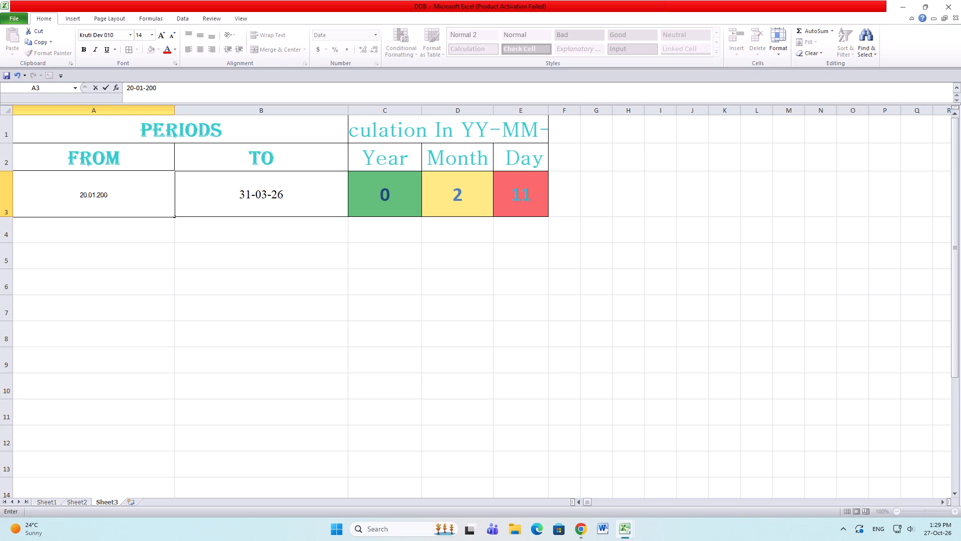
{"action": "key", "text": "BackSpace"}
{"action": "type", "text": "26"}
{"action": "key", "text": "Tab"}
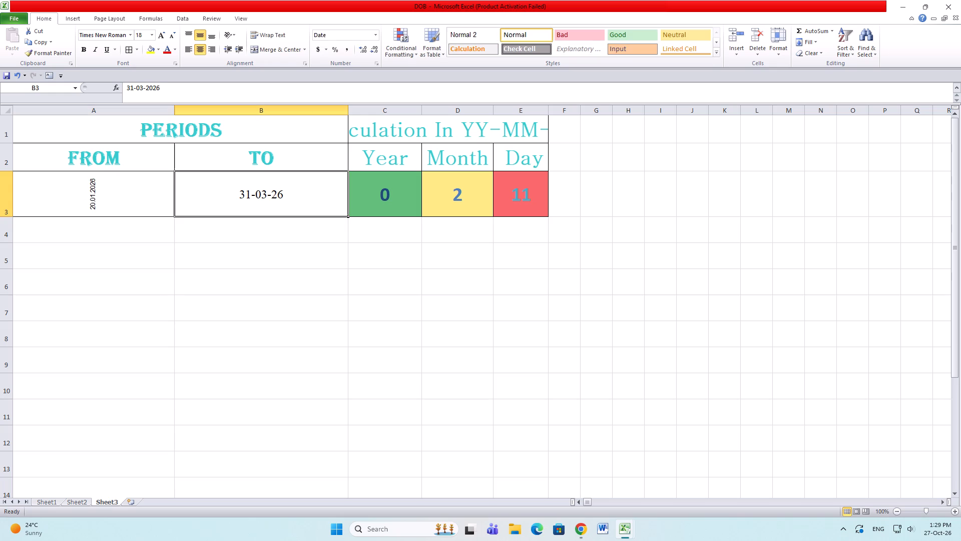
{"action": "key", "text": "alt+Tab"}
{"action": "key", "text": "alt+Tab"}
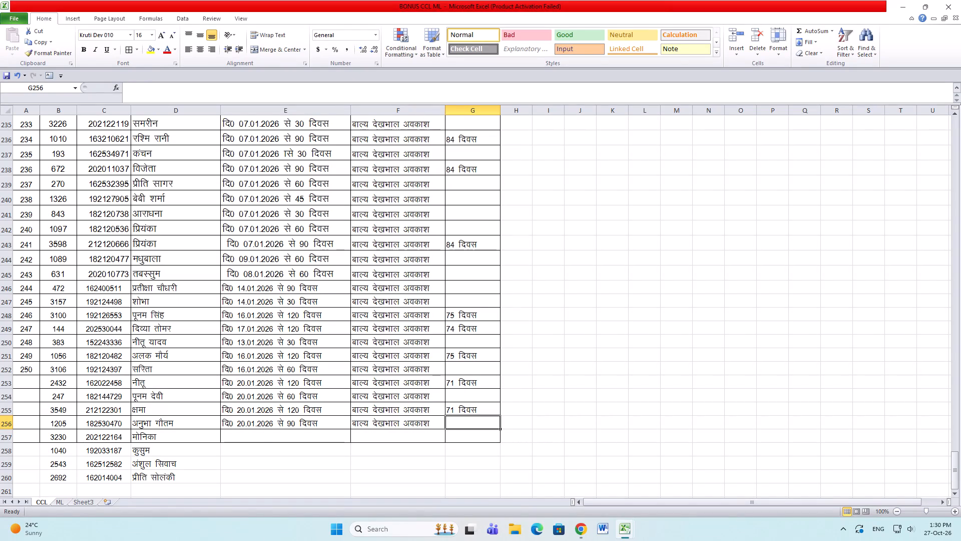
Copy 71 दिवस from the cell above into G256 for the 90-day leave entry.
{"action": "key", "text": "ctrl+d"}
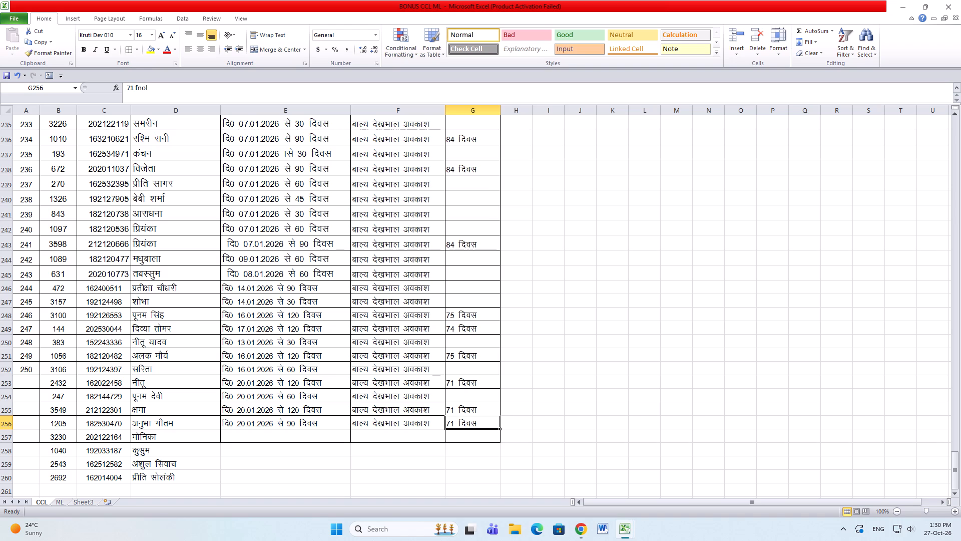
Fill E257:F257 with the leave period दि0 20.01.2026 से 60 दिवस and the leave type बाल्य देखभाल अवकाश.
{"action": "left_click", "coordinate": [270, 436]}
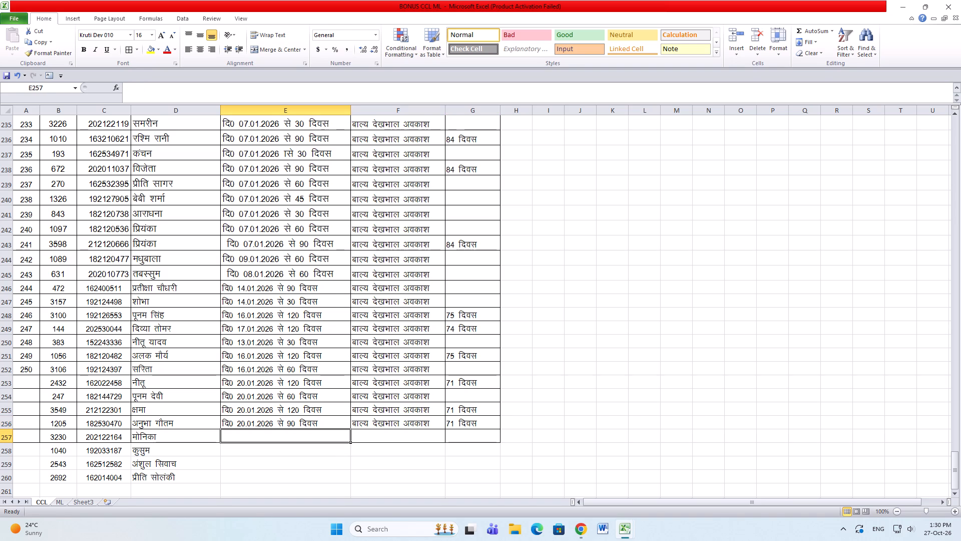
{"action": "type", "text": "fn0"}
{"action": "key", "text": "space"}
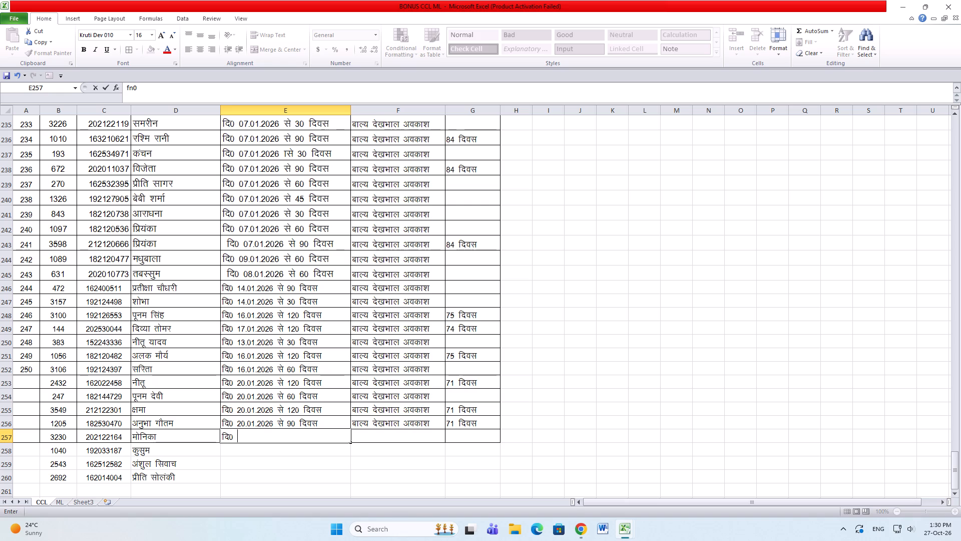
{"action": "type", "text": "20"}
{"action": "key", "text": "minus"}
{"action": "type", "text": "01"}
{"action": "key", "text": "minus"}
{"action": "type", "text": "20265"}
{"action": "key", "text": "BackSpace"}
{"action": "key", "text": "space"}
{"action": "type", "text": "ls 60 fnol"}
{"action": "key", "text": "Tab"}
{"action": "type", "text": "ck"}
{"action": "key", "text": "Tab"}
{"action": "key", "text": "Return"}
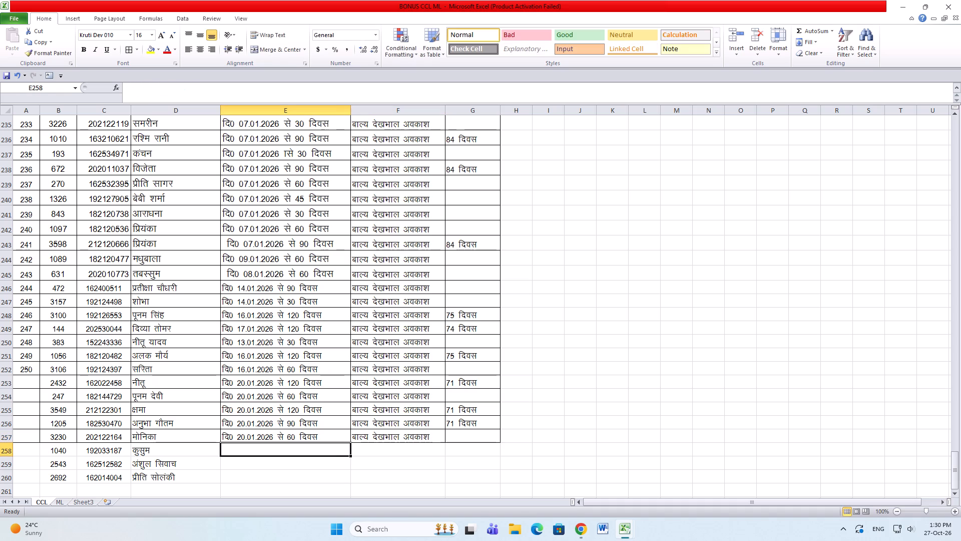
Fill E258:F258 with the leave period दि0 20.01.2026 से 30 दिवस and the leave type बाल्य देखभाल अवकाश.
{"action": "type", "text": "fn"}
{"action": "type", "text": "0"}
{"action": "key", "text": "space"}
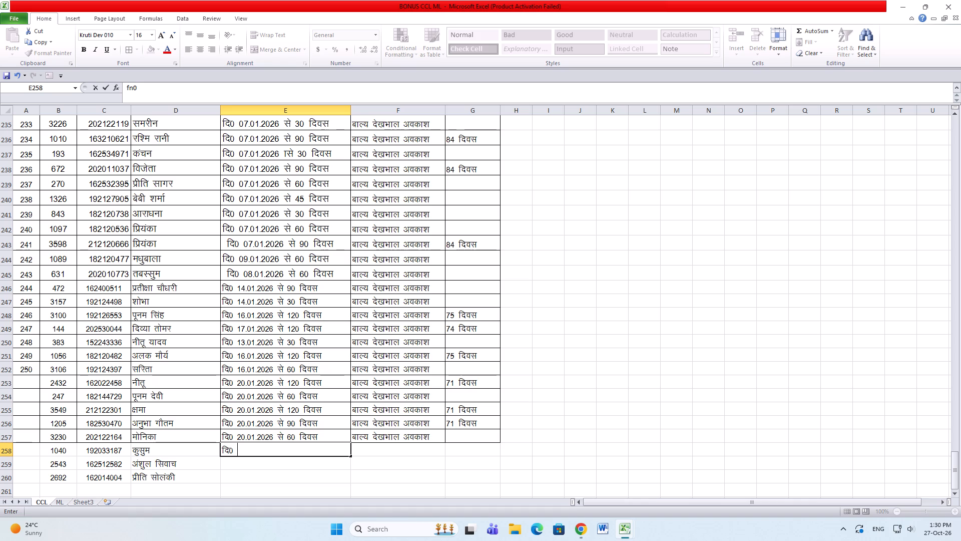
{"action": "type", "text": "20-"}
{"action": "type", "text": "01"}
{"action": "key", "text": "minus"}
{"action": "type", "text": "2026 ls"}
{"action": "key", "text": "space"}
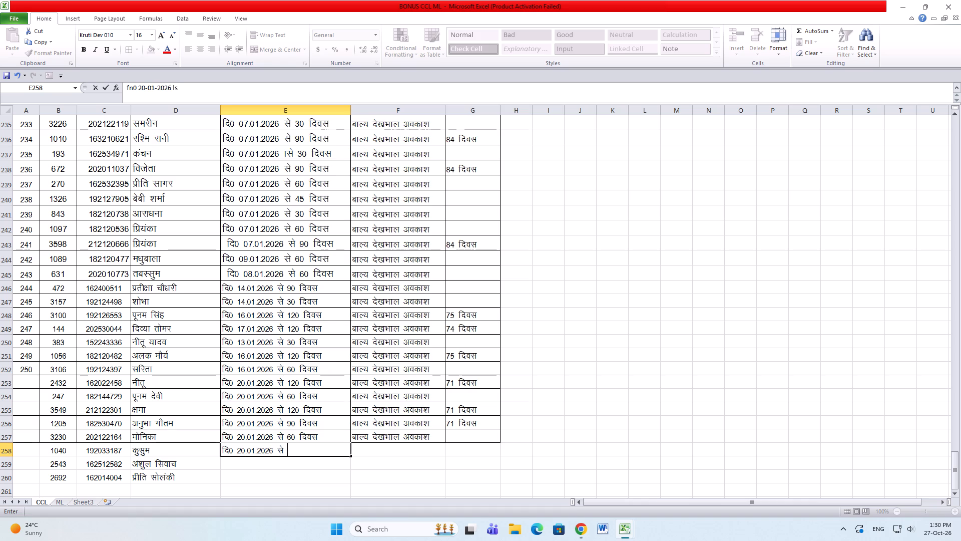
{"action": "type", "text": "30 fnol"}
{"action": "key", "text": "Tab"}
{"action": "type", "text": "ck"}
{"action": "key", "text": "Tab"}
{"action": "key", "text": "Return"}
Fill E259:F259 with the leave period दि0 20.01.2026 से 30 दिवस and the leave type बाल्य देखभाल अवकाश.
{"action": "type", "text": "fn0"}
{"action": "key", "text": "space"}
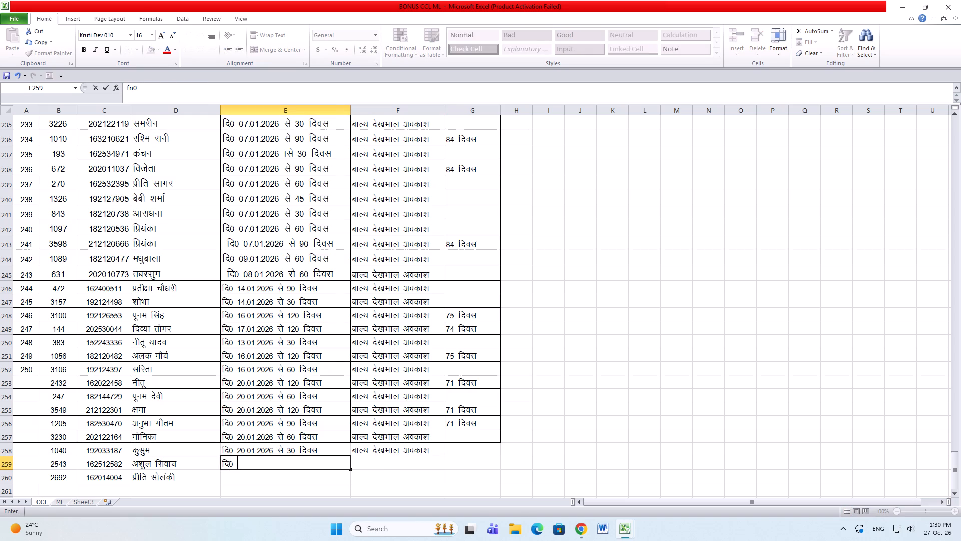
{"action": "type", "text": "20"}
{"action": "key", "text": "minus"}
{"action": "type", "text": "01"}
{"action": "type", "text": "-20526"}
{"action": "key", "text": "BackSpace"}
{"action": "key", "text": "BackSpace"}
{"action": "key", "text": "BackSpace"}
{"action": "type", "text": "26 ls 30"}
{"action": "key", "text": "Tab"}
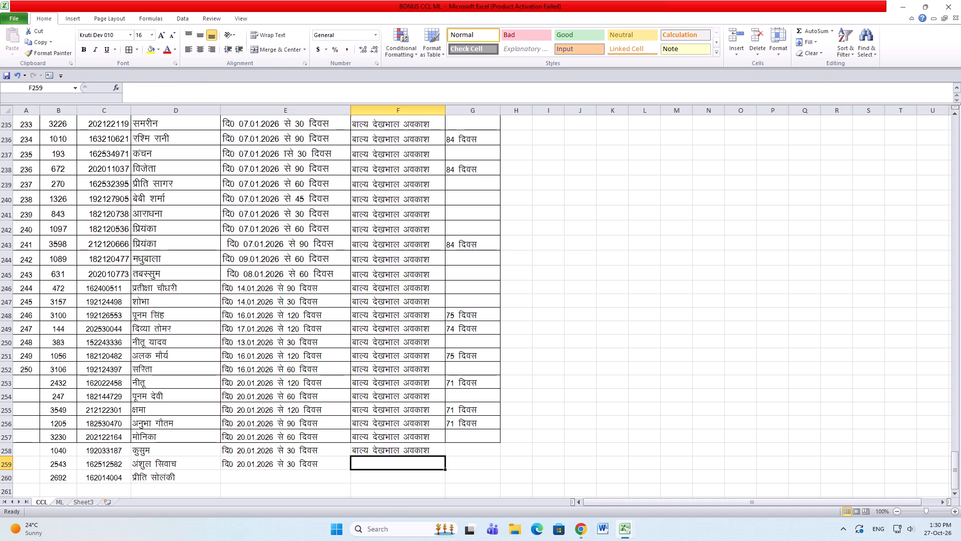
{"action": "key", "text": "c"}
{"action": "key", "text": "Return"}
Fill E260:F260 with दि0 20.01.2026 से 60 दिवस and बाल्य देखभाल अवकाश, and save the workbook.
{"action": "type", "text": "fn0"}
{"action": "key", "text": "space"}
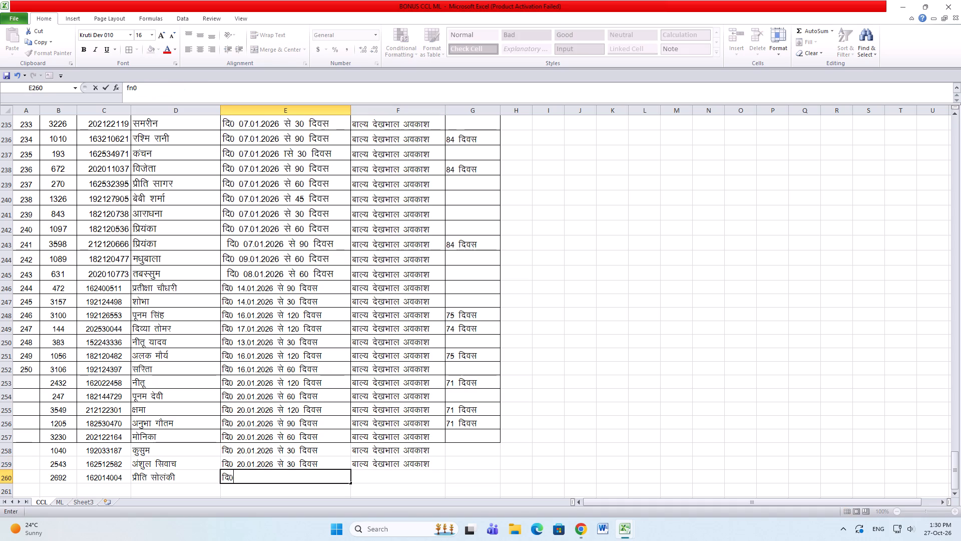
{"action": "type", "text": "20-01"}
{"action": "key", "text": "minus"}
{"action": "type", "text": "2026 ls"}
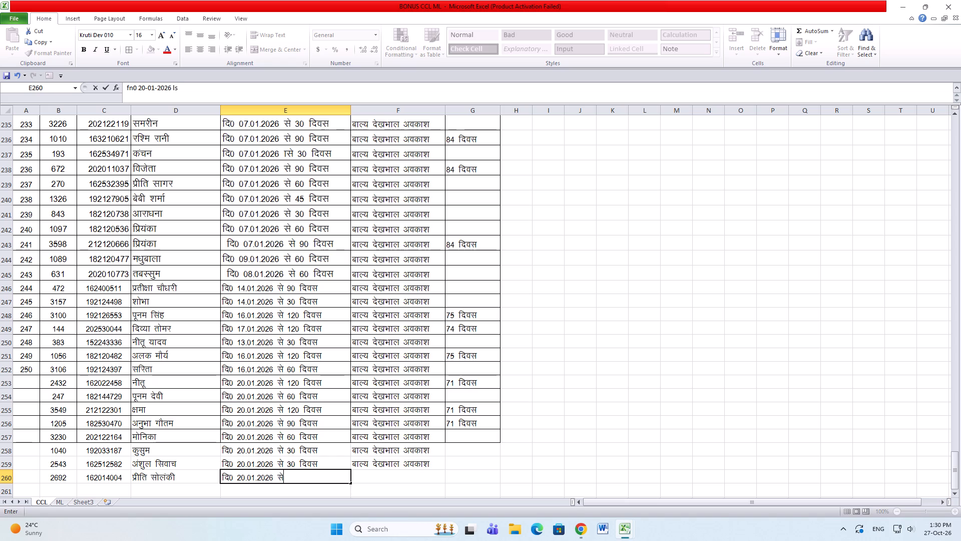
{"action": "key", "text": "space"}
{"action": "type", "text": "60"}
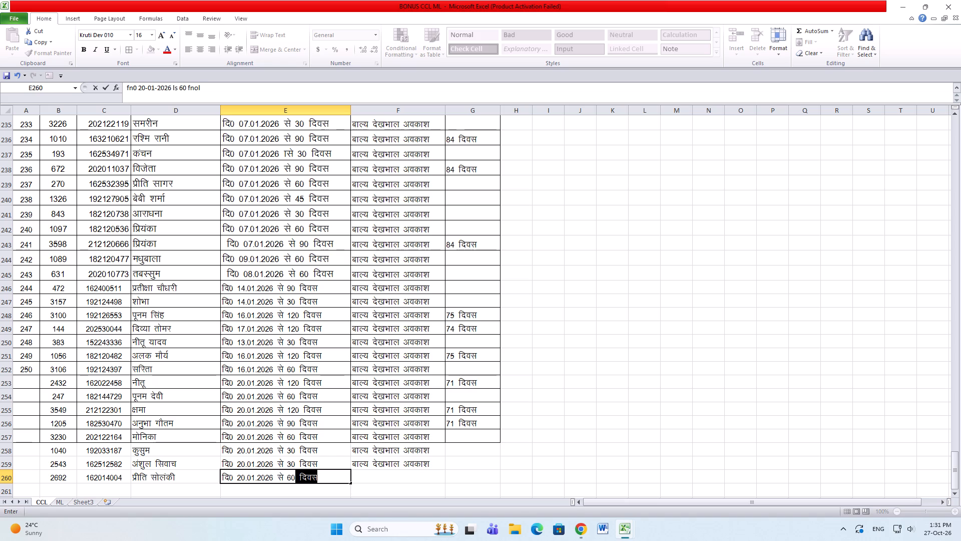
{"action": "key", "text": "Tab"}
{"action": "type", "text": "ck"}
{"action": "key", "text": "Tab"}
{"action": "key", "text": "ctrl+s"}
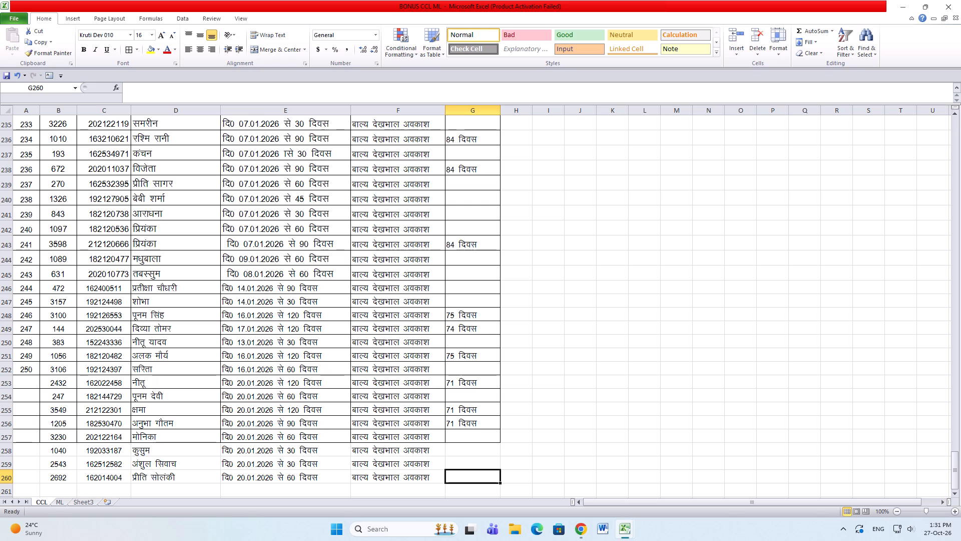
Extend the serial numbers in column A from 251 to 258 across rows 253–260.
{"action": "left_click_drag", "start_coordinate": [30, 332], "coordinate": [29, 367]}
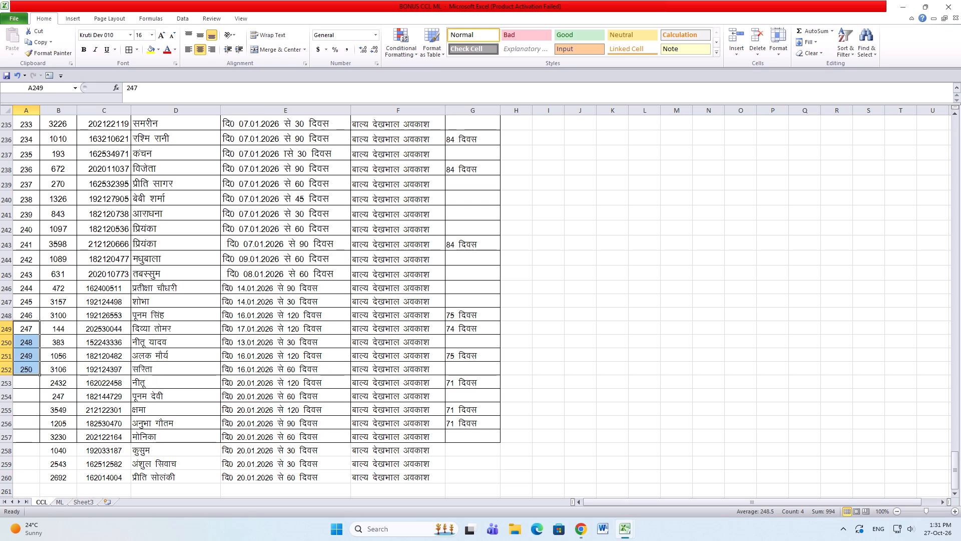
{"action": "double_click", "coordinate": [40, 375]}
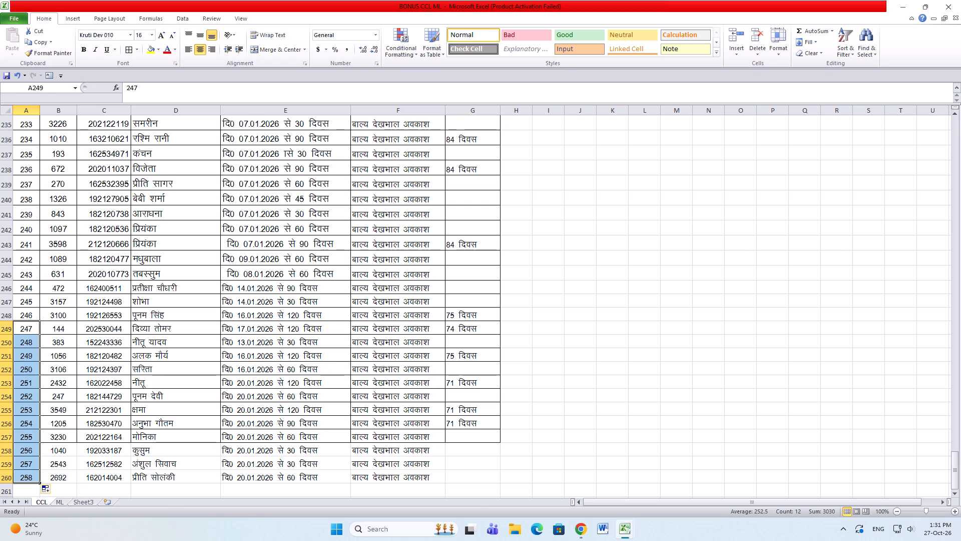
{"action": "left_click", "coordinate": [69, 427]}
{"action": "scroll", "coordinate": [71, 425], "scroll_direction": "down", "scroll_amount": 5}
{"action": "left_click", "coordinate": [64, 270]}
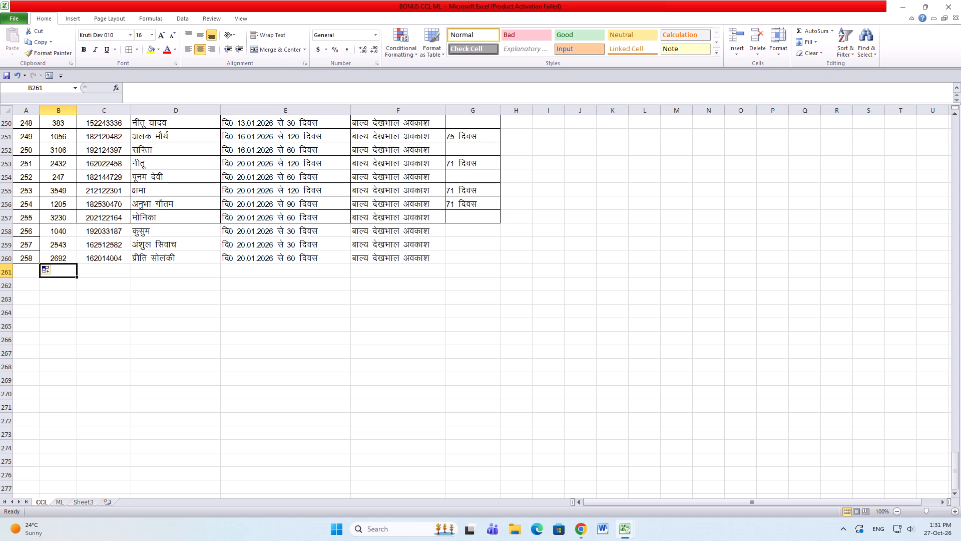
Start a maternity leave entry in row 78 of the ML sheet with the two staff numbers and the name प्रीति in B78:D78.
{"action": "left_click", "coordinate": [54, 504]}
{"action": "left_click", "coordinate": [55, 289]}
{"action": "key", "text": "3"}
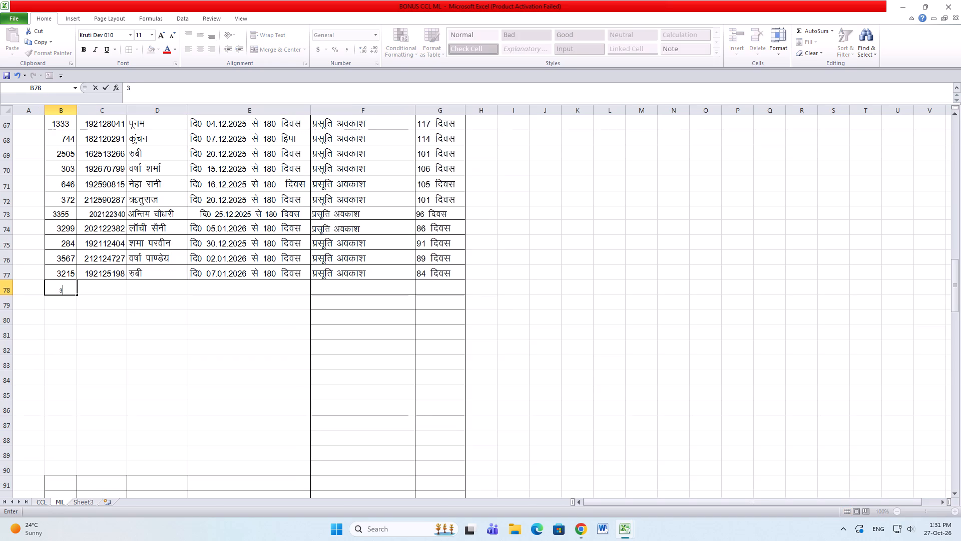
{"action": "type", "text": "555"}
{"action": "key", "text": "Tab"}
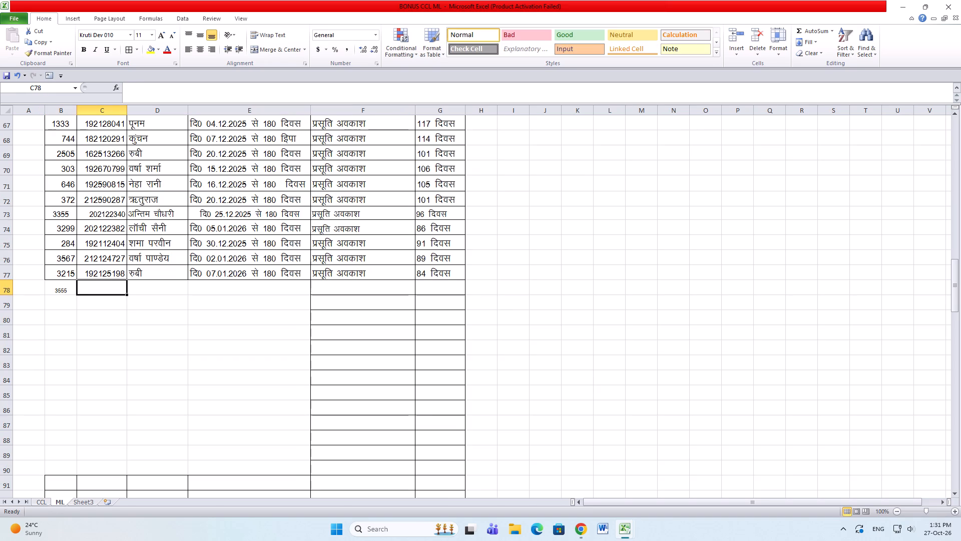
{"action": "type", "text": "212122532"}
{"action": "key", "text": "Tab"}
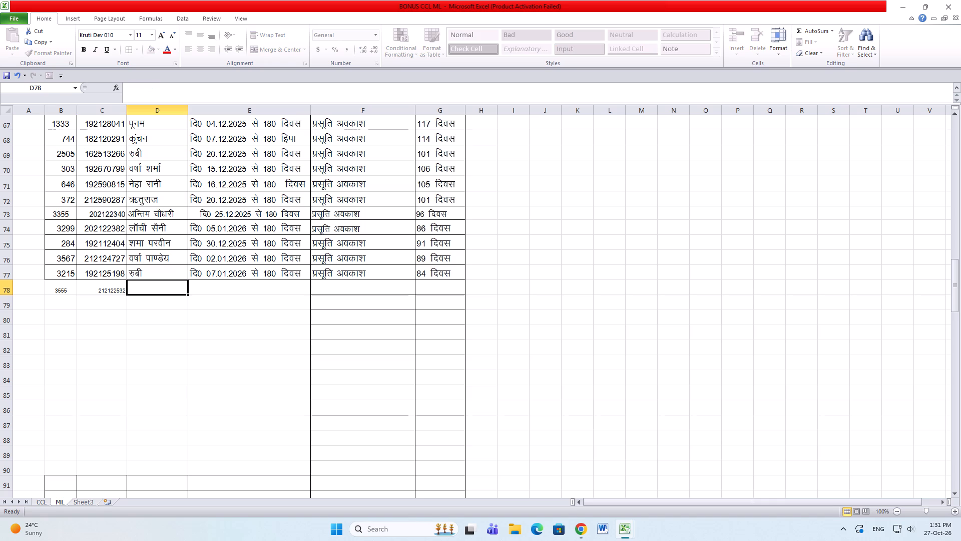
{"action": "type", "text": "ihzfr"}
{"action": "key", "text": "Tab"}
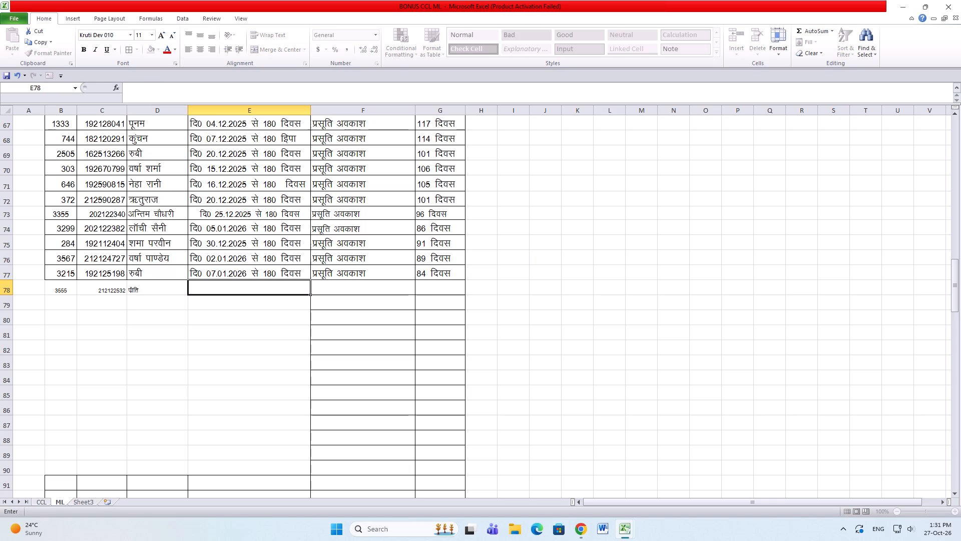
Fill E78:F78 with the leave period दि0 19.01.2026 से 180 दिवस and the leave type प्रसूति अवकाश.
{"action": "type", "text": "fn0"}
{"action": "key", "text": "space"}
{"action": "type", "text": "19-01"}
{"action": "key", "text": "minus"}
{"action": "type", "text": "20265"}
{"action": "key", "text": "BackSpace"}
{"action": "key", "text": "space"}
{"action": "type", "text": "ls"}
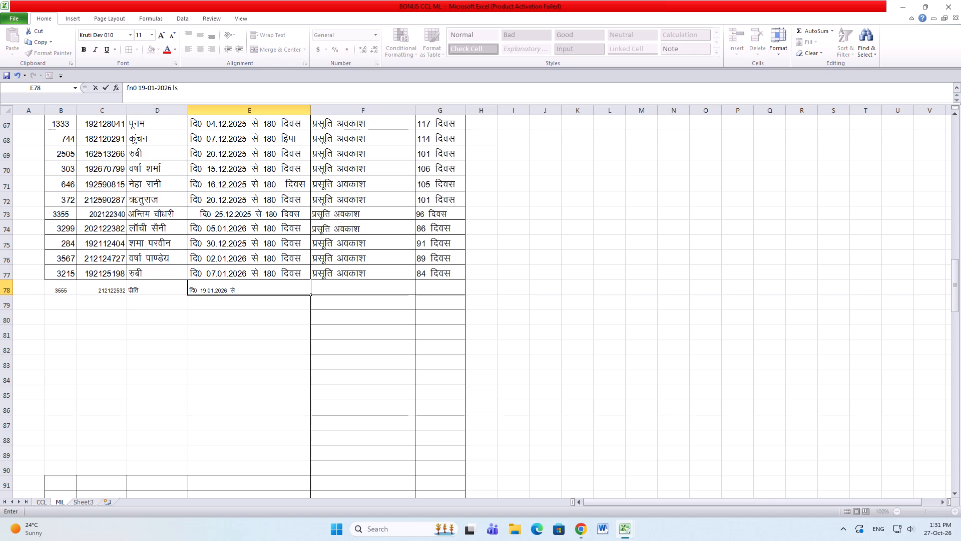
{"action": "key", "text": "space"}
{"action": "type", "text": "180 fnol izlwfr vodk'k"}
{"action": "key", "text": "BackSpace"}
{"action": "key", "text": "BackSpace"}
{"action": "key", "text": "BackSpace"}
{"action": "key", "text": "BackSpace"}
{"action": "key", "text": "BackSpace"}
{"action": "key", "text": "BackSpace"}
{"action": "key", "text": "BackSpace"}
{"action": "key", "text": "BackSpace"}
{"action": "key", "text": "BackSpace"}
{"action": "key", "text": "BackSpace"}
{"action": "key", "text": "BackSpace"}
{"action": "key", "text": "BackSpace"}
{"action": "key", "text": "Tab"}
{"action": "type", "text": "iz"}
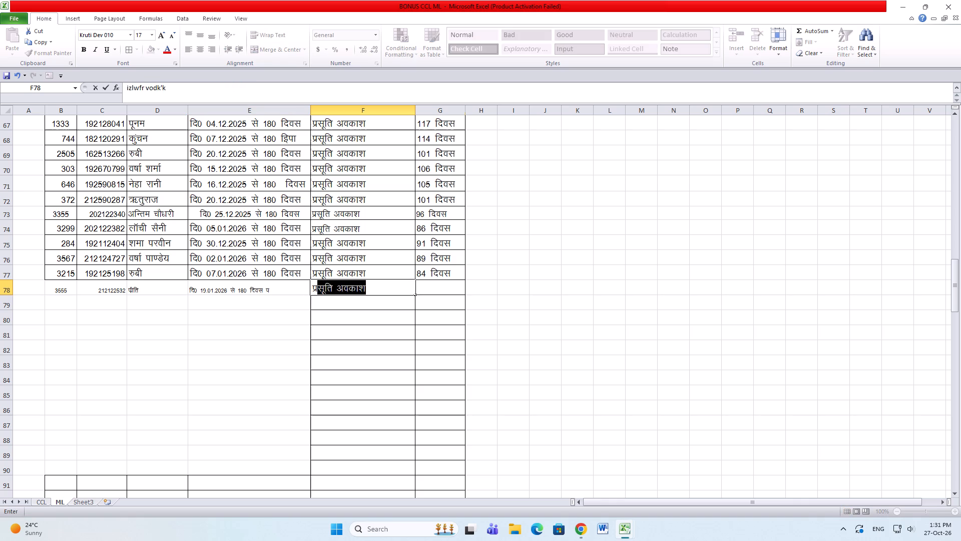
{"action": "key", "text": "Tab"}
Check the period from 19-01-2026 to 31-03-26 in the DOB workbook's calculator, and return to the ML sheet.
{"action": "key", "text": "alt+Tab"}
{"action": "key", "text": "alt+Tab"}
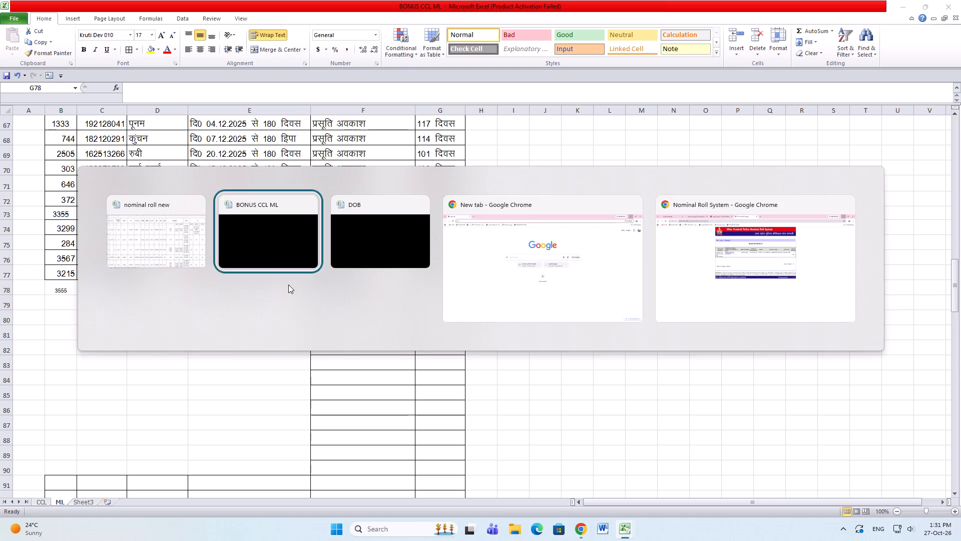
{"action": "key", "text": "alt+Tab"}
{"action": "left_click", "coordinate": [110, 202]}
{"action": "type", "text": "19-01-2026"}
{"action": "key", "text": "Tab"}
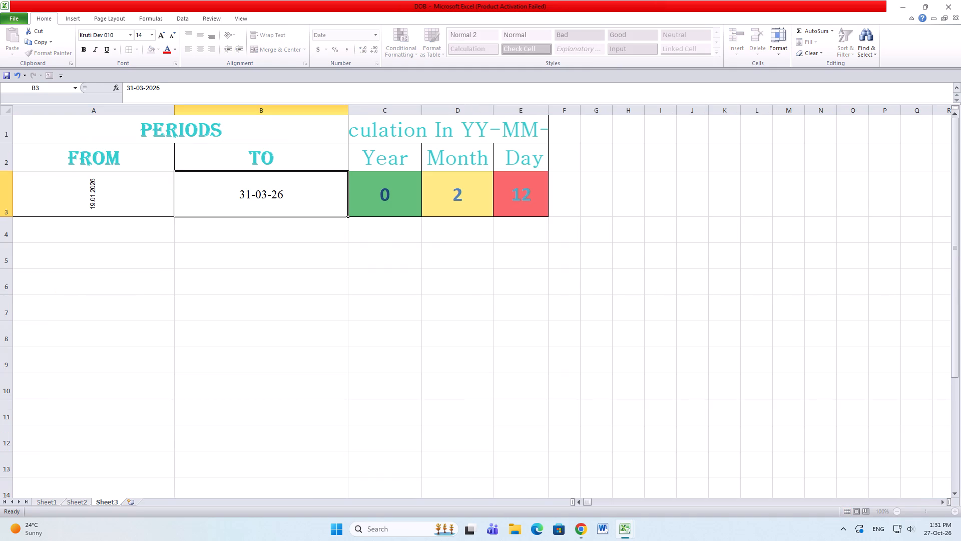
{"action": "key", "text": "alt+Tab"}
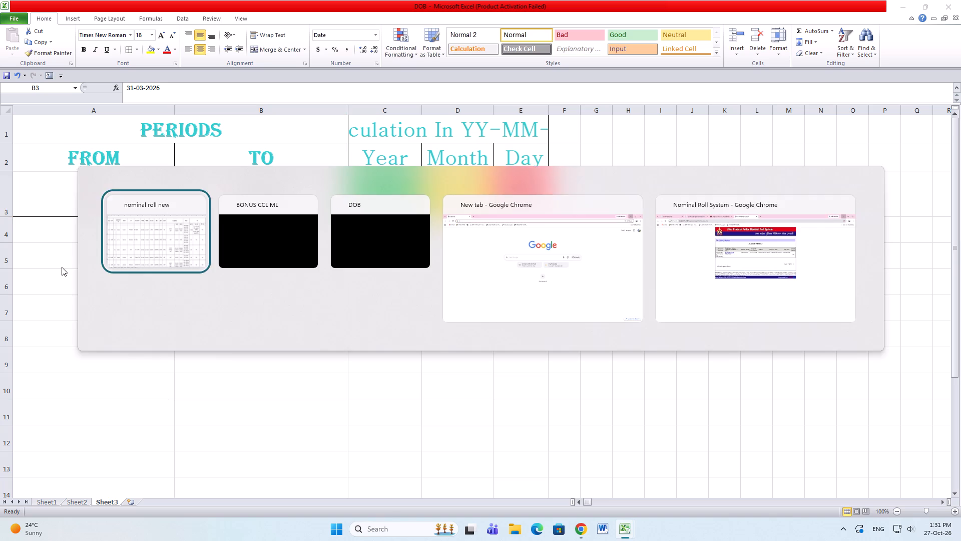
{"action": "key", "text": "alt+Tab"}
Enter 72 दिवस in G78 for the 180-day maternity leave entry and save the workbook.
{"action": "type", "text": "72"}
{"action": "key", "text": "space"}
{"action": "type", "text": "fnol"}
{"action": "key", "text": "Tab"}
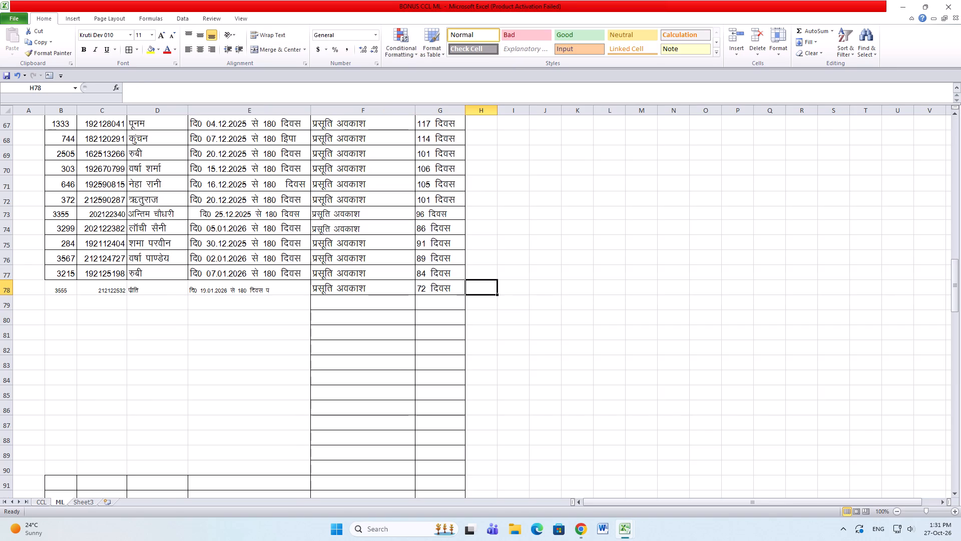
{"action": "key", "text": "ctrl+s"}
Copy the cell formatting of C70:F75 onto columns A to G from row 77 downwards, and save the workbook.
{"action": "left_click_drag", "start_coordinate": [108, 162], "coordinate": [343, 245]}
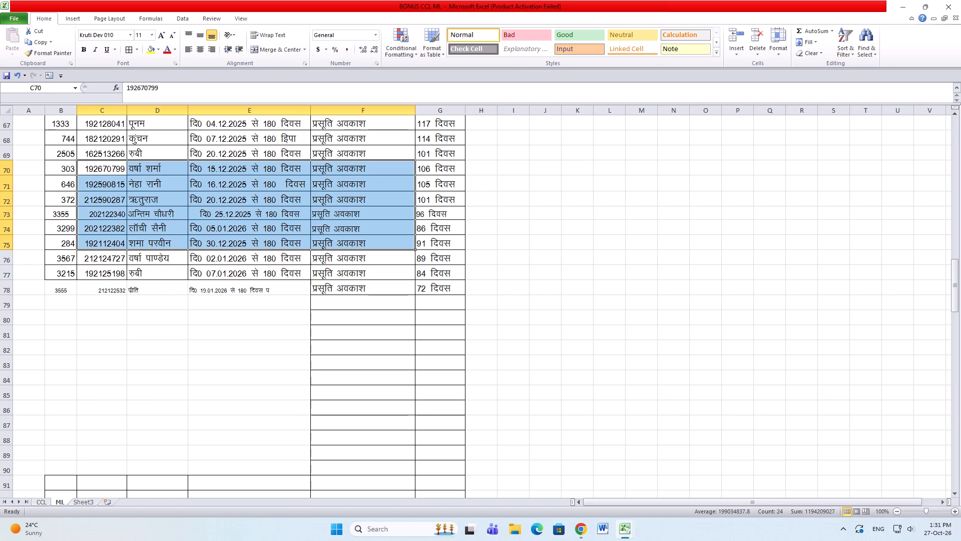
{"action": "triple_click", "coordinate": [38, 54]}
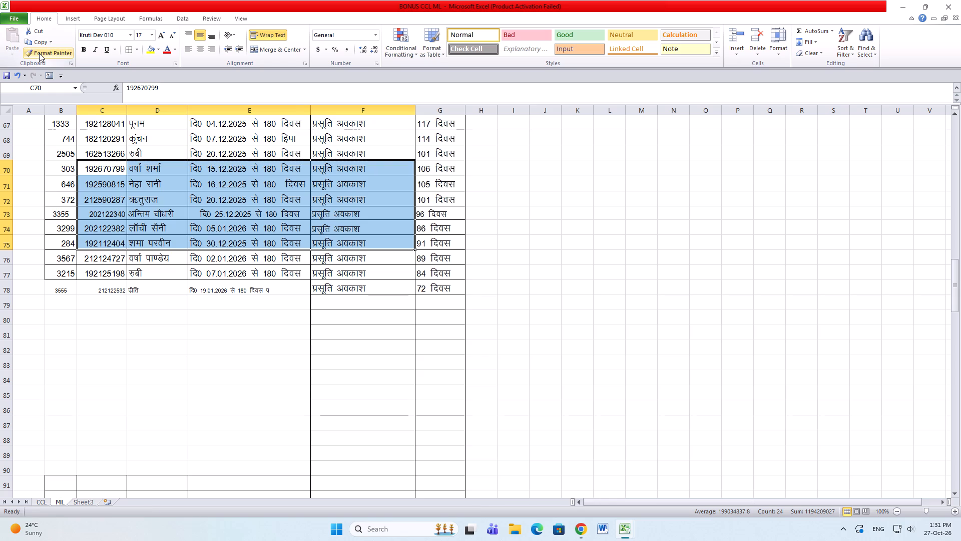
{"action": "double_click", "coordinate": [39, 53]}
{"action": "left_click_drag", "start_coordinate": [23, 271], "coordinate": [372, 375]}
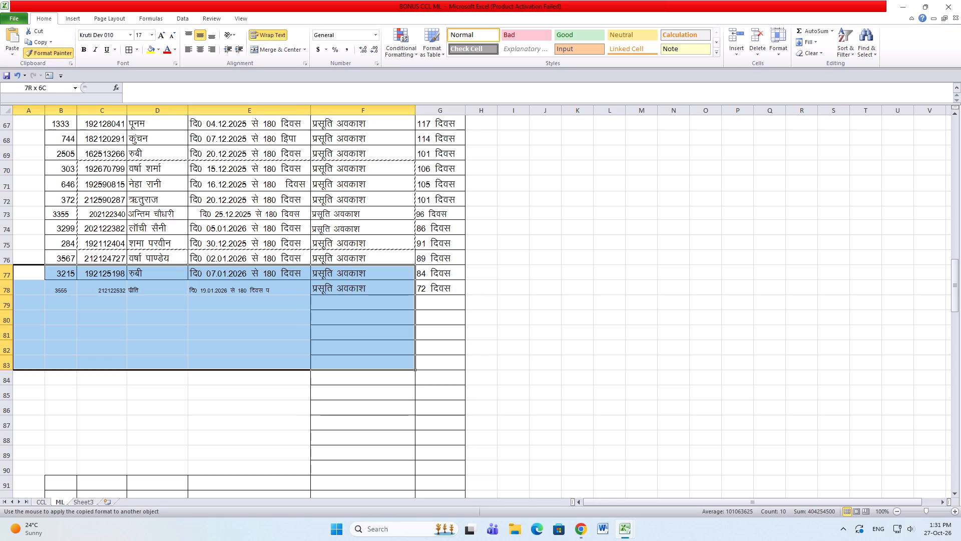
{"action": "left_click_drag", "start_coordinate": [372, 375], "coordinate": [409, 487]}
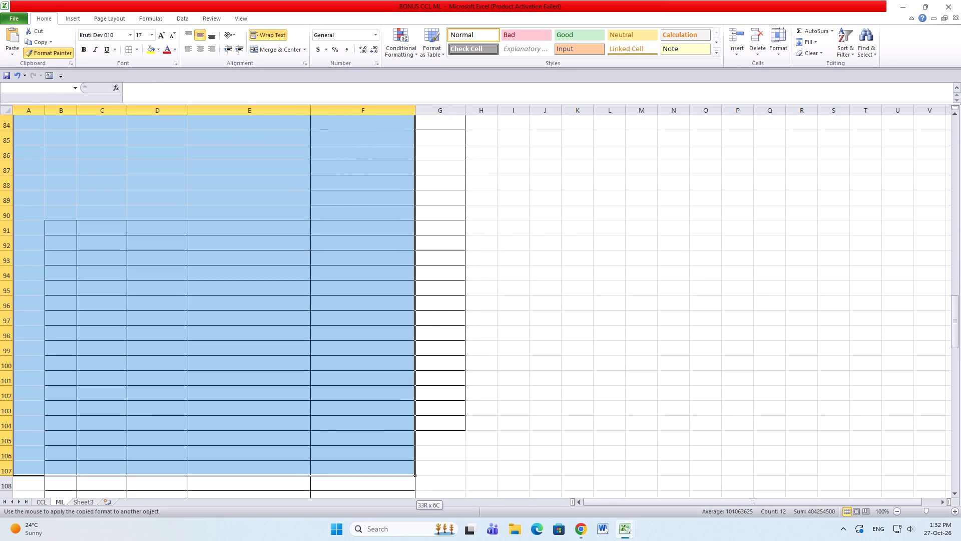
{"action": "left_click_drag", "start_coordinate": [409, 487], "coordinate": [423, 479]}
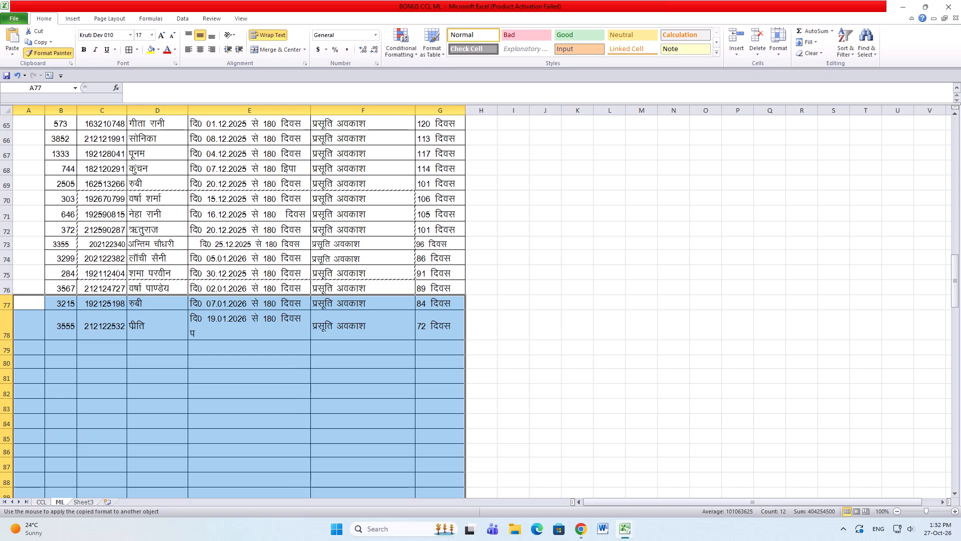
{"action": "left_click", "coordinate": [250, 349]}
{"action": "left_click", "coordinate": [239, 374]}
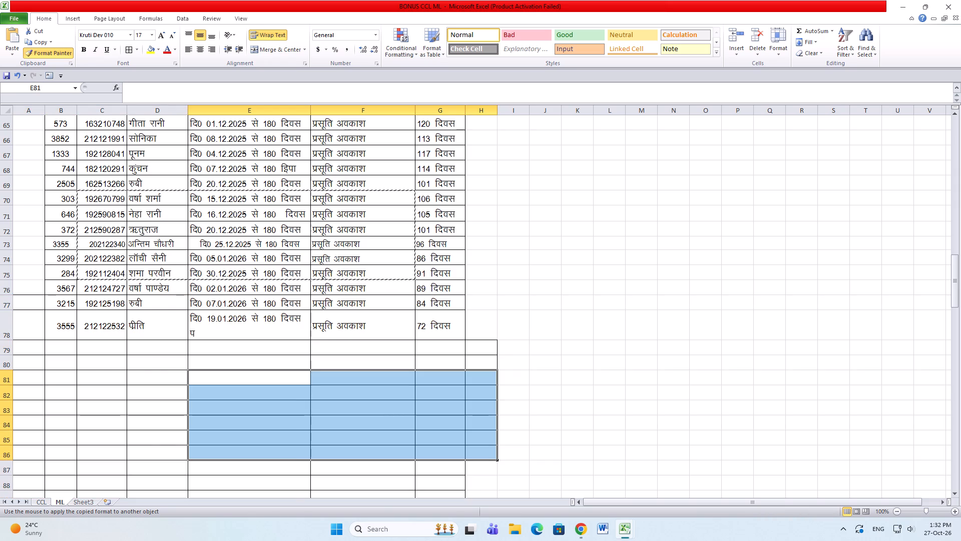
{"action": "key", "text": "ctrl+s"}
{"action": "key", "text": "ctrl+s"}
Remove the stray trailing प from the leave period in E78, leaving दि0 19.01.2026 से 180 दिवस, and save the workbook.
{"action": "double_click", "coordinate": [210, 332]}
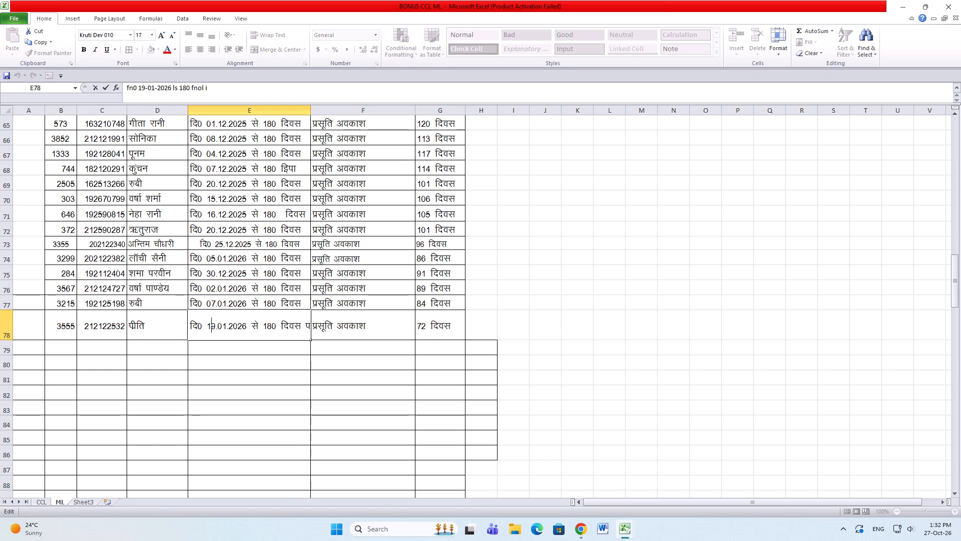
{"action": "left_click", "coordinate": [304, 325]}
{"action": "key", "text": "Delete"}
{"action": "key", "text": "Delete"}
{"action": "key", "text": "Delete"}
{"action": "key", "text": "Delete"}
{"action": "key", "text": "Delete"}
{"action": "key", "text": "Delete"}
{"action": "key", "text": "Delete"}
{"action": "key", "text": "Delete"}
{"action": "key", "text": "Delete"}
{"action": "key", "text": "Delete"}
{"action": "key", "text": "Delete"}
{"action": "key", "text": "Delete"}
{"action": "key", "text": "Delete"}
{"action": "key", "text": "Delete"}
{"action": "key", "text": "Delete"}
{"action": "key", "text": "Delete"}
{"action": "key", "text": "Delete"}
{"action": "left_click_drag", "start_coordinate": [202, 361], "coordinate": [198, 360]}
{"action": "left_click", "coordinate": [352, 342]}
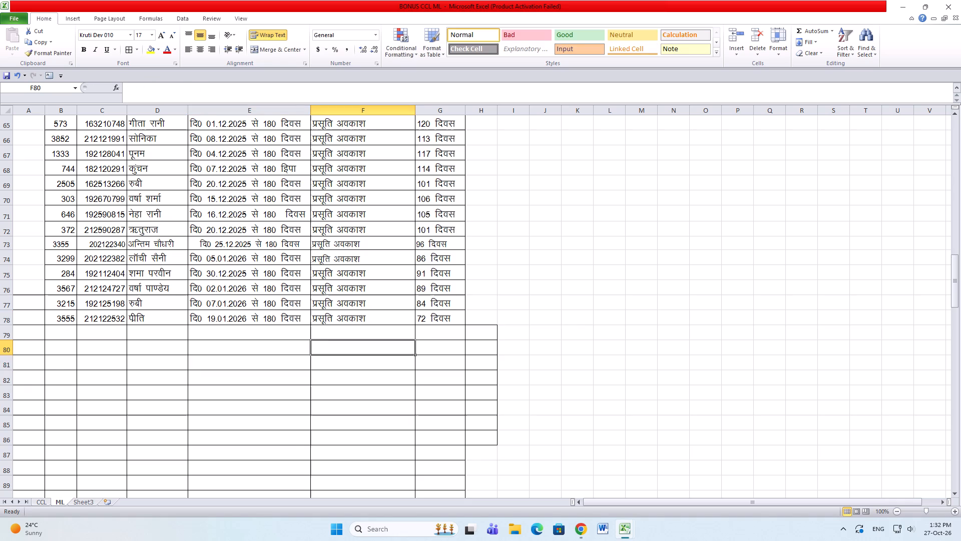
{"action": "key", "text": "ctrl+s"}
{"action": "key", "text": "ctrl+s"}
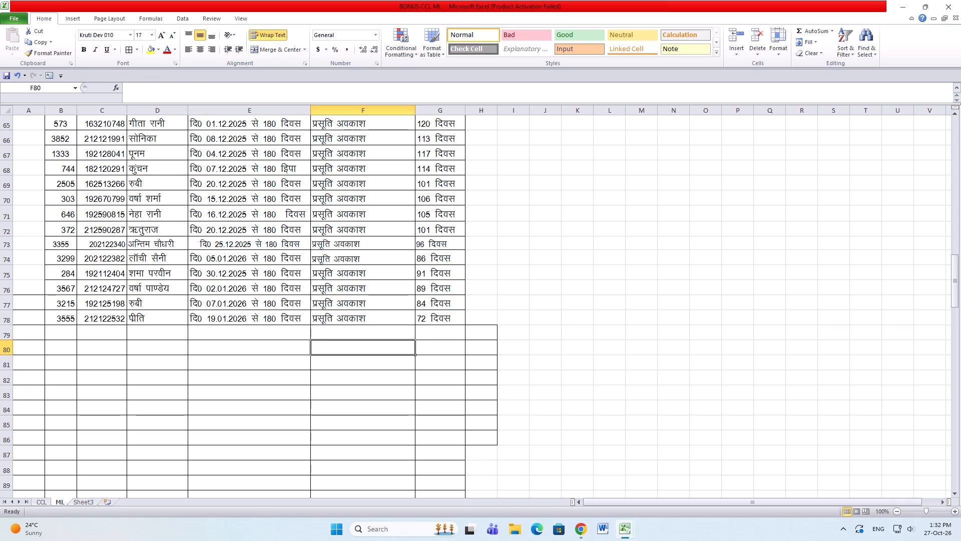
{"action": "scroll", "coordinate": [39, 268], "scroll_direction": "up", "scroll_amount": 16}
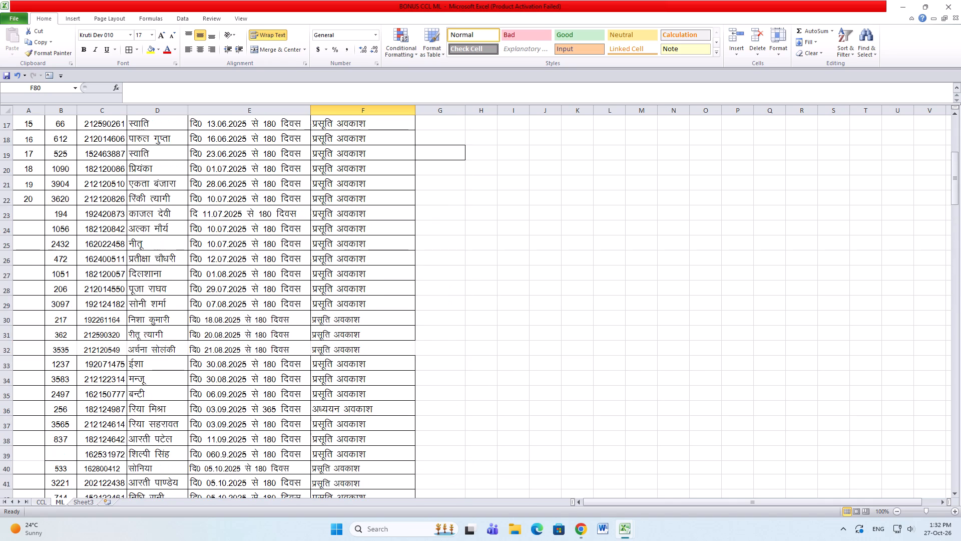
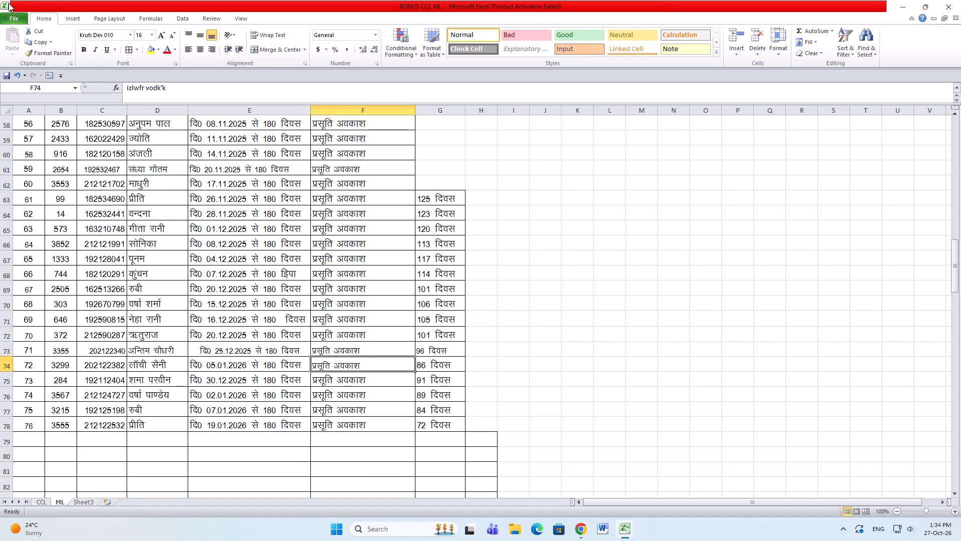
Save the BONUS CCL ML workbook with the maternity leave entries on the ML sheet.
{"action": "triple_click", "coordinate": [7, 74]}
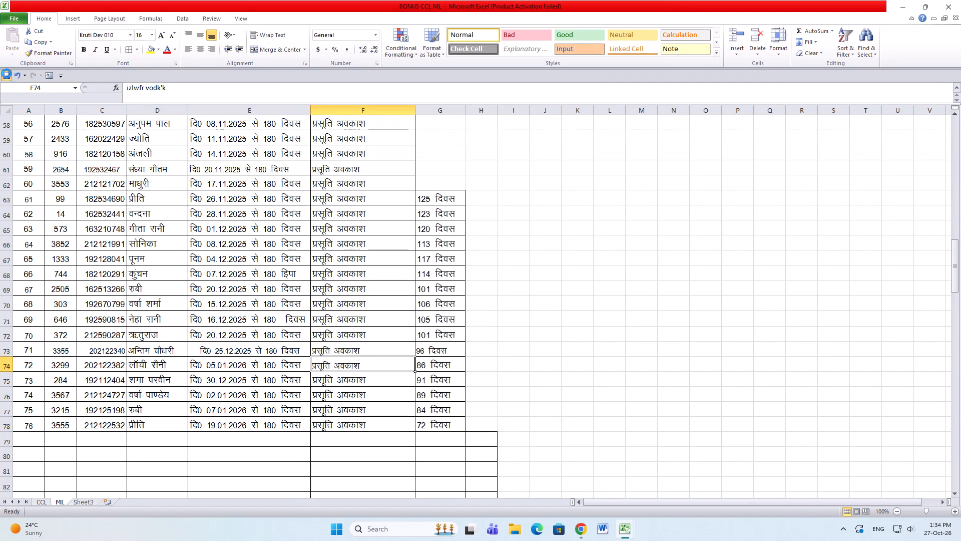
{"action": "triple_click", "coordinate": [7, 74]}
{"action": "double_click", "coordinate": [8, 73]}
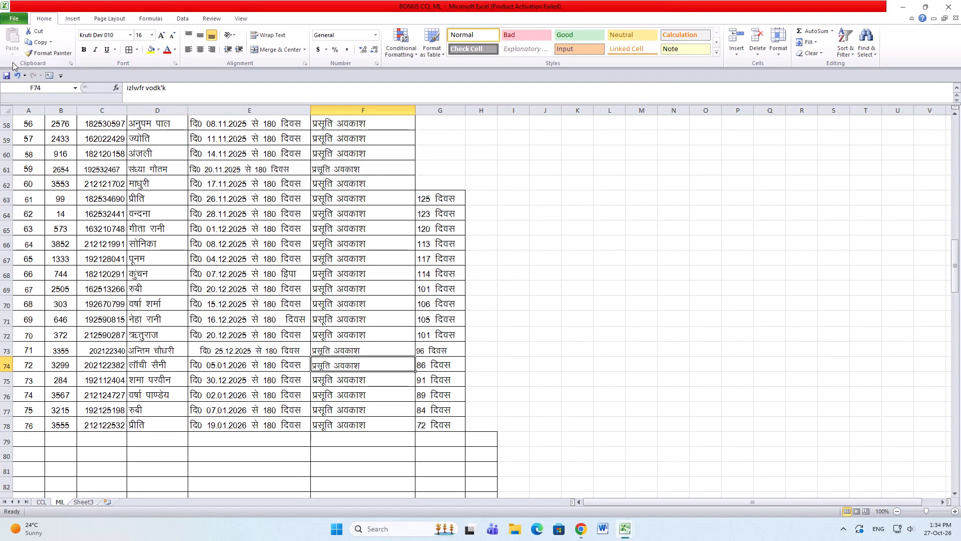
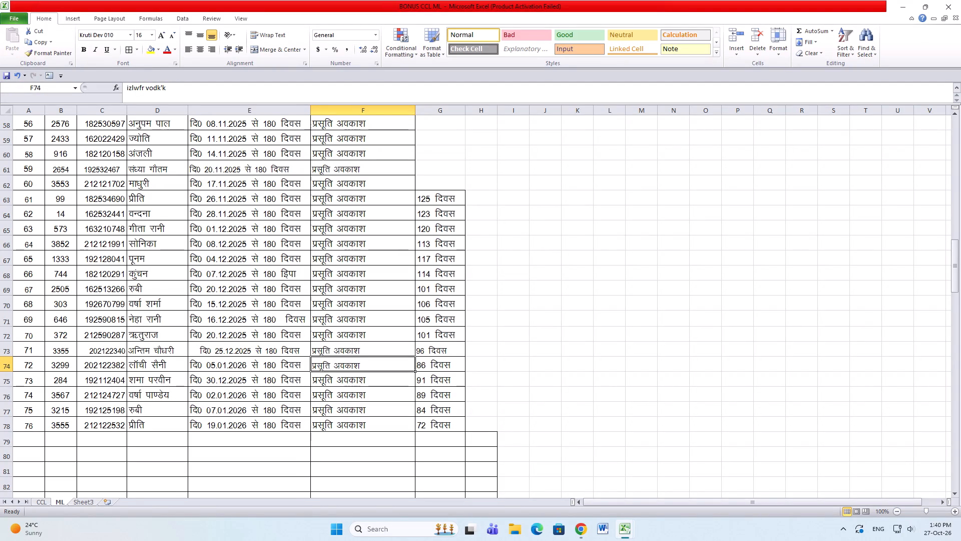
Save the BONUS CCL ML workbook with the maternity leave entries on the ML sheet.
{"action": "key", "text": "ctrl+s"}
{"action": "key", "text": "ctrl+s"}
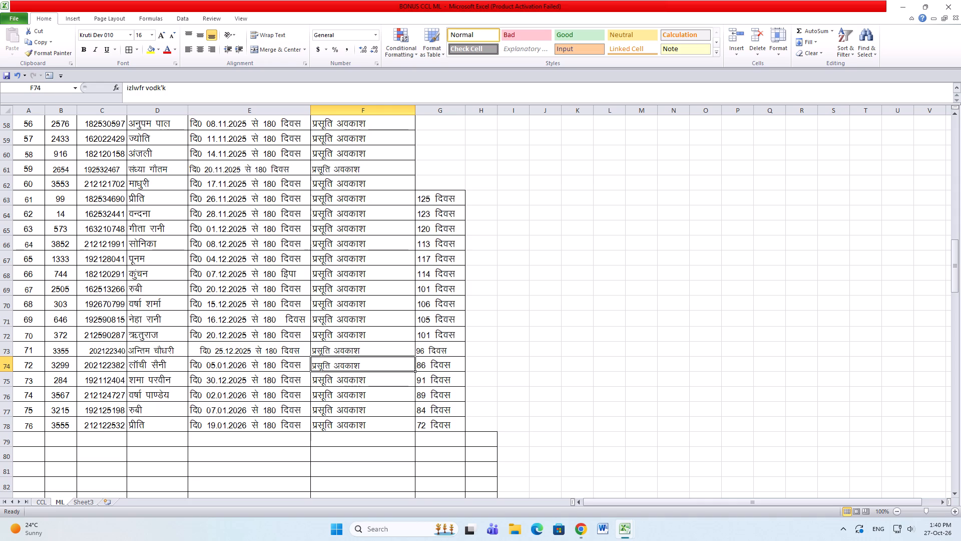
{"action": "scroll", "coordinate": [71, 197], "scroll_direction": "up", "scroll_amount": 3}
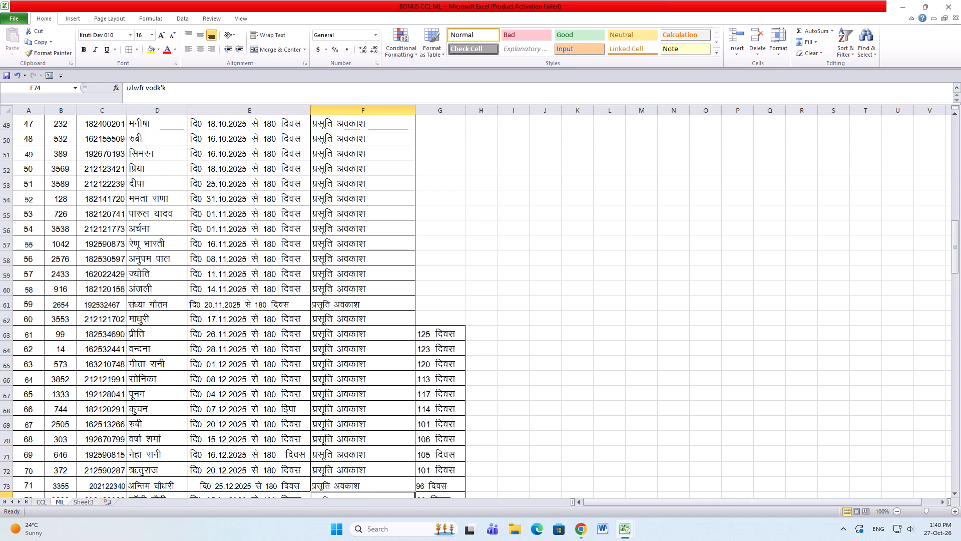
{"action": "scroll", "coordinate": [265, 268], "scroll_direction": "down", "scroll_amount": 4}
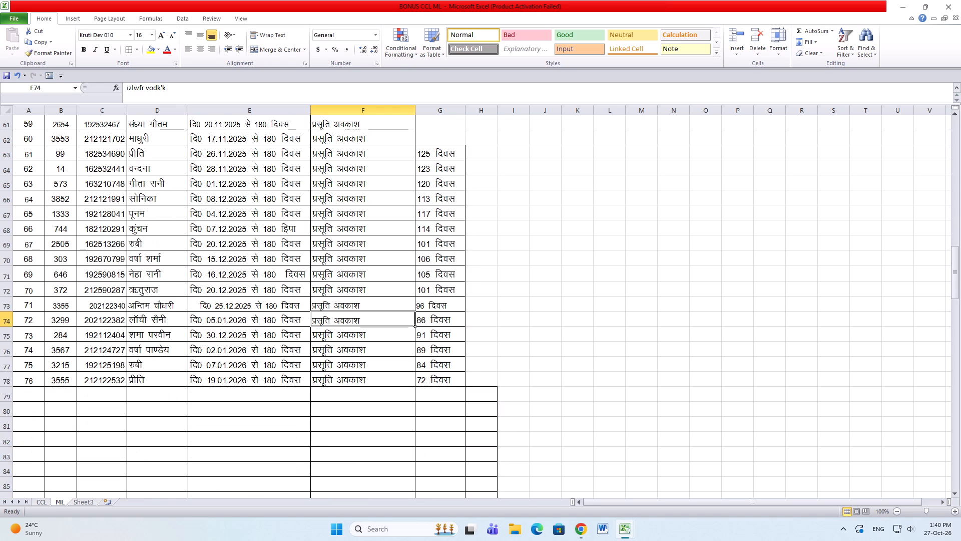
{"action": "key", "text": "ctrl+s"}
{"action": "left_click_drag", "start_coordinate": [294, 370], "coordinate": [292, 362]}
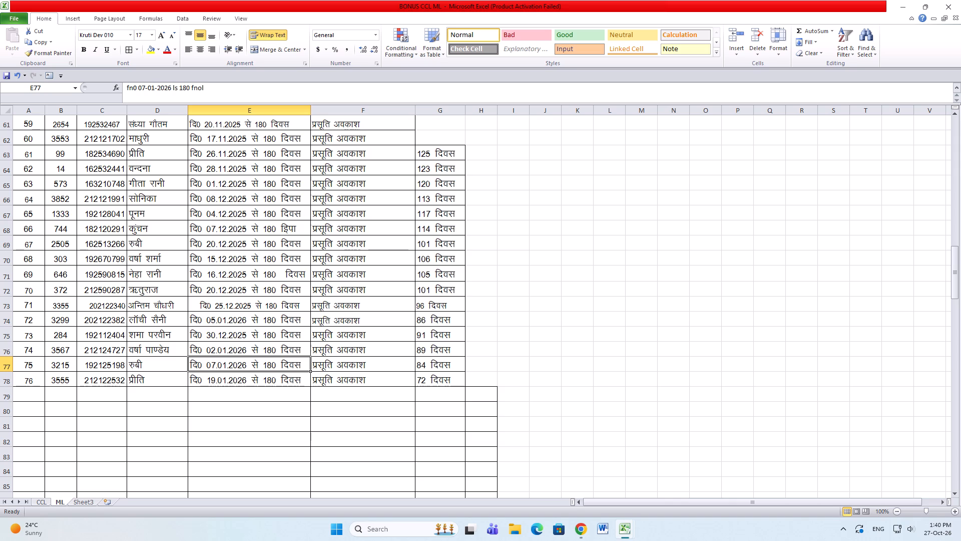
On the CCL sheet, enter the next employee's two staff numbers and name in row 261.
{"action": "left_click", "coordinate": [42, 499]}
{"action": "left_click", "coordinate": [140, 313]}
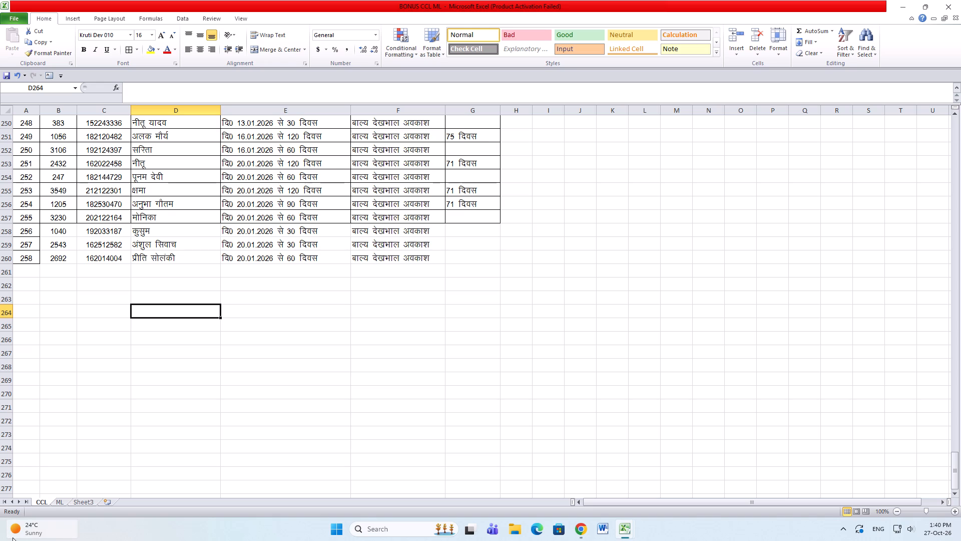
{"action": "left_click", "coordinate": [61, 502]}
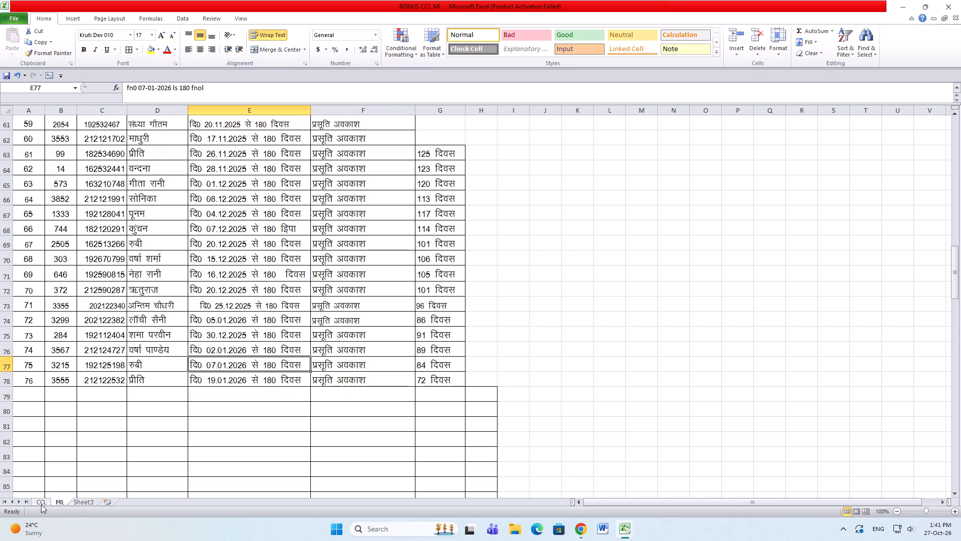
{"action": "left_click", "coordinate": [40, 504]}
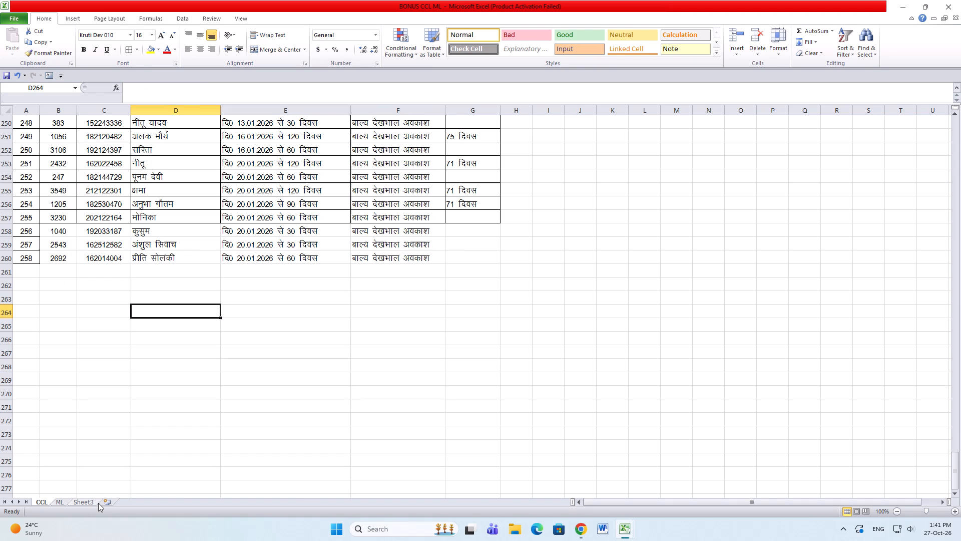
{"action": "left_click", "coordinate": [60, 268]}
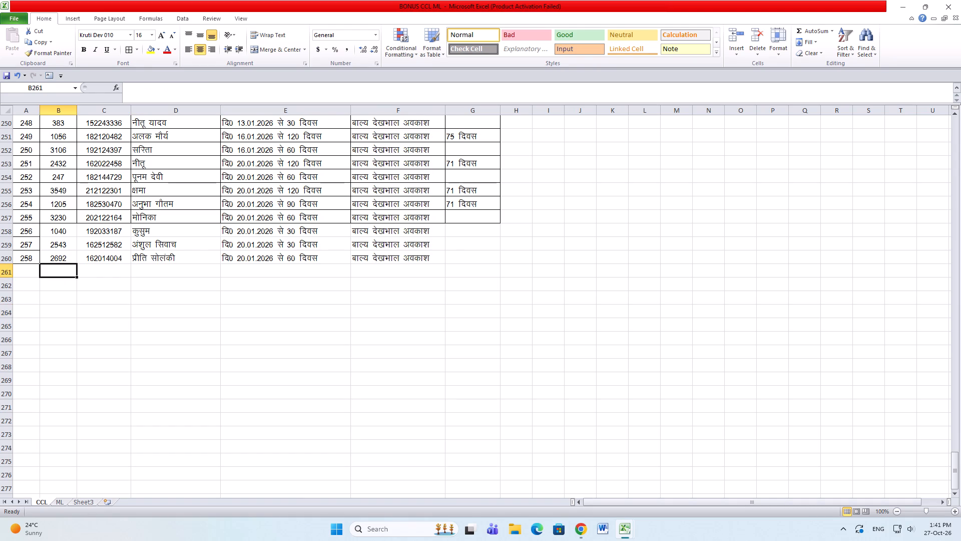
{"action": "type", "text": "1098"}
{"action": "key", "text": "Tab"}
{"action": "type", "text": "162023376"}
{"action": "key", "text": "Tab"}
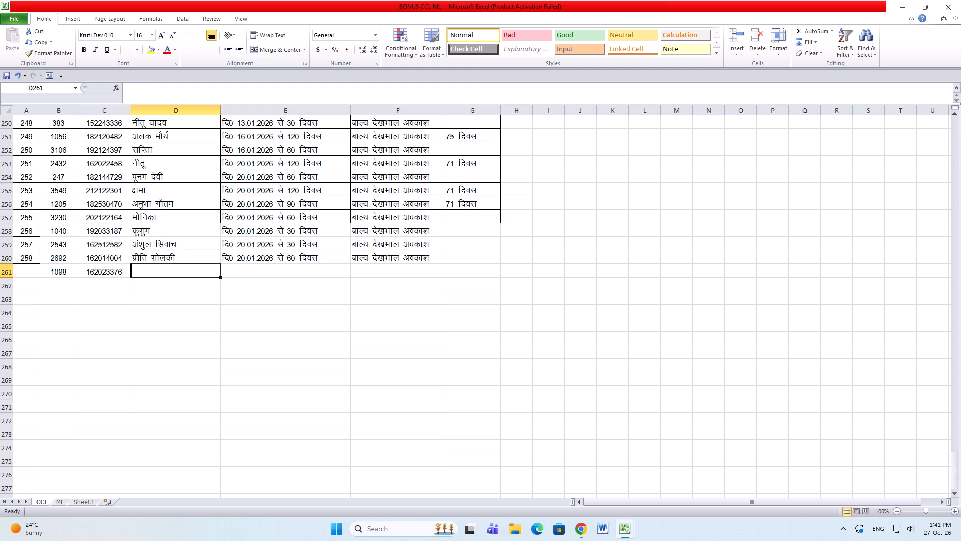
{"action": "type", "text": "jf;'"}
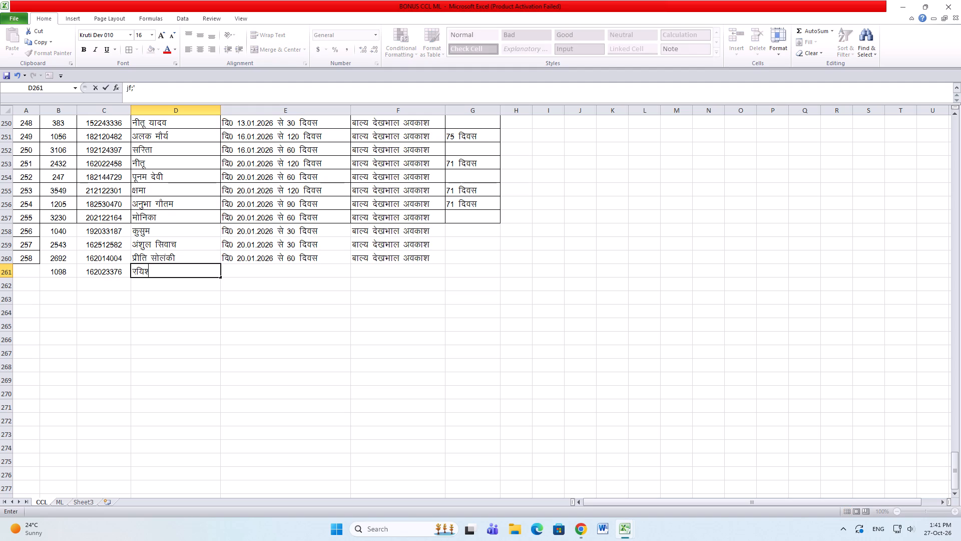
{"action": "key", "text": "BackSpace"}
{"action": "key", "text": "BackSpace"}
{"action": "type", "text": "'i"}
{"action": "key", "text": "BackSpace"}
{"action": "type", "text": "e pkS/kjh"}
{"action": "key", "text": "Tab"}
Enter row 261's leave period as दि0 24.01.2026 से 60 दिवस and its type as बाल्य देखभाल अवकाश.
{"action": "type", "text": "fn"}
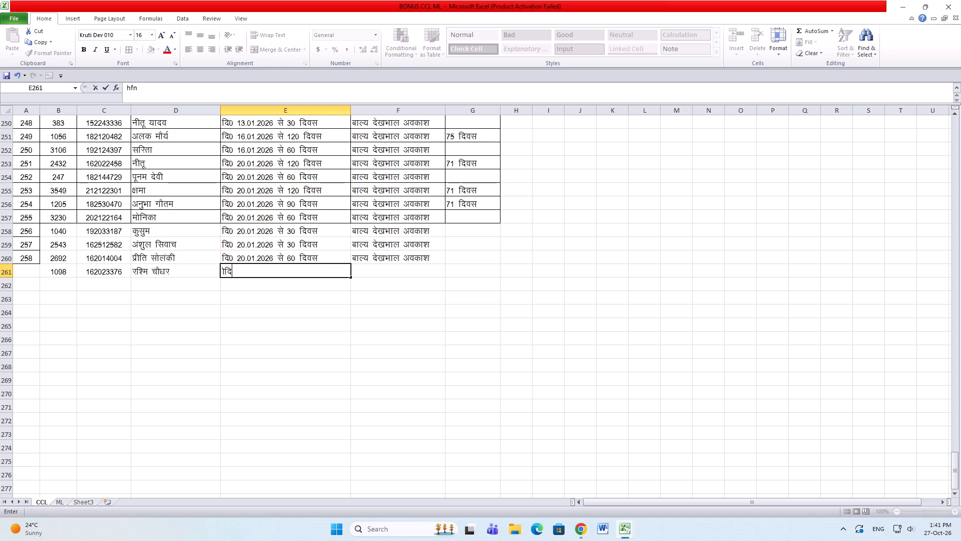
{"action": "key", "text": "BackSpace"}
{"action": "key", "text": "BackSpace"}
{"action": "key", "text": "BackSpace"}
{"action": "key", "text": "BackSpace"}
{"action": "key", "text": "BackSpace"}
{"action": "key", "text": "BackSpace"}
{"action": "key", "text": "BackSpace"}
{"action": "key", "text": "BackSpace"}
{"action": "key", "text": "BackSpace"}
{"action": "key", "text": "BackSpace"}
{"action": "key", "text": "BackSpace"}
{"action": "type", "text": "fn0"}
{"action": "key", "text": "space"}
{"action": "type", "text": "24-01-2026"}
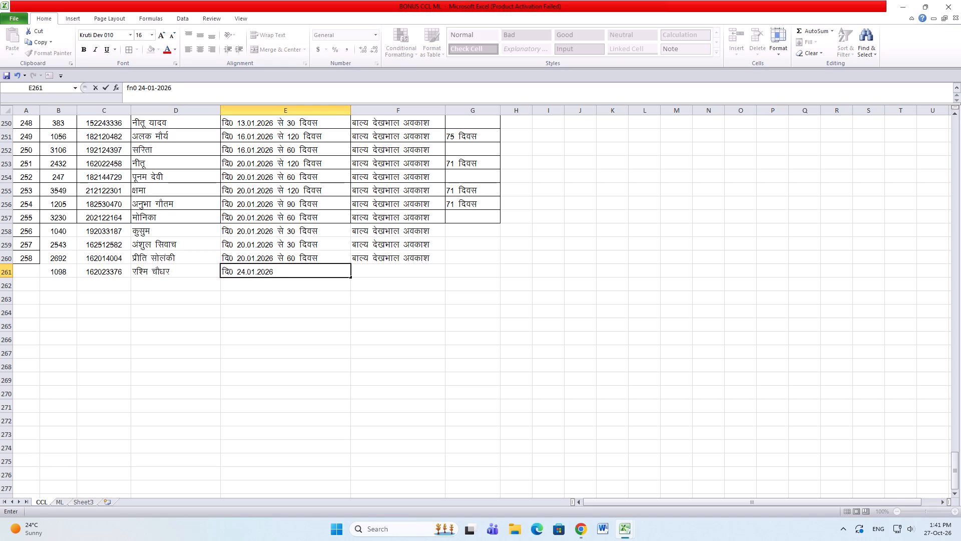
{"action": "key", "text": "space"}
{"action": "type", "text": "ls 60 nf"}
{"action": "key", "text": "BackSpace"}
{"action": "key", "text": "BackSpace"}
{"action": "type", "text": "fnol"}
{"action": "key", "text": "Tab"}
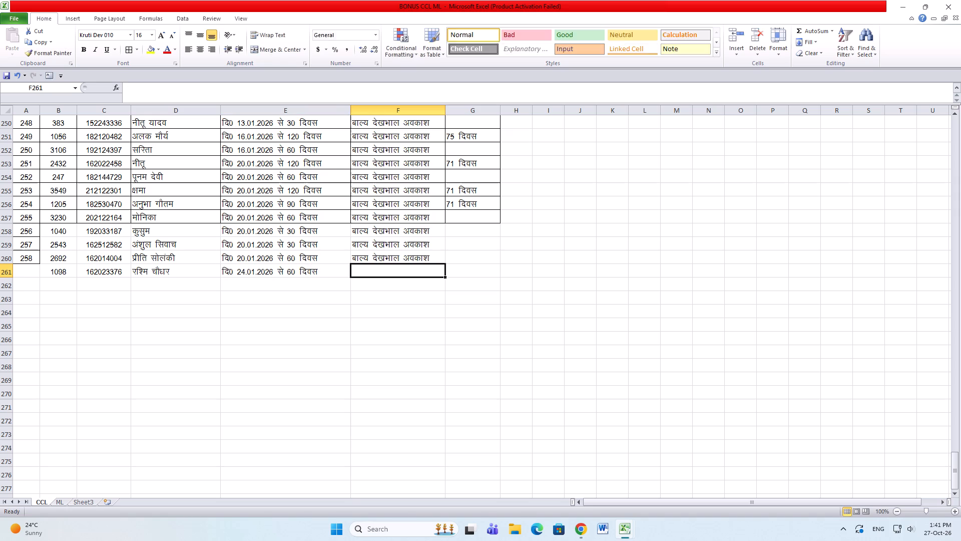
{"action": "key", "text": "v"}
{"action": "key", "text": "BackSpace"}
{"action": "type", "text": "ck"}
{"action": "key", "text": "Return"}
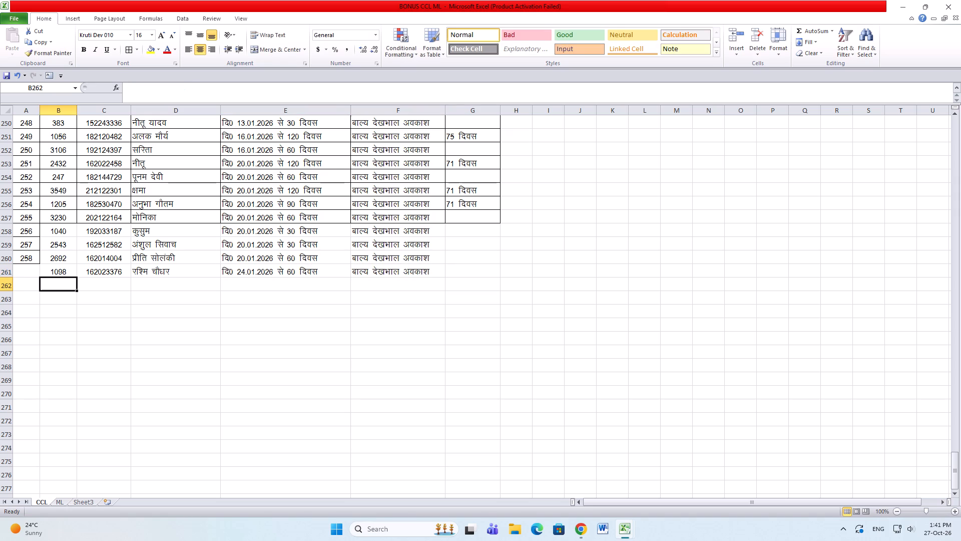
Enter the next employee's two staff numbers and name in row 262 of the CCL sheet.
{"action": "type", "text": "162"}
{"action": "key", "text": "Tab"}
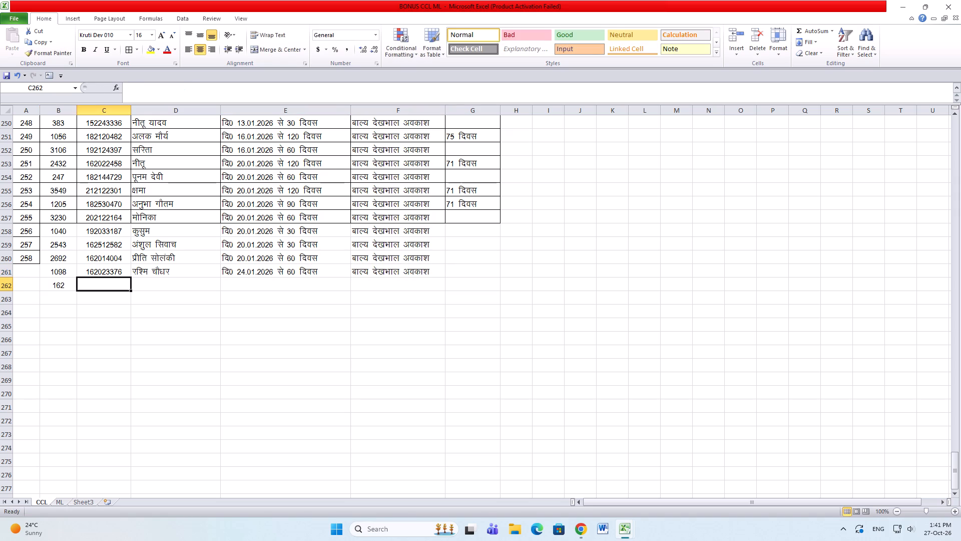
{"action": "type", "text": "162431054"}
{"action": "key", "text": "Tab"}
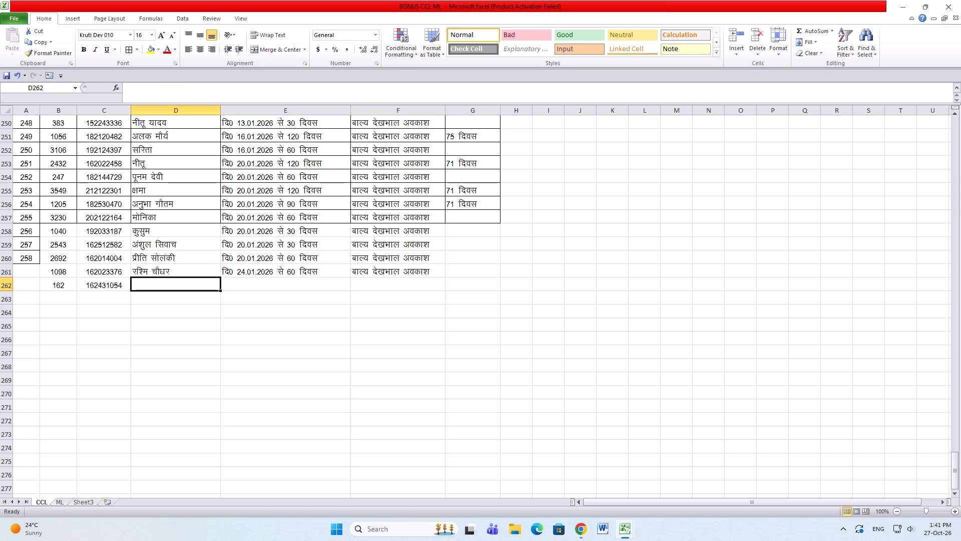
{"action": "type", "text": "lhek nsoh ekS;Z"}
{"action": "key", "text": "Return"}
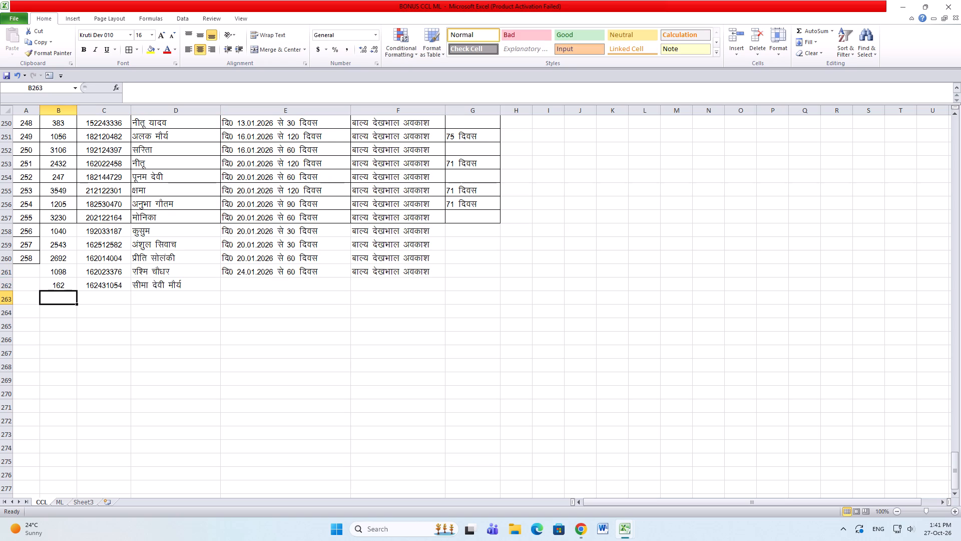
Enter row 262's leave period as दि0 24.01.2026 से 120 दिवस and its type as बाल्य देखभाल अवकाश.
{"action": "left_click", "coordinate": [231, 285]}
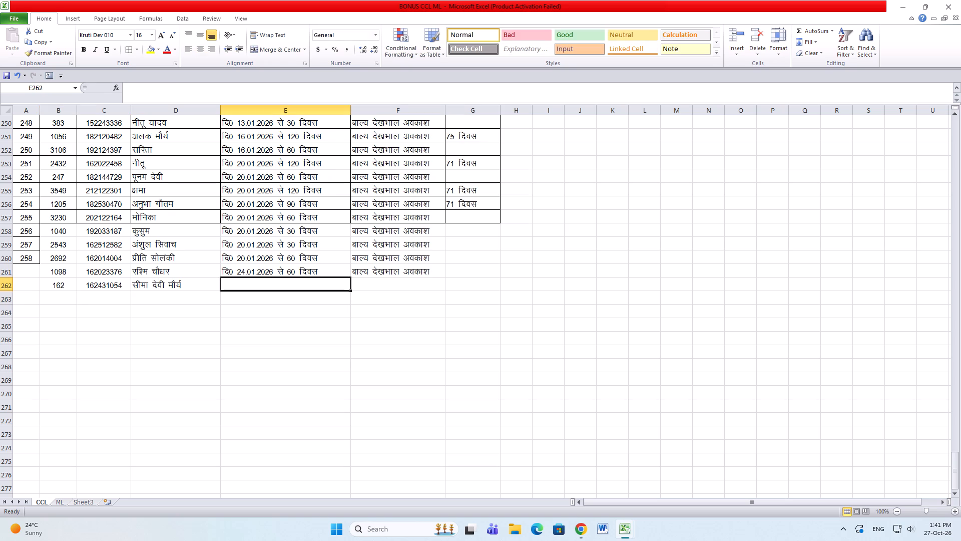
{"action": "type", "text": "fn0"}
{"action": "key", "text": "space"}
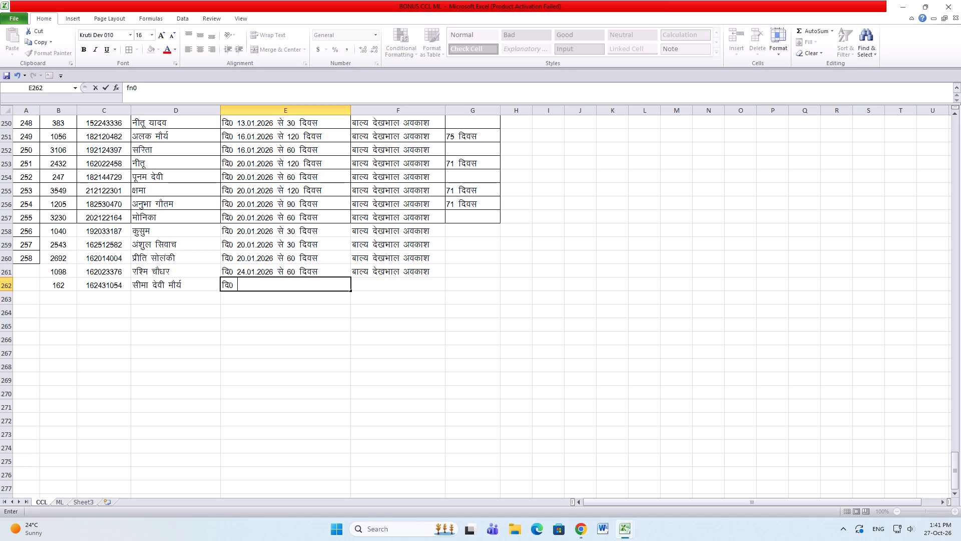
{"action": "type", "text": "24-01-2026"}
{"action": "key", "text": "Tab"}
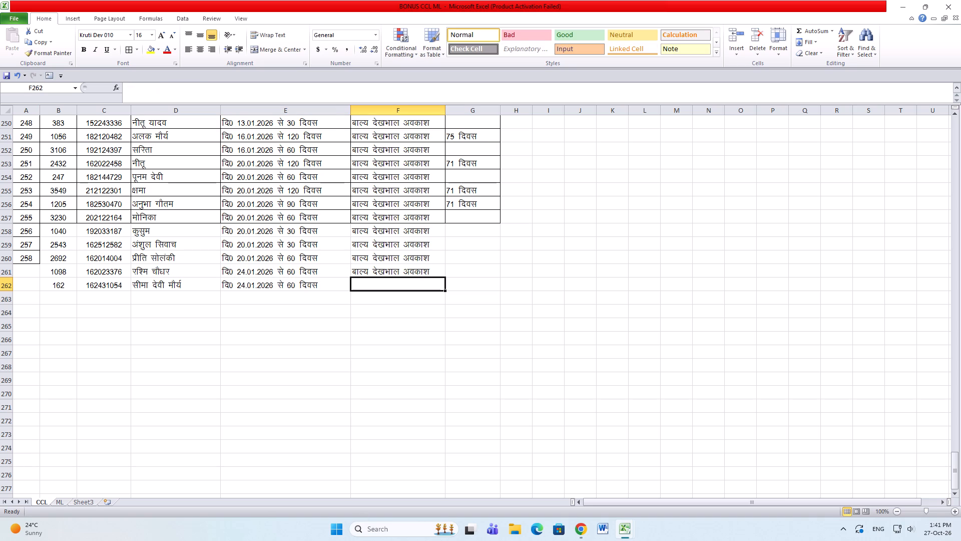
{"action": "double_click", "coordinate": [287, 283]}
{"action": "left_click_drag", "start_coordinate": [287, 283], "coordinate": [295, 284]}
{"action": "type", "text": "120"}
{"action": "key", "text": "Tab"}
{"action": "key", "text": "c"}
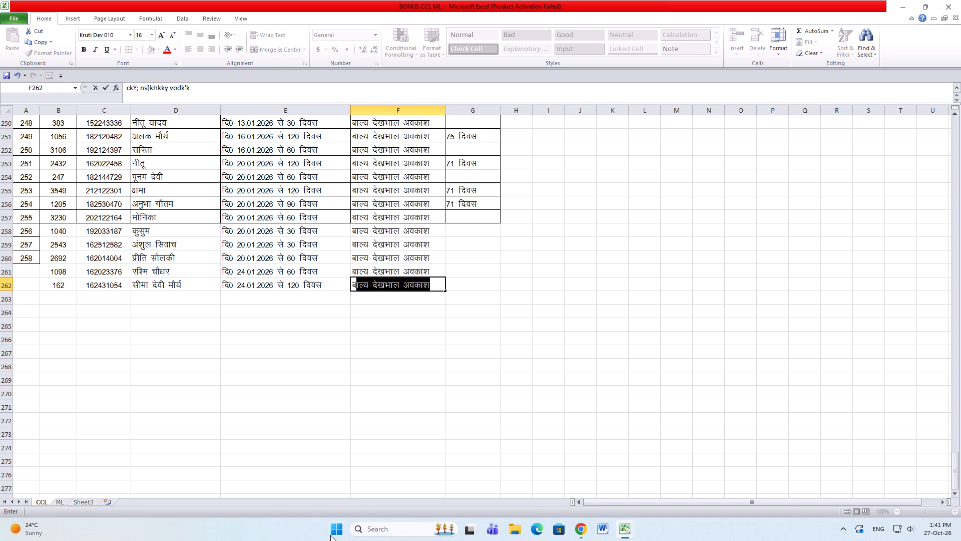
Enter the next employee's two staff numbers and name in row 263 of the CCL sheet.
{"action": "left_click", "coordinate": [51, 297]}
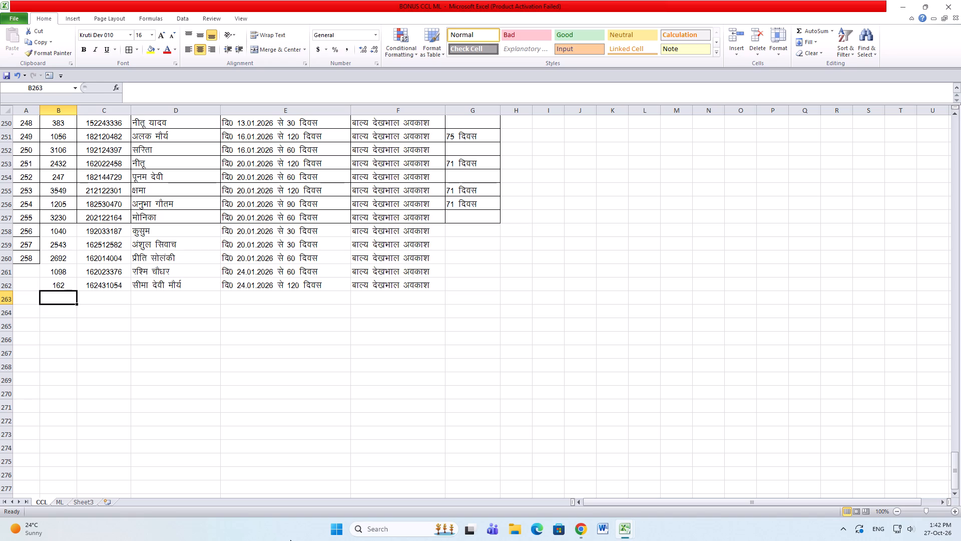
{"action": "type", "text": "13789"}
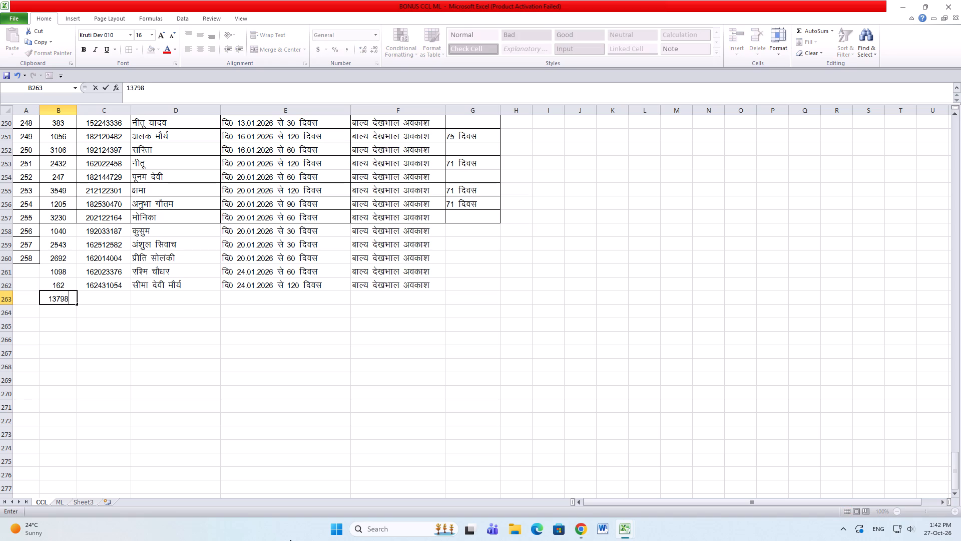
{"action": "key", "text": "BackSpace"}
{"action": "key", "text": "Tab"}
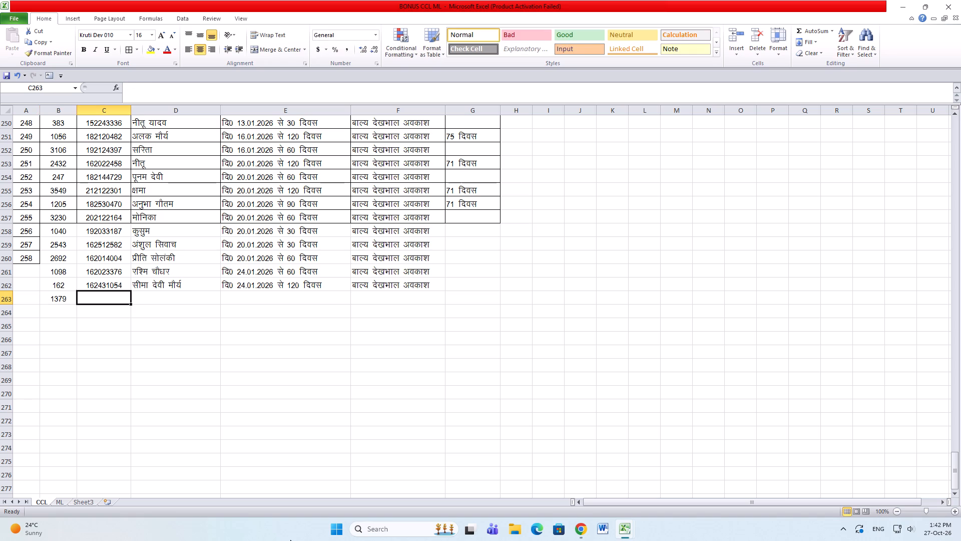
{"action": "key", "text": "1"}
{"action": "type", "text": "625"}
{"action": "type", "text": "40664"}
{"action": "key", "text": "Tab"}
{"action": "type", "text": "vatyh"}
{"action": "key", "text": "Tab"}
Enter the leave period in row 263 as दि0 28.01.2026 से 60 दिवस.
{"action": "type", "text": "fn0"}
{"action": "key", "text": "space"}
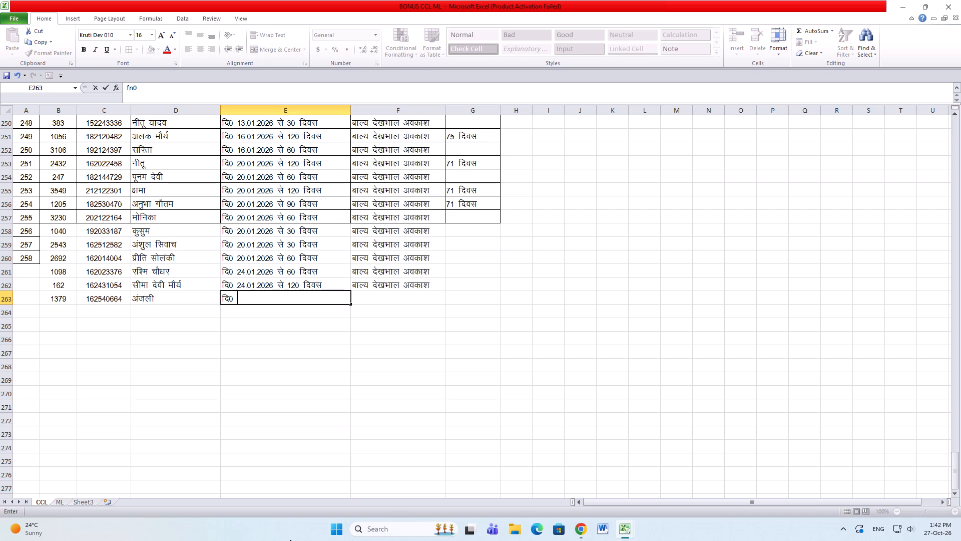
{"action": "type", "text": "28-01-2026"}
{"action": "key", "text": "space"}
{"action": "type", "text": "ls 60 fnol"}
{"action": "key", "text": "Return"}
Enter the next employee's two staff numbers and name in row 264 of the CCL sheet.
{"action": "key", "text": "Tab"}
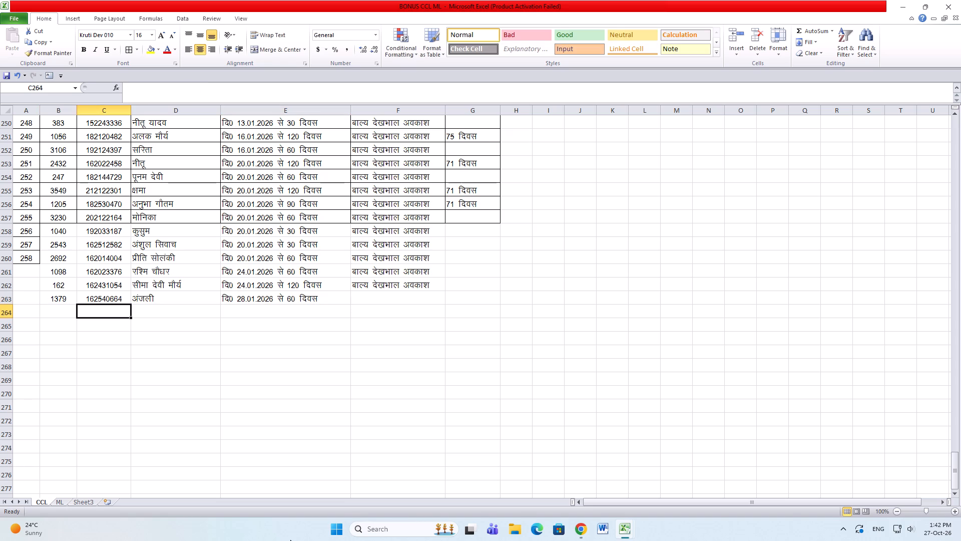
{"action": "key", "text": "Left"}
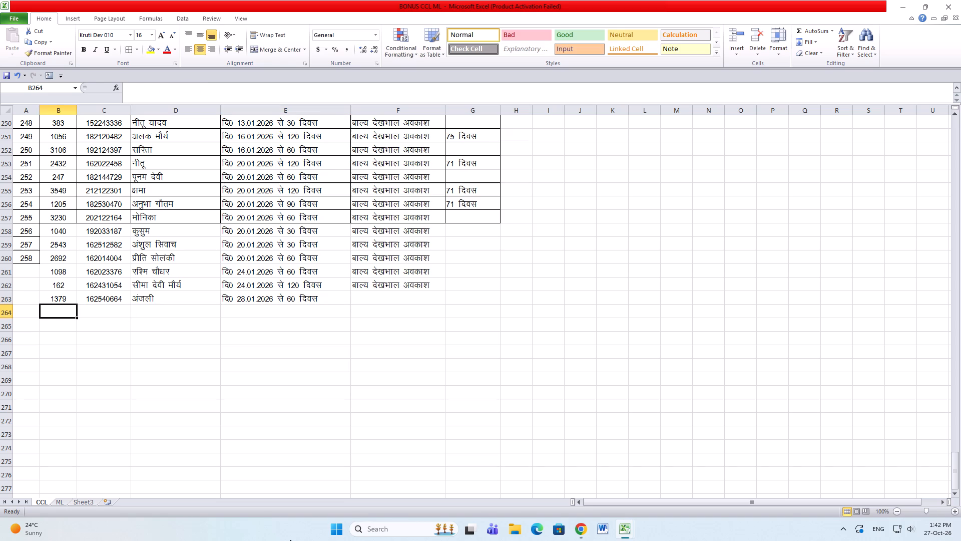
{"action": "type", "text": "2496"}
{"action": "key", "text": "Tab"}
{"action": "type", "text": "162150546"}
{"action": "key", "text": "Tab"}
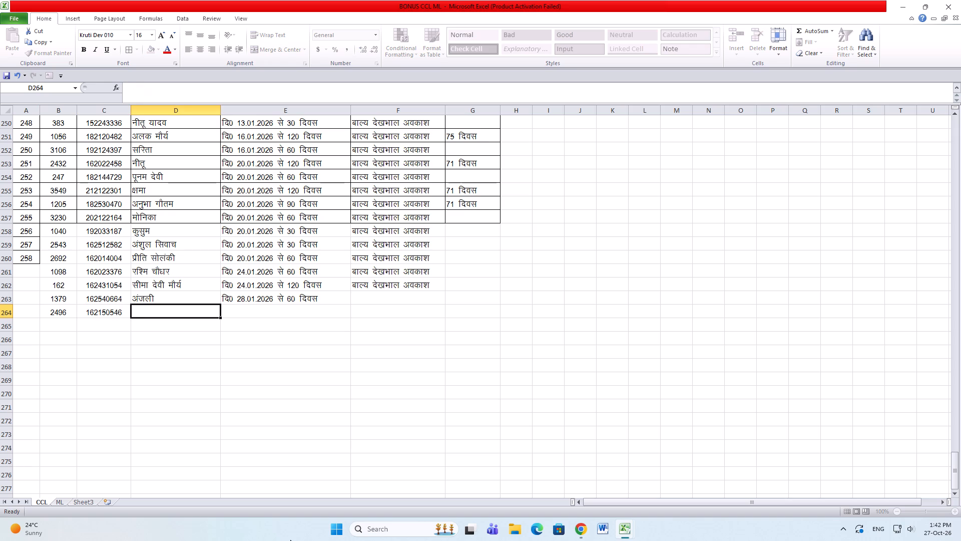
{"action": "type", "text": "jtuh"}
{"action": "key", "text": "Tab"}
Enter row 264's leave period as दि0 27.01.2026 से 60 दिवस and its type as बाल्य देखभाल अवकाश.
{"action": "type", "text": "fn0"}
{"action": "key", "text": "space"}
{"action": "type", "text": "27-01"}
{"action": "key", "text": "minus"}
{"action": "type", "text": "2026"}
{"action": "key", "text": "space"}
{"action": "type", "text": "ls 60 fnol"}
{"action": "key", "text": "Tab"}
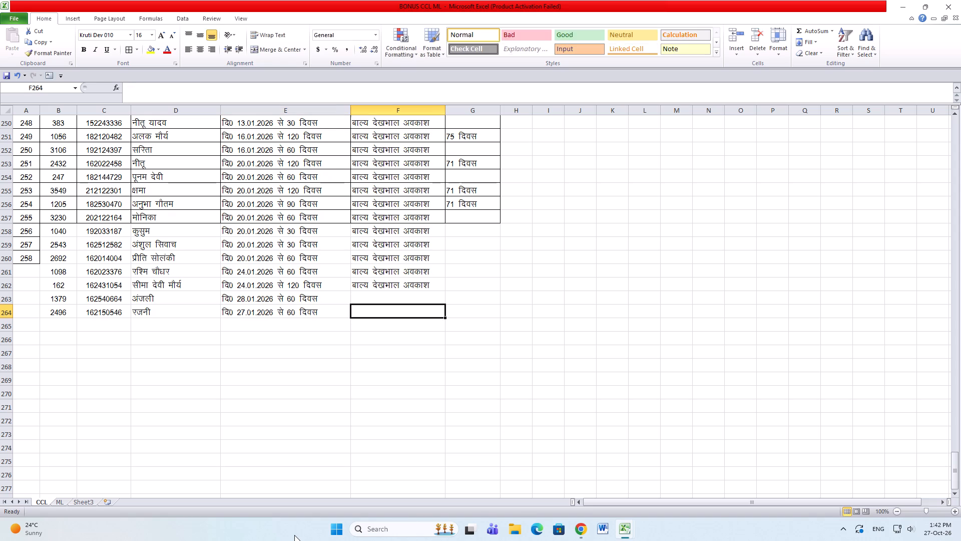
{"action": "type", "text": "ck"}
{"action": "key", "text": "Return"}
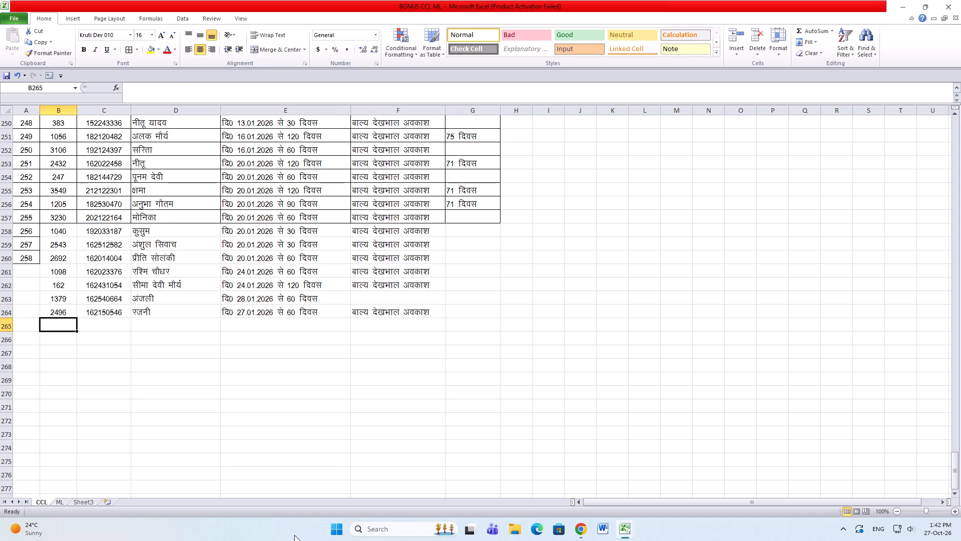
Fill the missing leave type in row 263 with बाल्य देखभाल अवकाश copied from the cell above.
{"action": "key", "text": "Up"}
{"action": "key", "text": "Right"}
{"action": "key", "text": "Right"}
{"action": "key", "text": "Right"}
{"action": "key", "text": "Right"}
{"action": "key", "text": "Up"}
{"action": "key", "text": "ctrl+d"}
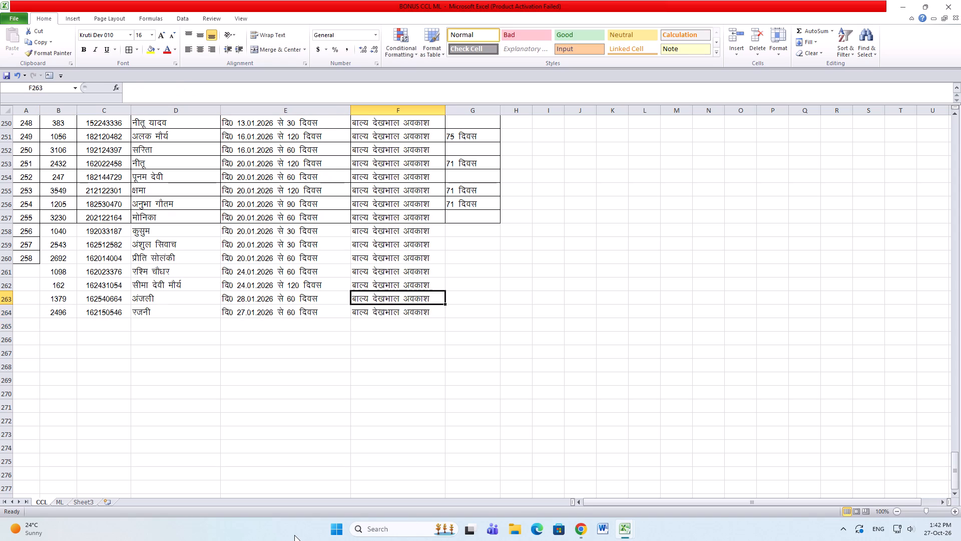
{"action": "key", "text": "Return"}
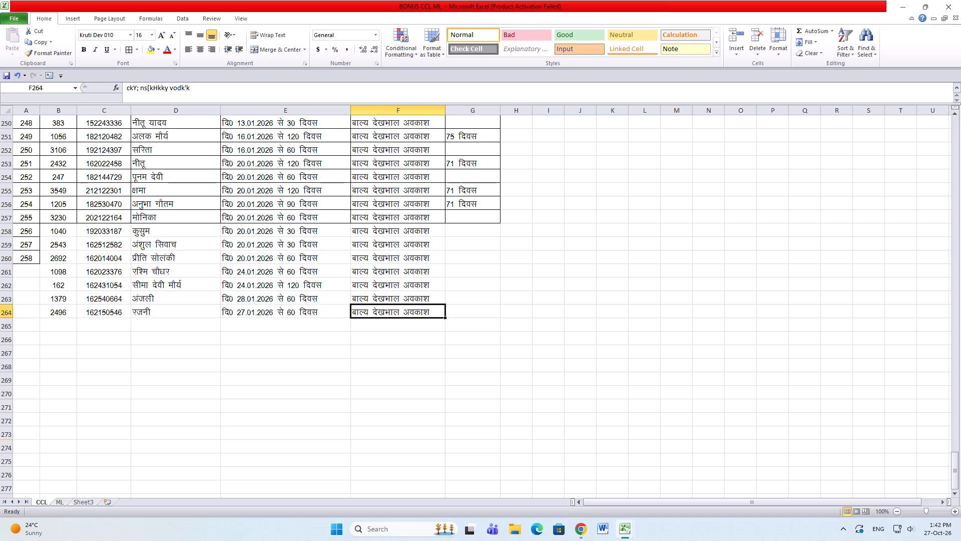
Enter the next employee's two staff numbers and name in row 265 of the CCL sheet.
{"action": "left_click", "coordinate": [60, 323]}
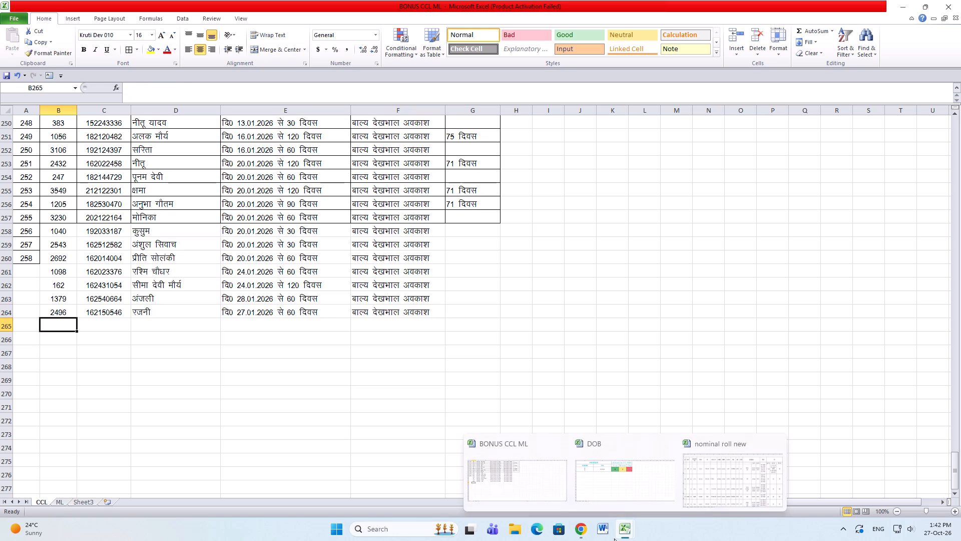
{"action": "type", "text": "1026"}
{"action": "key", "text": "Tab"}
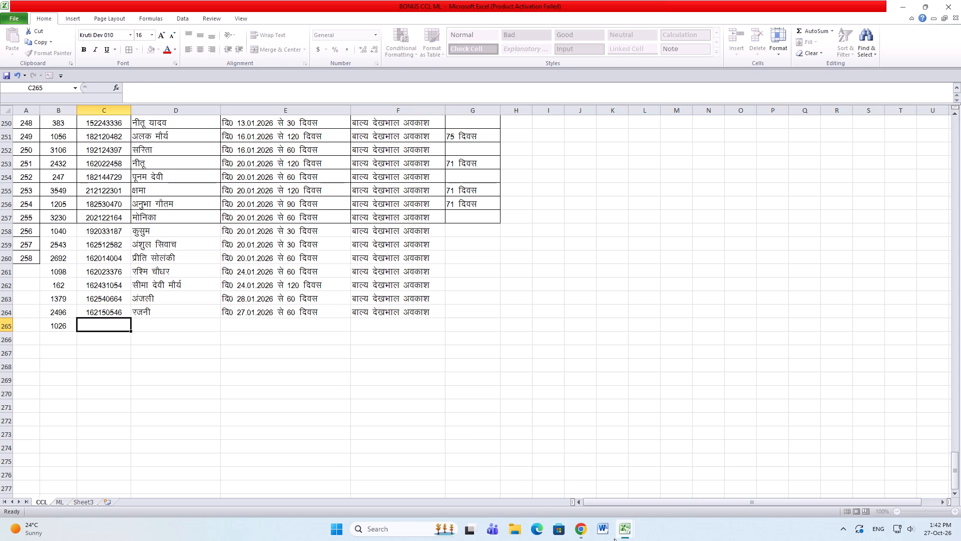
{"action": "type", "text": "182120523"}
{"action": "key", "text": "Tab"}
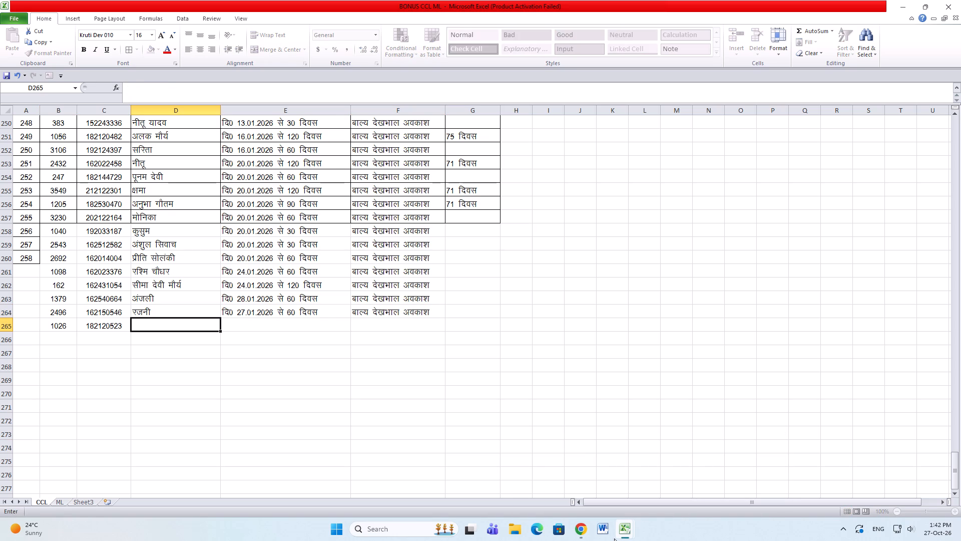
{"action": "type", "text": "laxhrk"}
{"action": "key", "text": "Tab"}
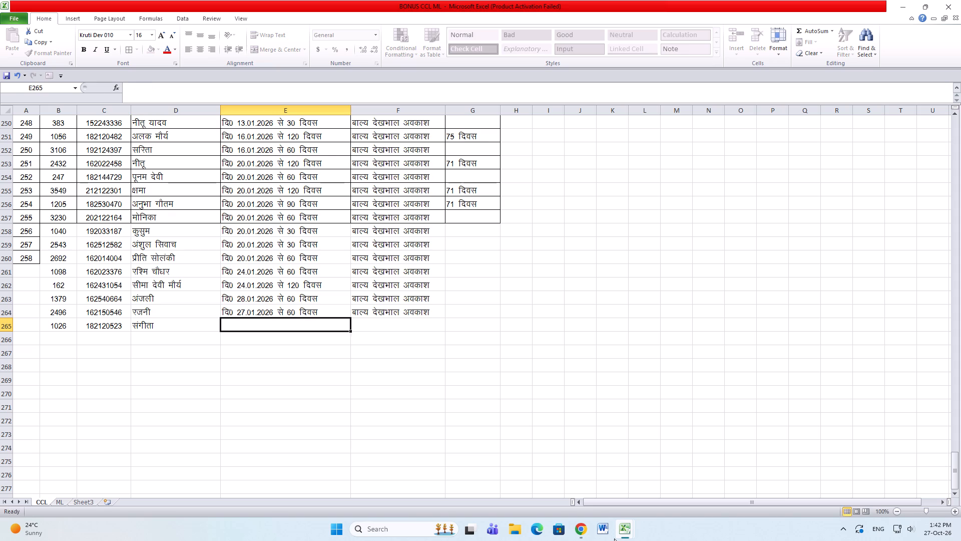
Enter row 265's leave period as दि0 24.01.2026 से 60 दिवस and its type as बाल्य देखभाल अवकाश.
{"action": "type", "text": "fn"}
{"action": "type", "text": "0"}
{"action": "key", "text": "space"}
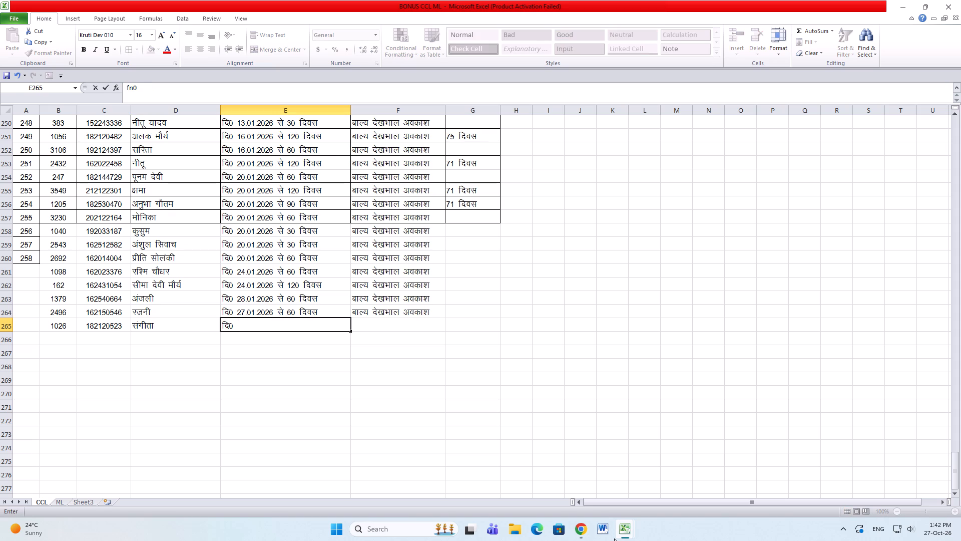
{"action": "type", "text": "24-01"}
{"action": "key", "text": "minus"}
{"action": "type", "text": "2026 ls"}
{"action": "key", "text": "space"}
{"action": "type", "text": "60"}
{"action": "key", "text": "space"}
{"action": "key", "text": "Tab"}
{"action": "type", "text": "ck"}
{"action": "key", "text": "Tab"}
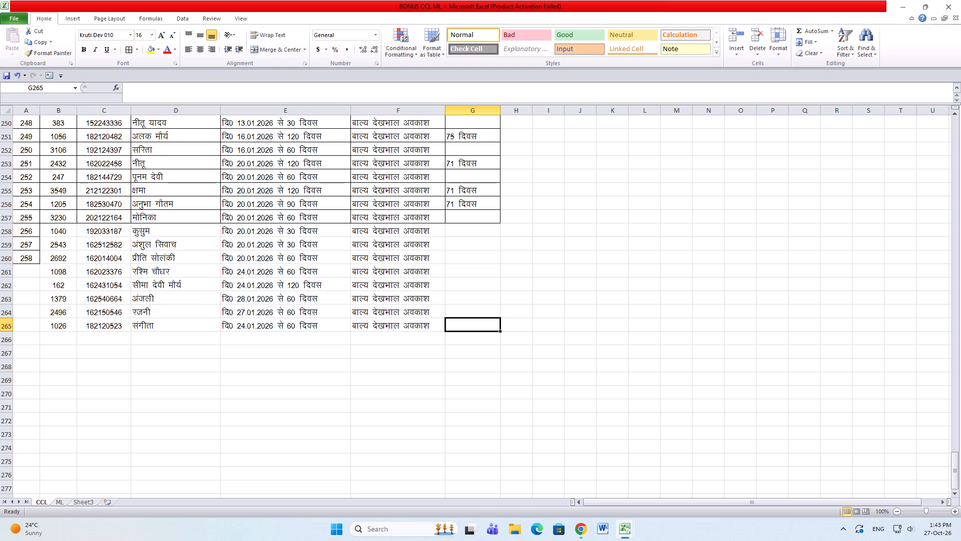
Switch to the DOB workbook and set the period calculator's FROM date to 24-01-2026.
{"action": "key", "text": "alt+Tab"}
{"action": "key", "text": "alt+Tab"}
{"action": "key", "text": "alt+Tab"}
{"action": "left_click", "coordinate": [101, 208]}
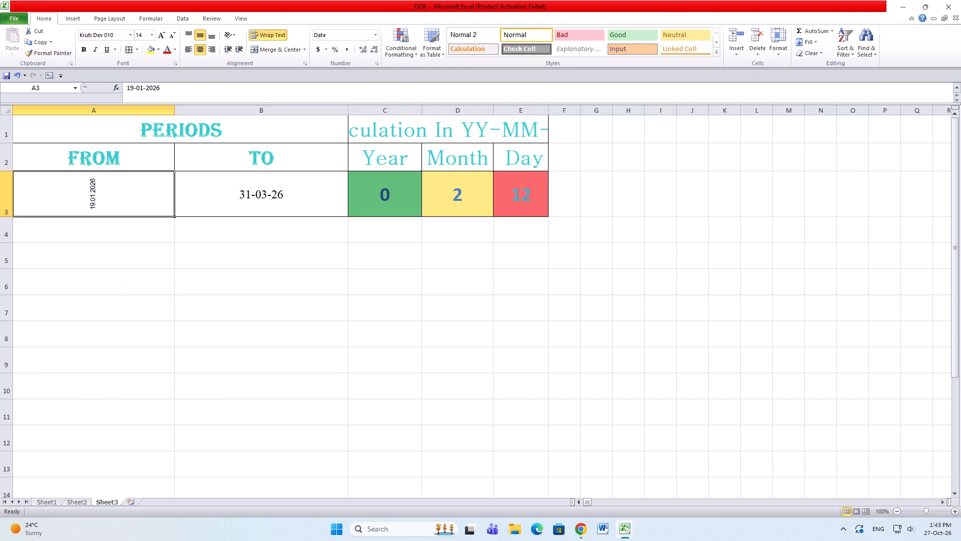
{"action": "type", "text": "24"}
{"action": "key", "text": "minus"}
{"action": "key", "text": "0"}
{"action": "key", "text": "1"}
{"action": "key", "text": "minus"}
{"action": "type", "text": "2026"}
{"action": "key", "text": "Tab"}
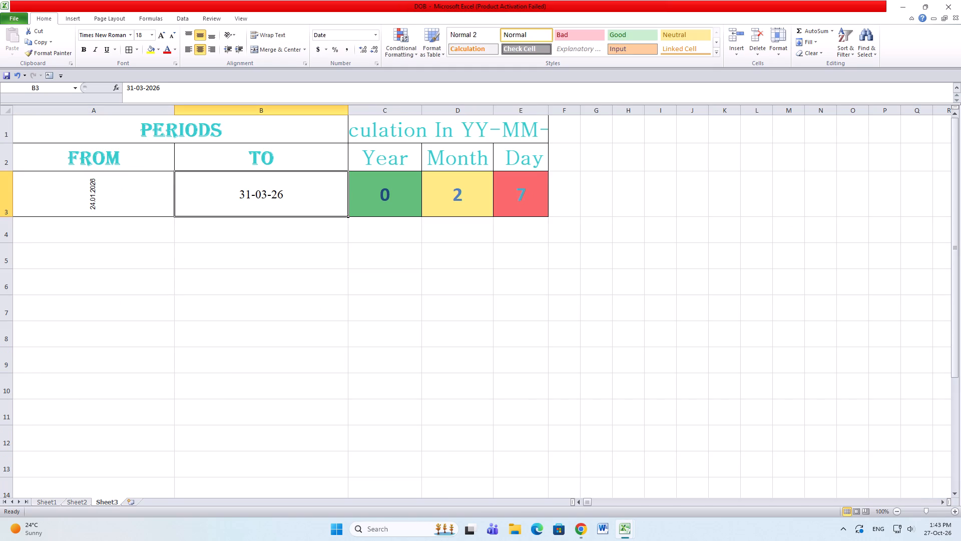
Return to the BONUS CCL ML workbook, enter 67 दिवस in column G for row 262's 120-day leave, and save.
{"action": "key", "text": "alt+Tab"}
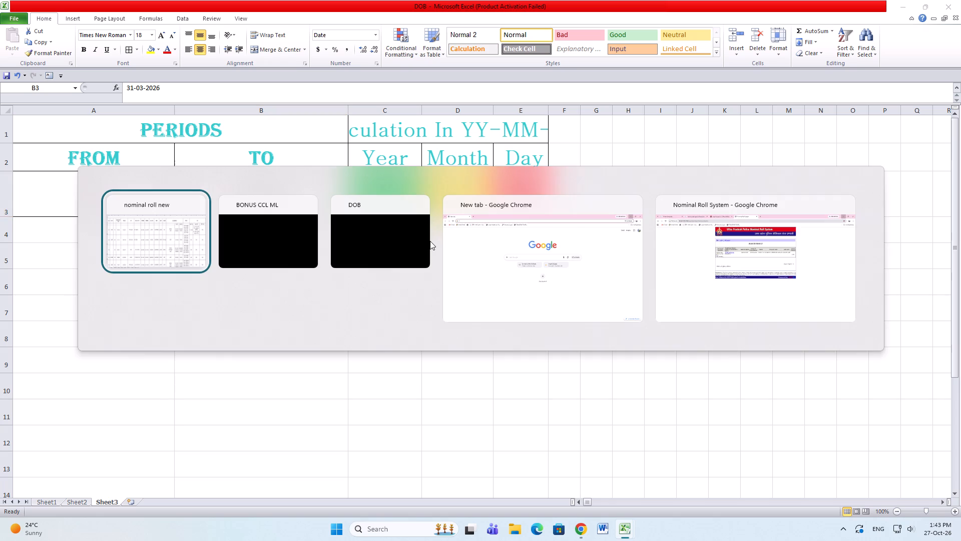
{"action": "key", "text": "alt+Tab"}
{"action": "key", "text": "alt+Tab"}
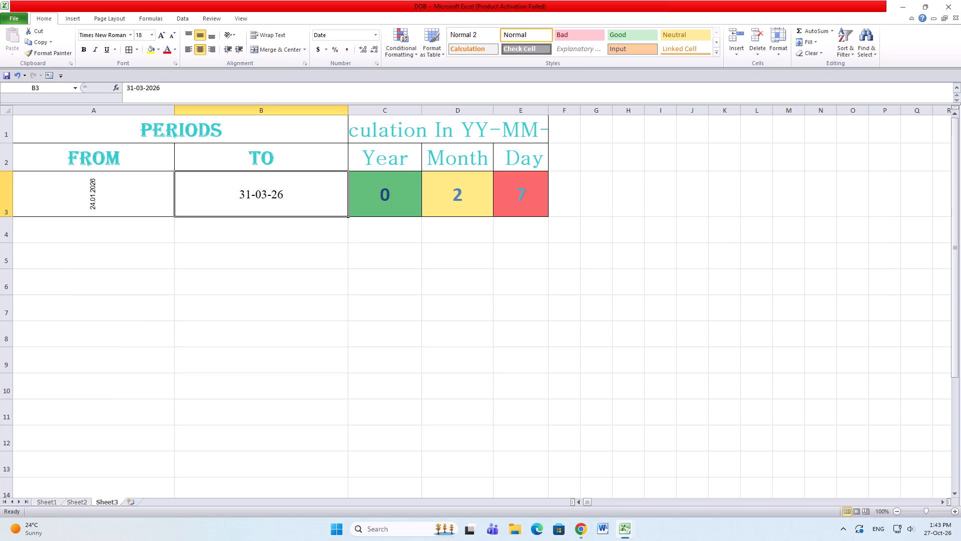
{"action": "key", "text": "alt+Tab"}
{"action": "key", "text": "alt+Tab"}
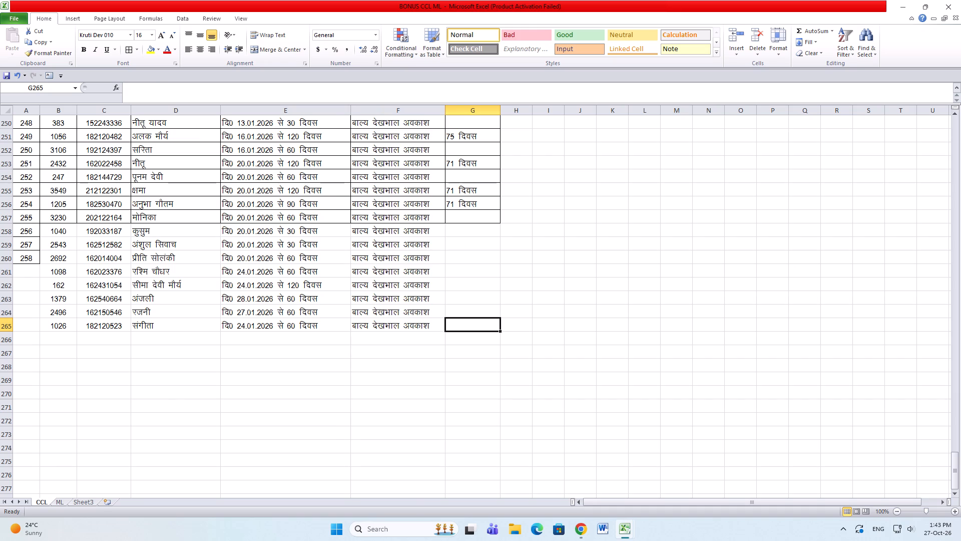
{"action": "left_click", "coordinate": [464, 282]}
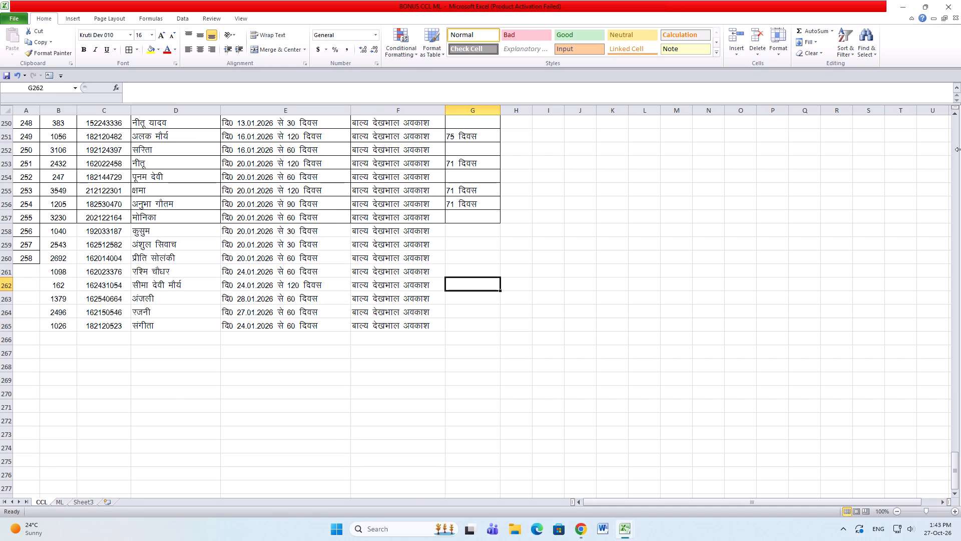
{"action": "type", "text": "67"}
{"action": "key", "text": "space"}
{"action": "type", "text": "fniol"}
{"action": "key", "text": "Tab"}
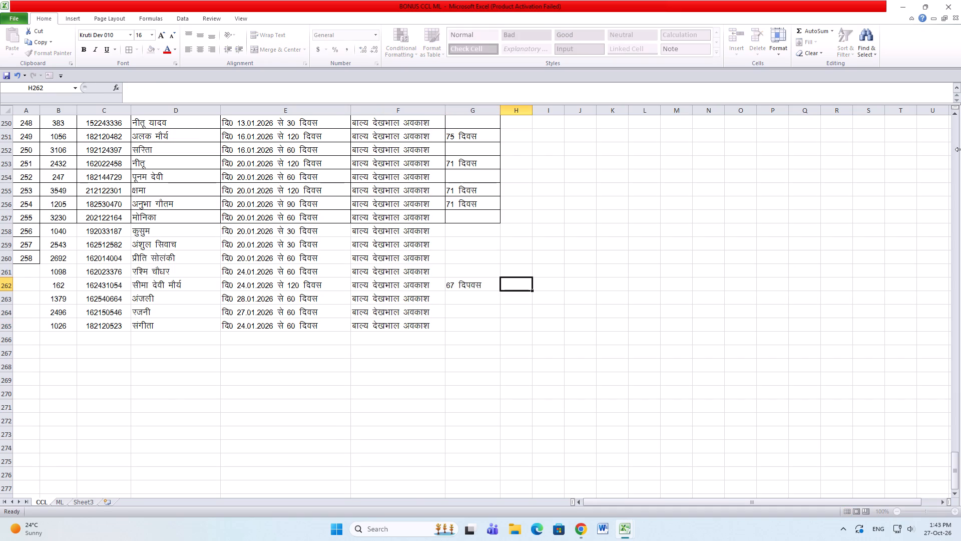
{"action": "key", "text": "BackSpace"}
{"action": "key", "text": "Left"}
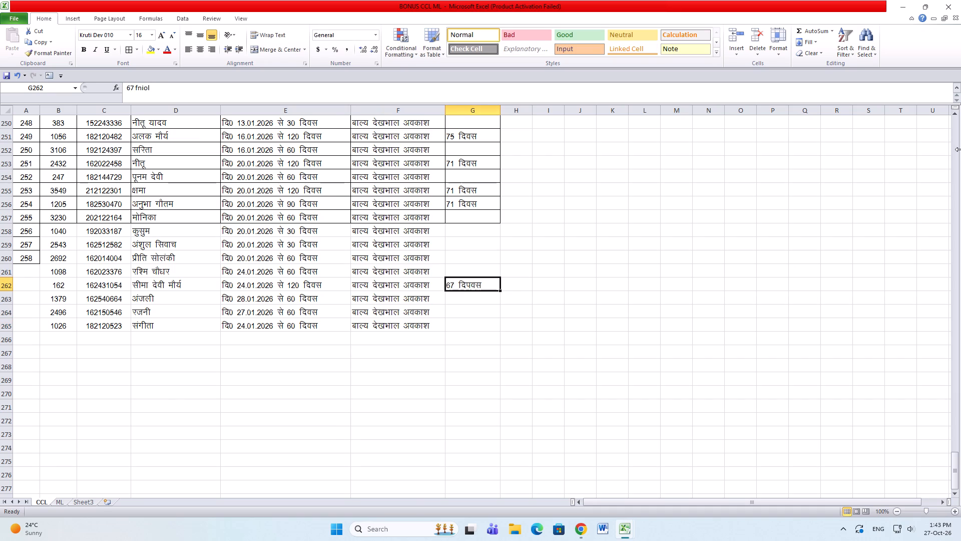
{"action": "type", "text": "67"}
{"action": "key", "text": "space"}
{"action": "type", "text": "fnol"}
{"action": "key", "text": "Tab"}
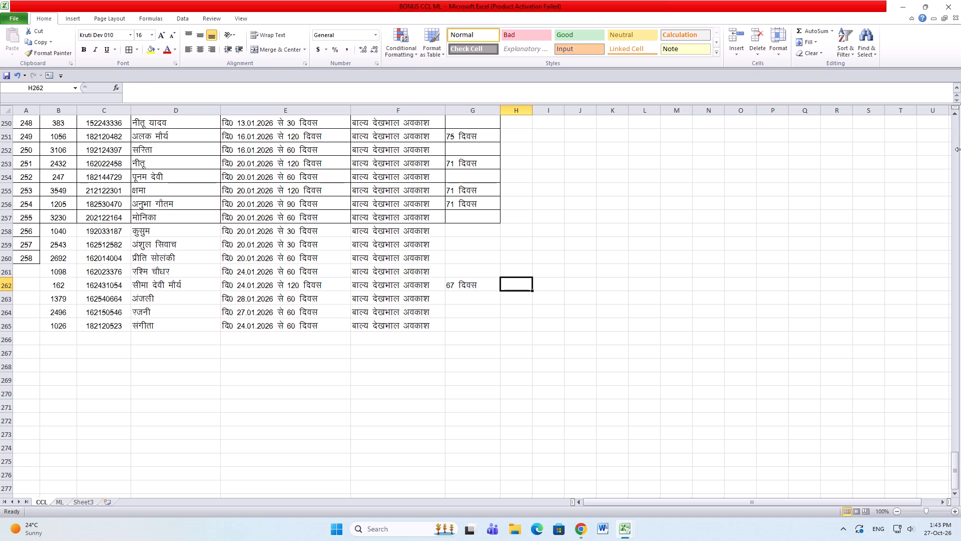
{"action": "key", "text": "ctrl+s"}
Extend the serial numbers in column A from 259 to 263 down to row 265.
{"action": "left_click_drag", "start_coordinate": [26, 216], "coordinate": [28, 246]}
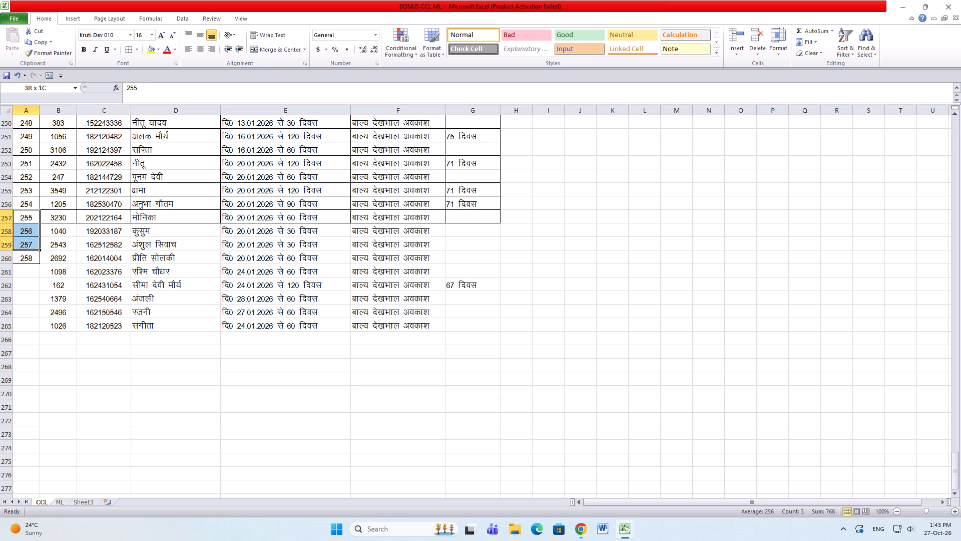
{"action": "left_click_drag", "start_coordinate": [28, 246], "coordinate": [30, 259]}
{"action": "double_click", "coordinate": [39, 263]}
{"action": "left_click", "coordinate": [101, 262]}
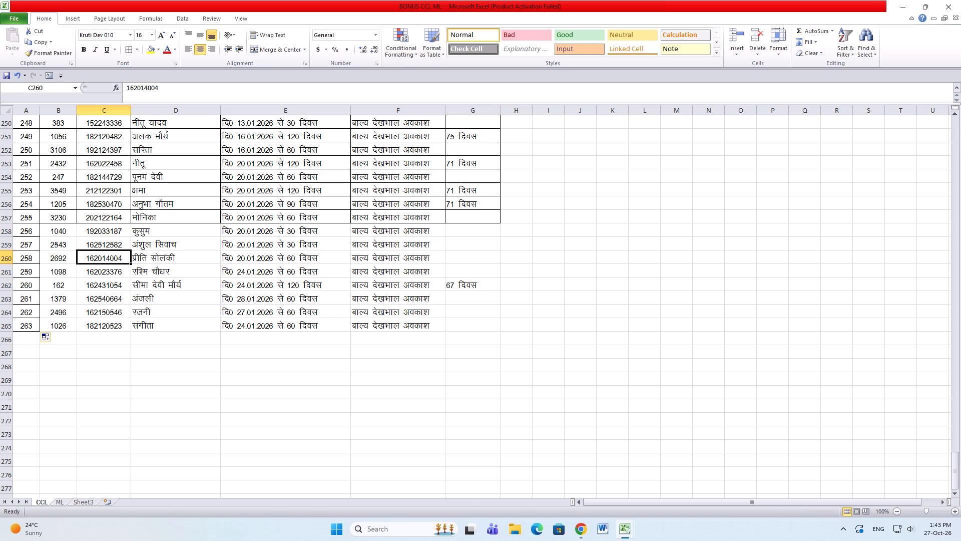
Apply all borders to columns A to G of rows 255 to 266 and save the workbook.
{"action": "left_click_drag", "start_coordinate": [25, 188], "coordinate": [439, 341]}
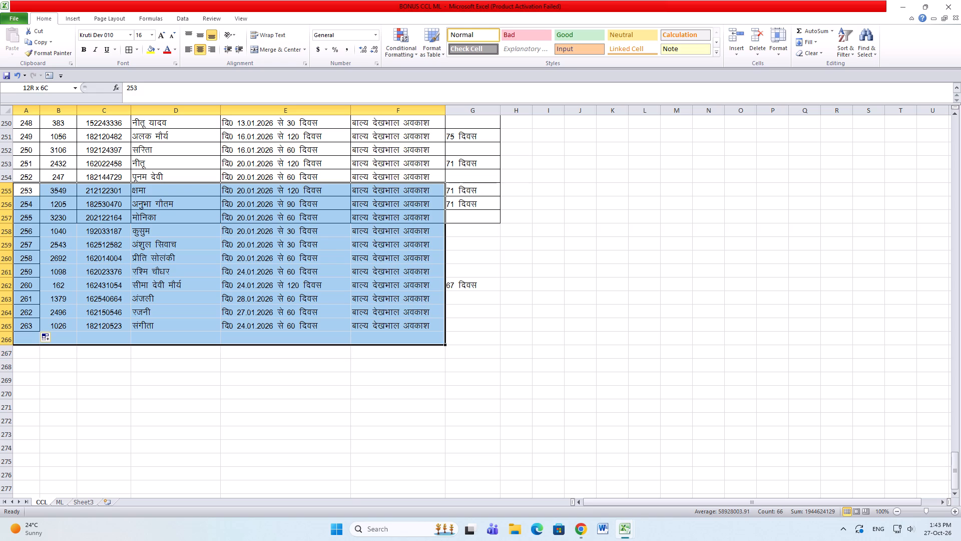
{"action": "left_click_drag", "start_coordinate": [439, 341], "coordinate": [454, 339]}
{"action": "left_click", "coordinate": [131, 48]}
{"action": "left_click", "coordinate": [228, 259]}
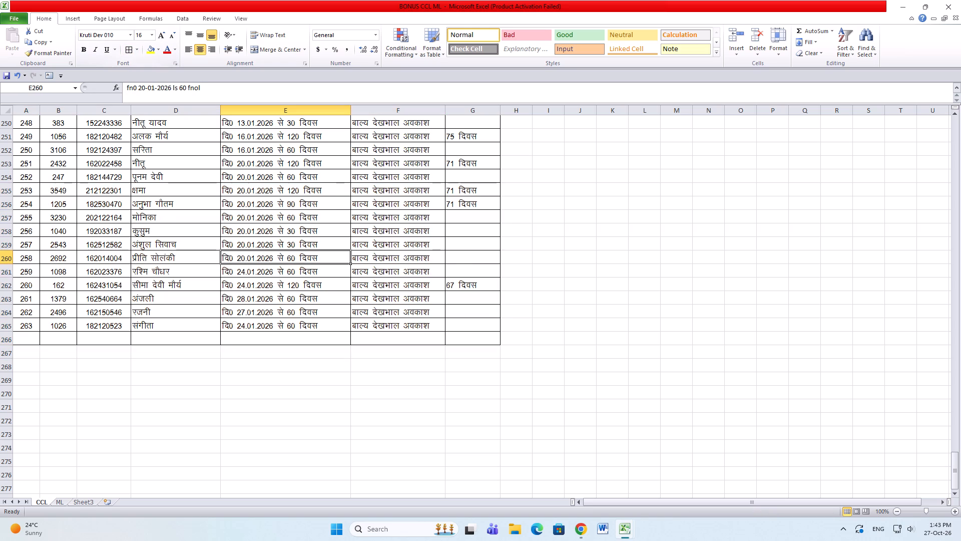
{"action": "key", "text": "ctrl+s"}
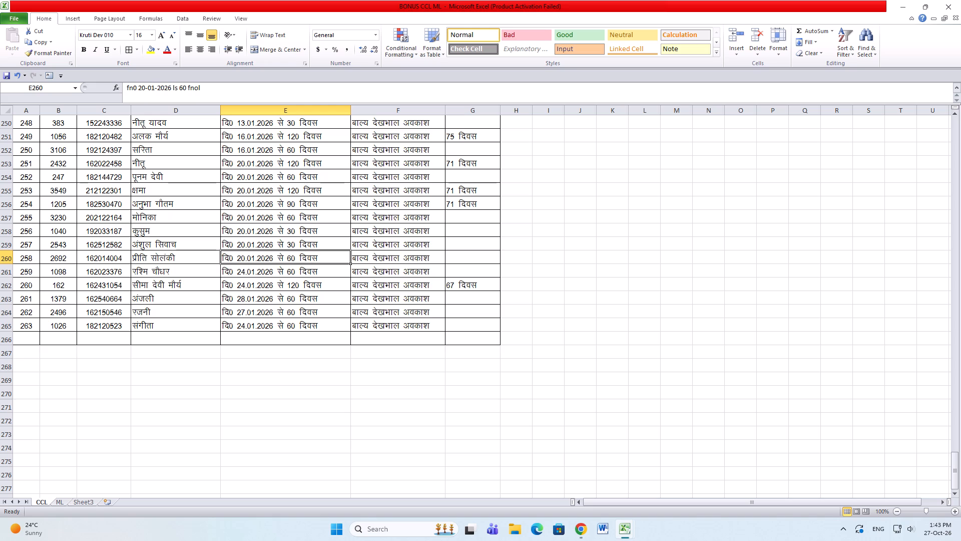
Enter the next employee's two staff numbers in row 266.
{"action": "left_click", "coordinate": [51, 339]}
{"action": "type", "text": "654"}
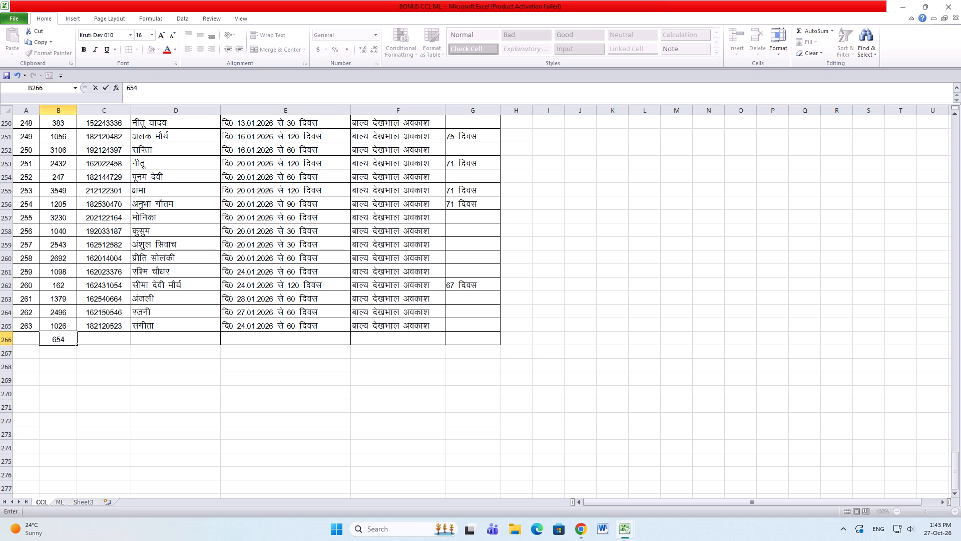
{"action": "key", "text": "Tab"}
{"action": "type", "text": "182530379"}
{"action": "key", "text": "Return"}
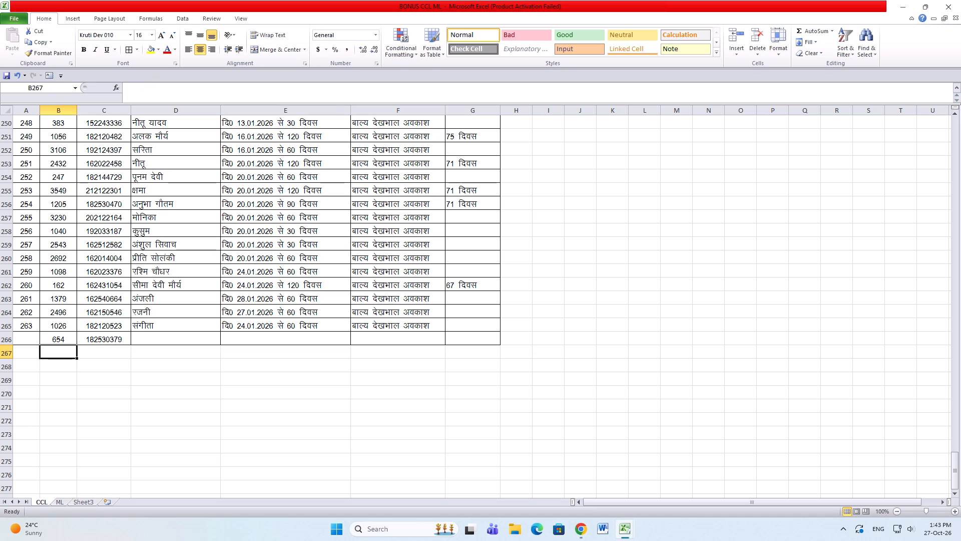
Enter the following employee's two staff numbers in row 267.
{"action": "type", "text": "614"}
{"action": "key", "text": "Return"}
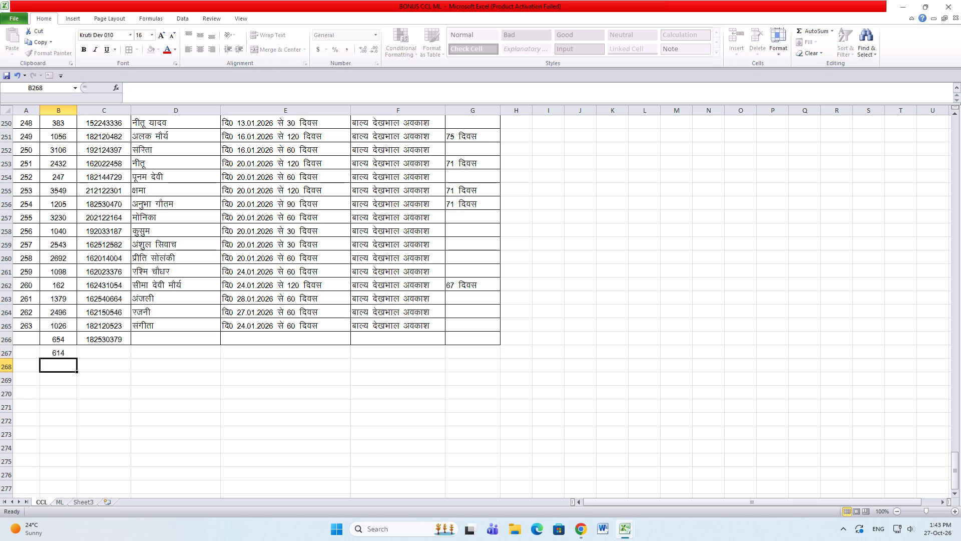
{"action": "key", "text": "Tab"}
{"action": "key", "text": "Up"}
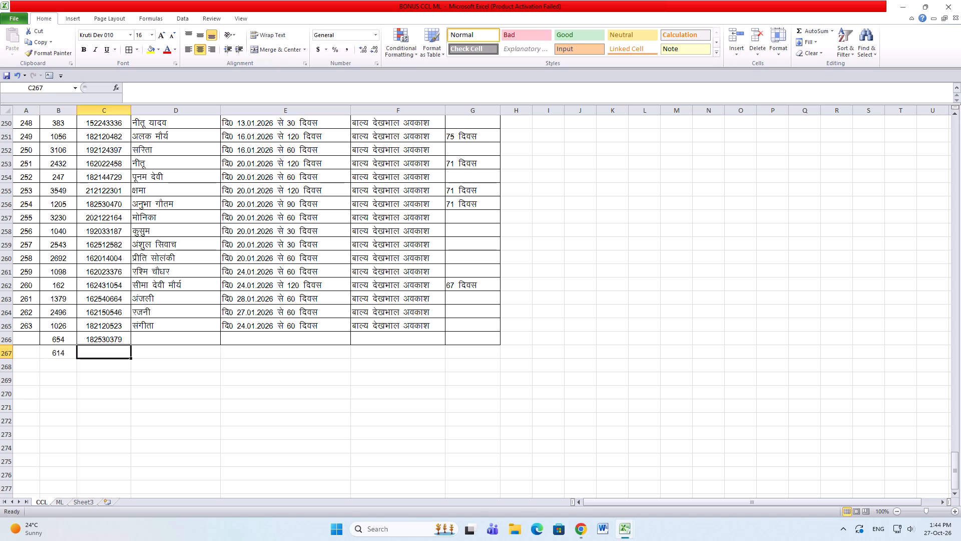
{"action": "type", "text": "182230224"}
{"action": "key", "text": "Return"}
Enter the next employee's two staff numbers in row 268.
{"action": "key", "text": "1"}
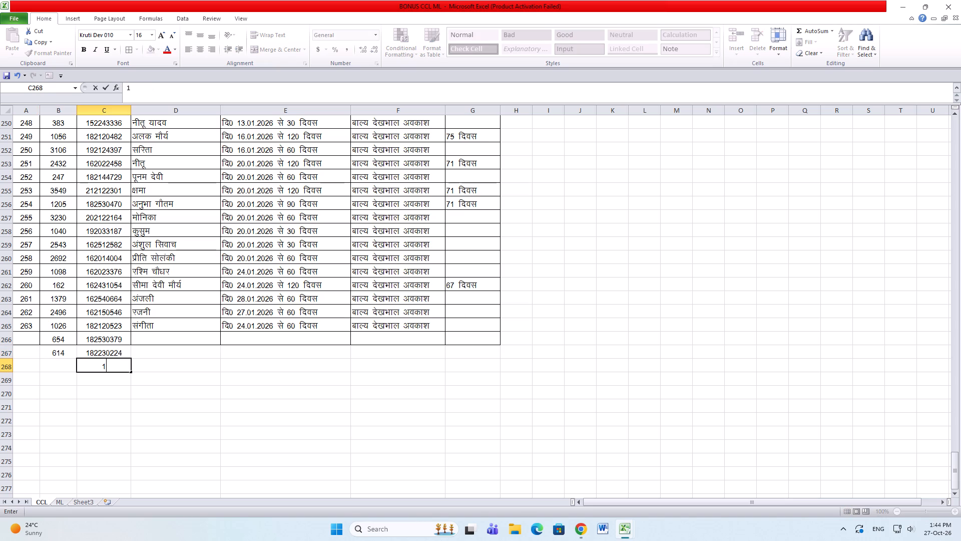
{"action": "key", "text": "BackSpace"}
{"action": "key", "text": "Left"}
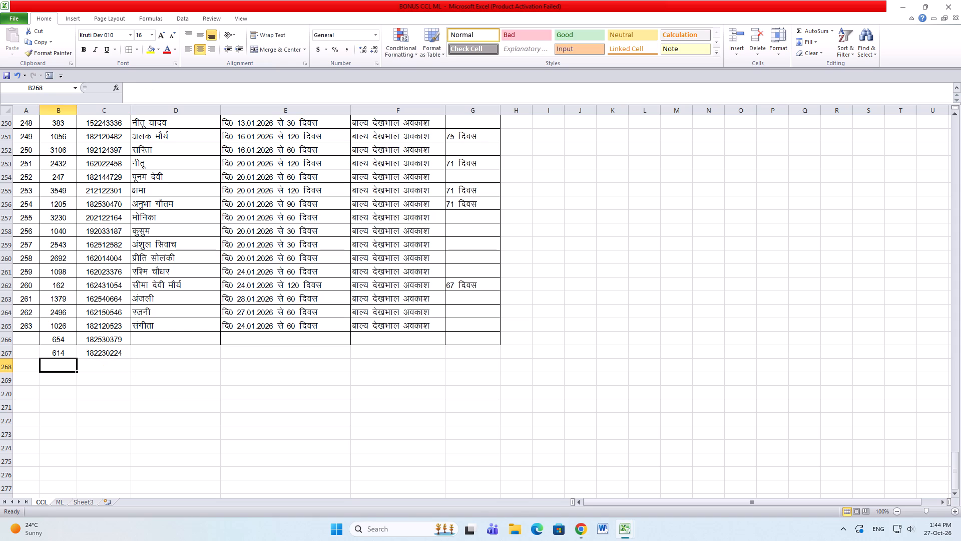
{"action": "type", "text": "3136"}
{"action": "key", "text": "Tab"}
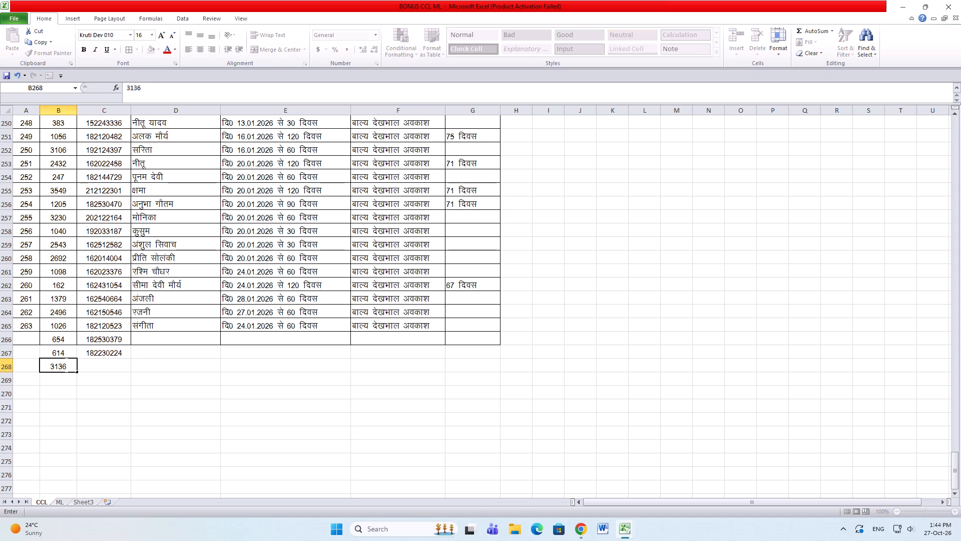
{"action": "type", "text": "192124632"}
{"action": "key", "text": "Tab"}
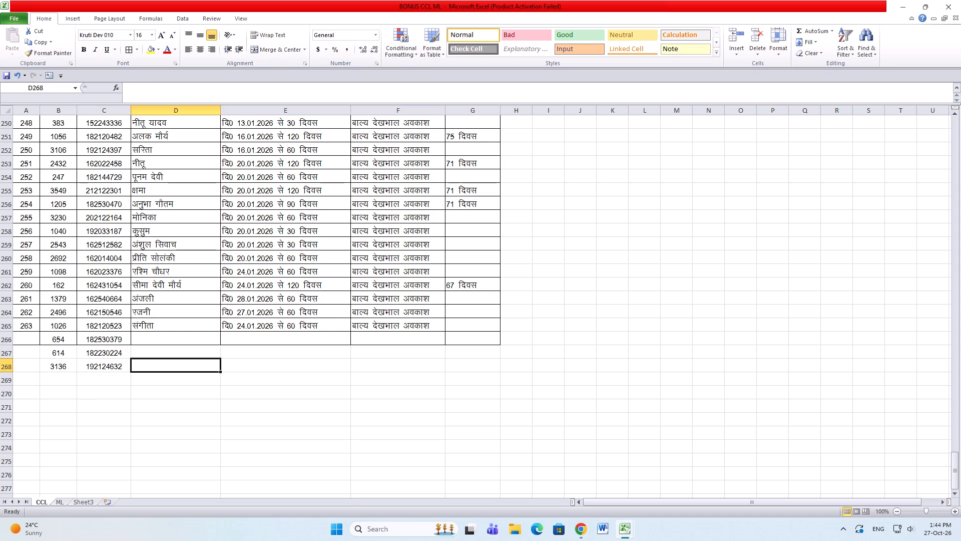
Enter the next employee's two staff numbers in columns B and C of row 269.
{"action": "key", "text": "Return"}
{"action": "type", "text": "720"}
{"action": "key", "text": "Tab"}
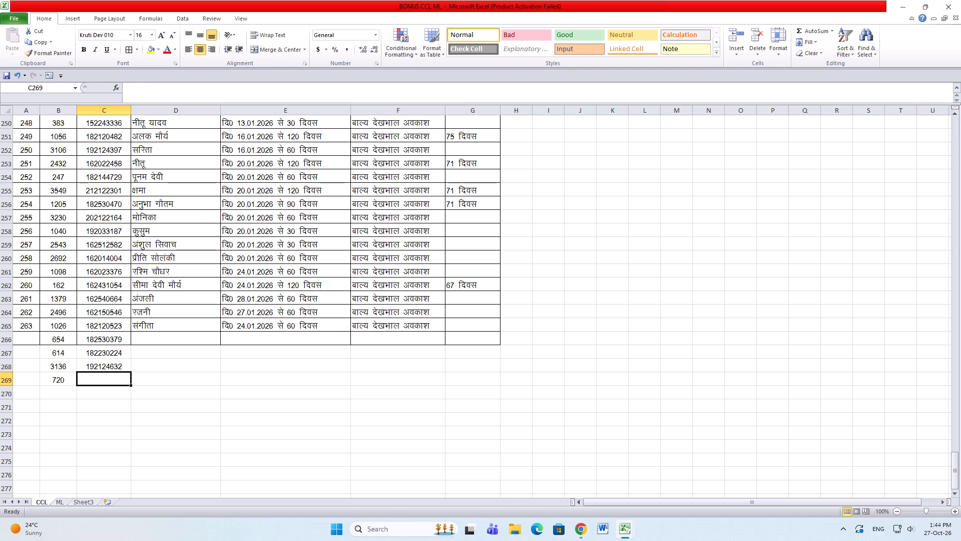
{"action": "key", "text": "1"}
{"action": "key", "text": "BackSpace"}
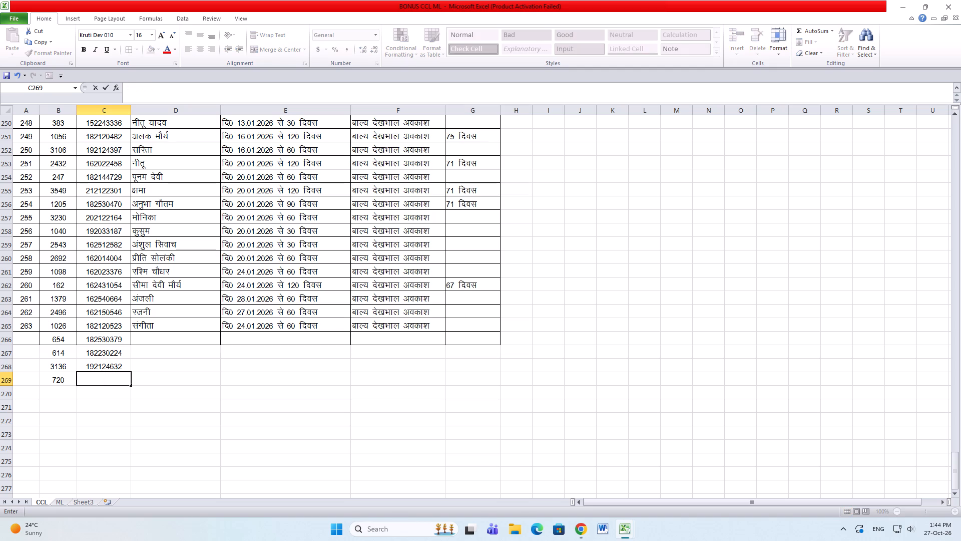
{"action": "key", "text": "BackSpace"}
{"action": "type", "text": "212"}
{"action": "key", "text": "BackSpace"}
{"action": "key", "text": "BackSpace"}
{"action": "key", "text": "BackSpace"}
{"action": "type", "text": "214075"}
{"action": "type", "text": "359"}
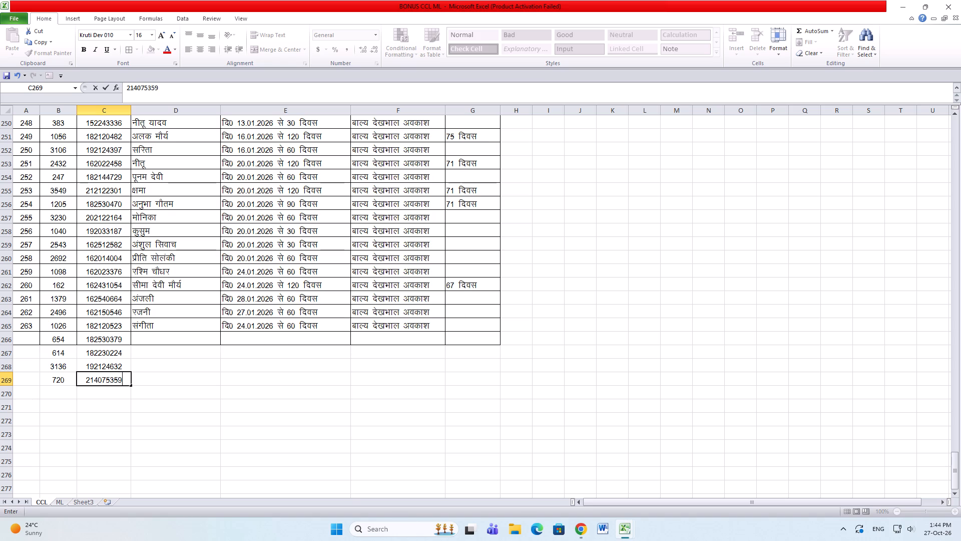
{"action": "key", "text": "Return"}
Enter the following employee's two staff numbers in columns B and C of row 270.
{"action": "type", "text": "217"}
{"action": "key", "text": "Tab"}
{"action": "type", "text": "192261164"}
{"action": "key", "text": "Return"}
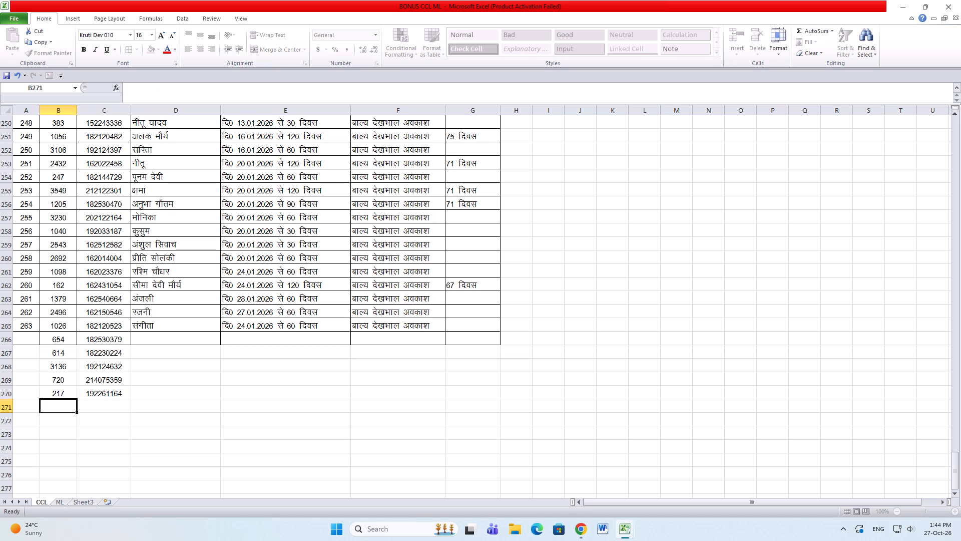
Enter the next employee's two staff numbers in columns B and C of row 271.
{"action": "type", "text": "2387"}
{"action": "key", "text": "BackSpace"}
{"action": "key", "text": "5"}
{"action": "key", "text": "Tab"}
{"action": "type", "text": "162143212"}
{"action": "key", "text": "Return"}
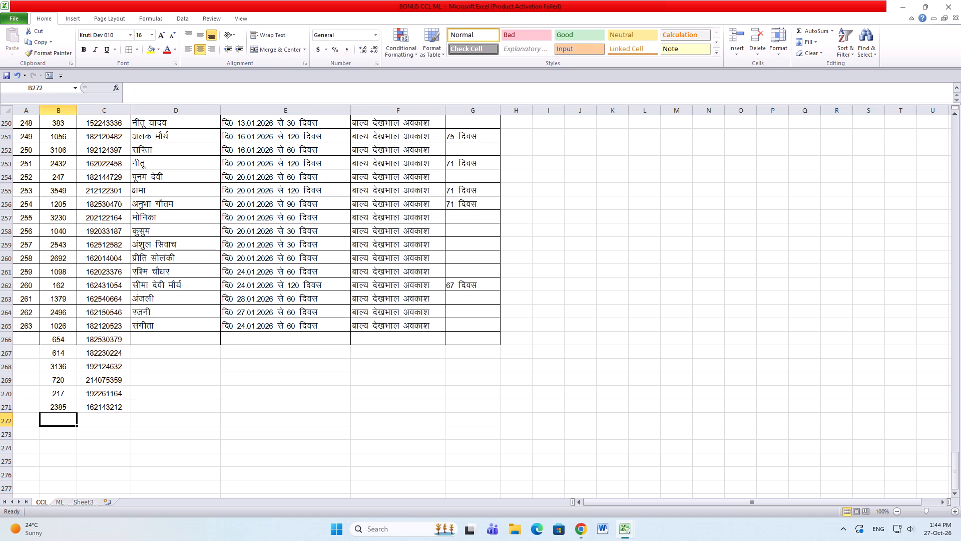
Enter the following employee's two staff numbers in columns B and C of row 272.
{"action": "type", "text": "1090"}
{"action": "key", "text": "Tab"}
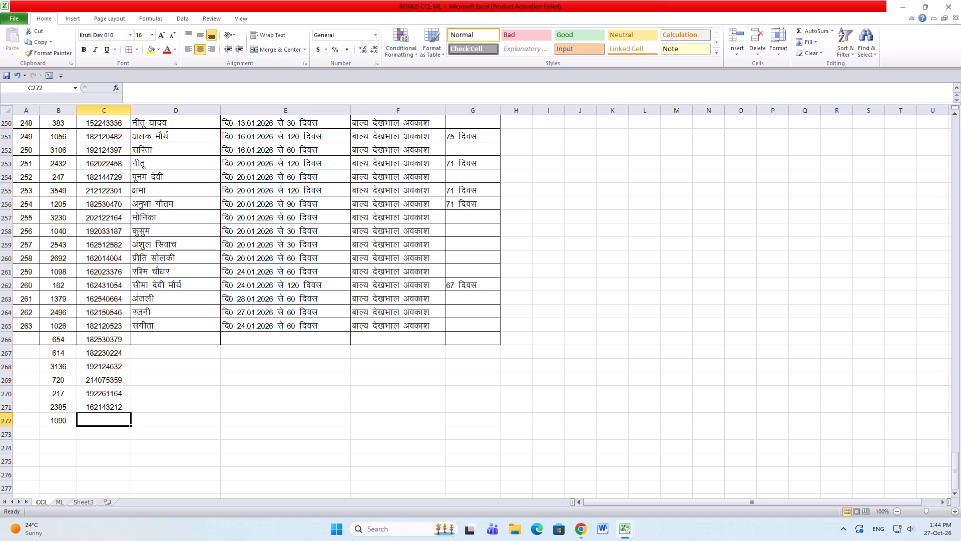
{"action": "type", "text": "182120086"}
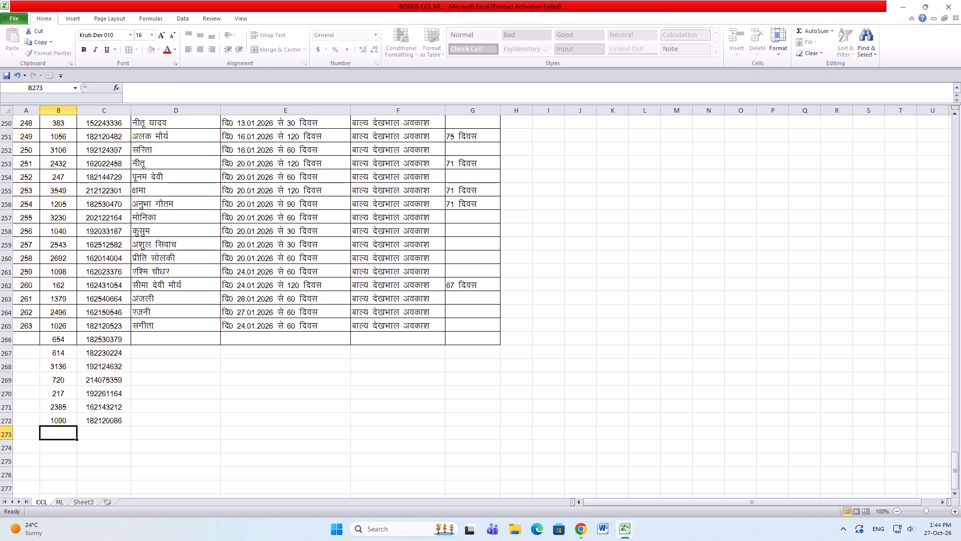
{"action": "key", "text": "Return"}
Enter the next employee's two staff numbers in columns B and C of row 273.
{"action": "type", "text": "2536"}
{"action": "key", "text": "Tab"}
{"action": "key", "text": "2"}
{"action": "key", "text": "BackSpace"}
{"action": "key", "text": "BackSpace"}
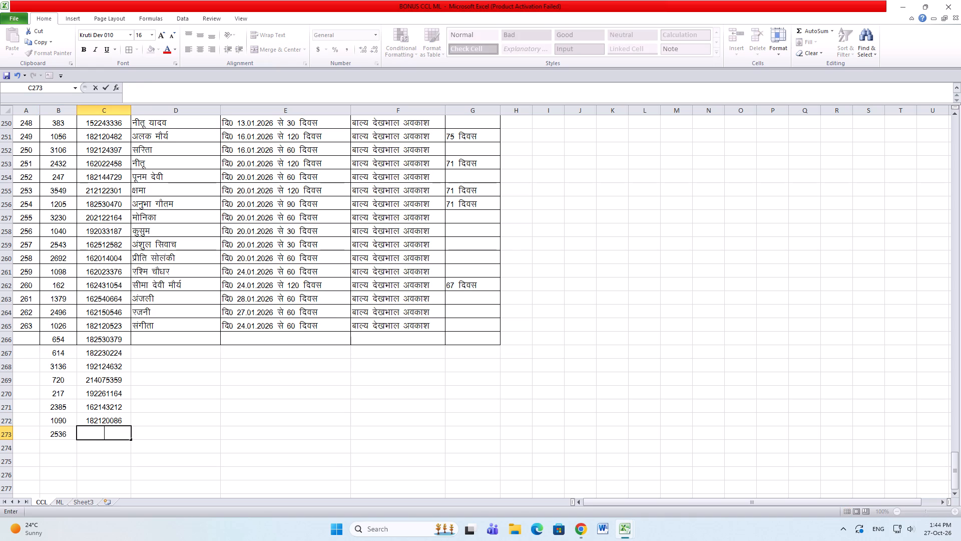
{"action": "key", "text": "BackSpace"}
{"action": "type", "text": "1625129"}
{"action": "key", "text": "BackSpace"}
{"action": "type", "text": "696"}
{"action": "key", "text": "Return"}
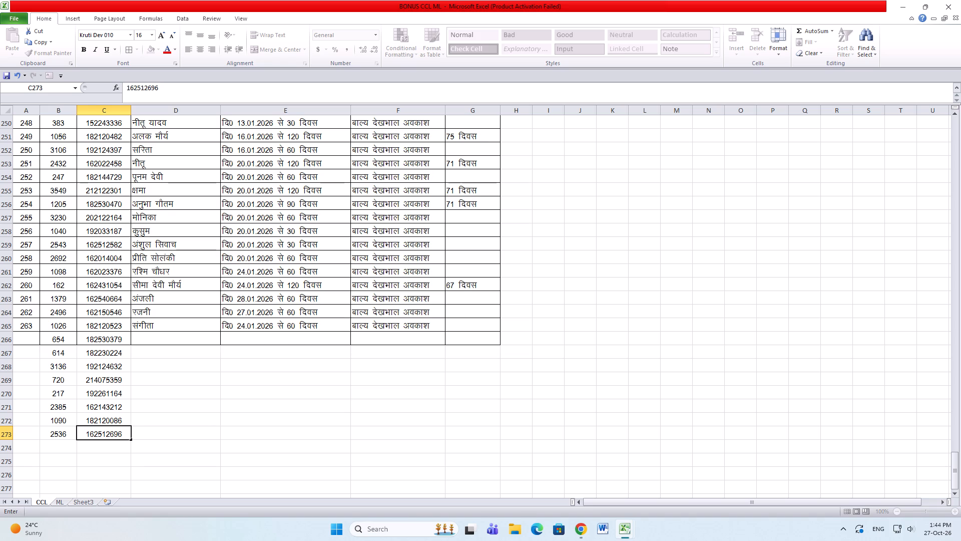
Enter the following employee's two staff numbers in columns B and C of row 274.
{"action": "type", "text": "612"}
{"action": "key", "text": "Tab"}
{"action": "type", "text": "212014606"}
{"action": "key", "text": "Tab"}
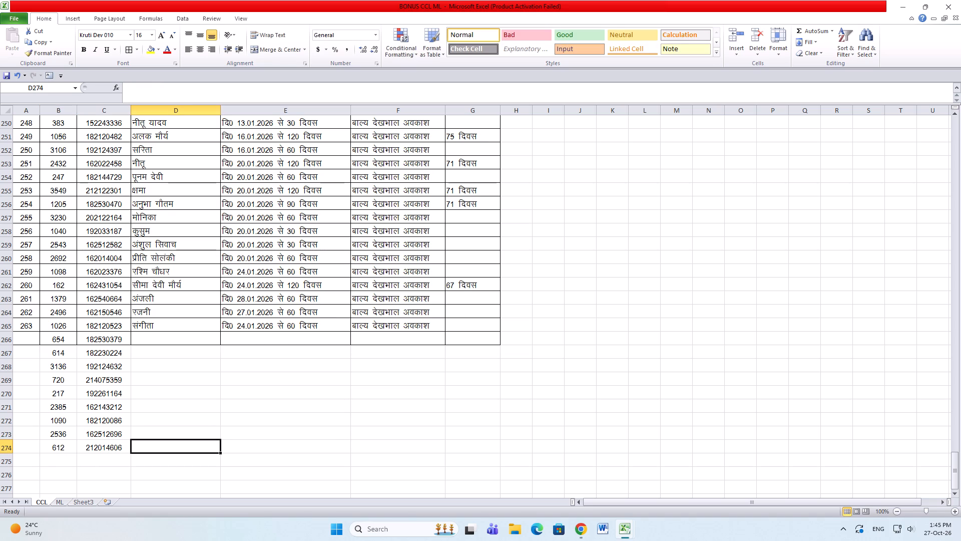
{"action": "left_click", "coordinate": [56, 459]}
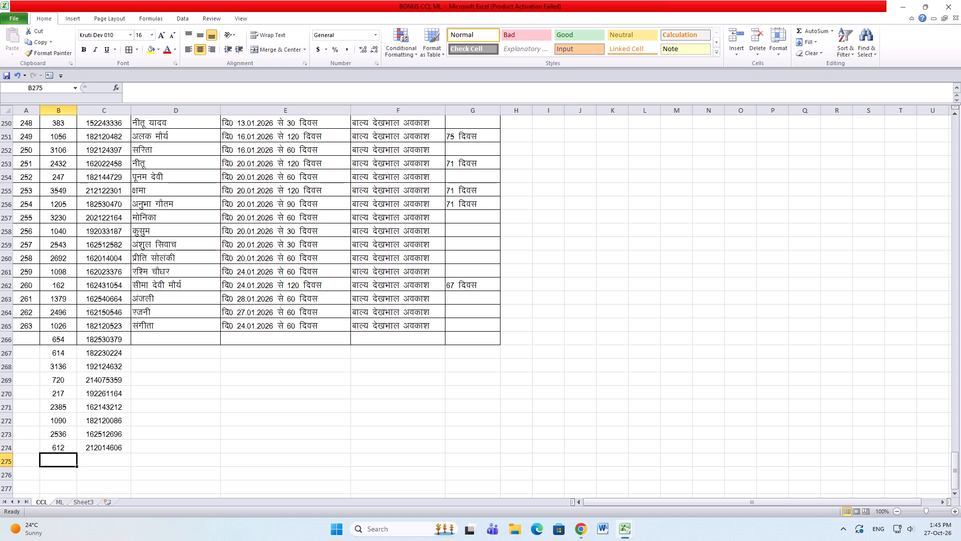
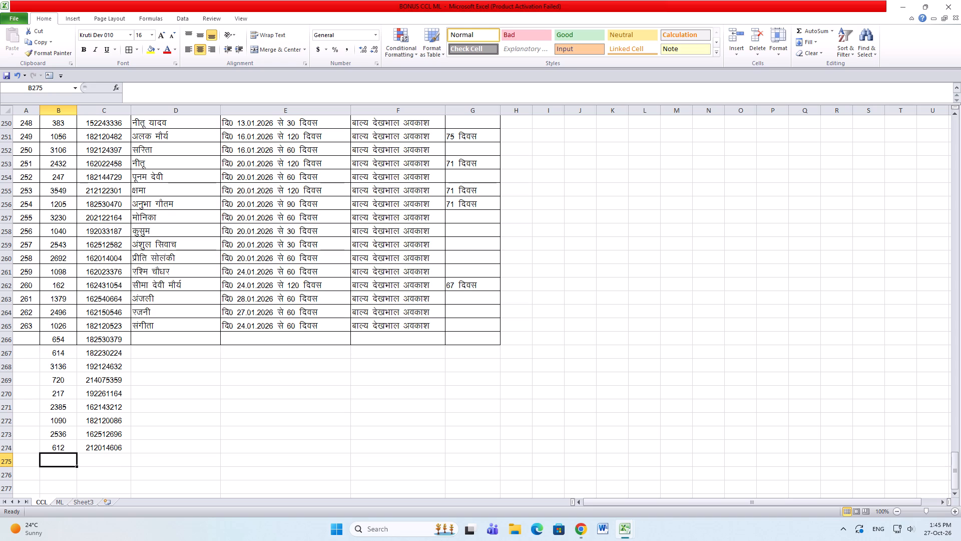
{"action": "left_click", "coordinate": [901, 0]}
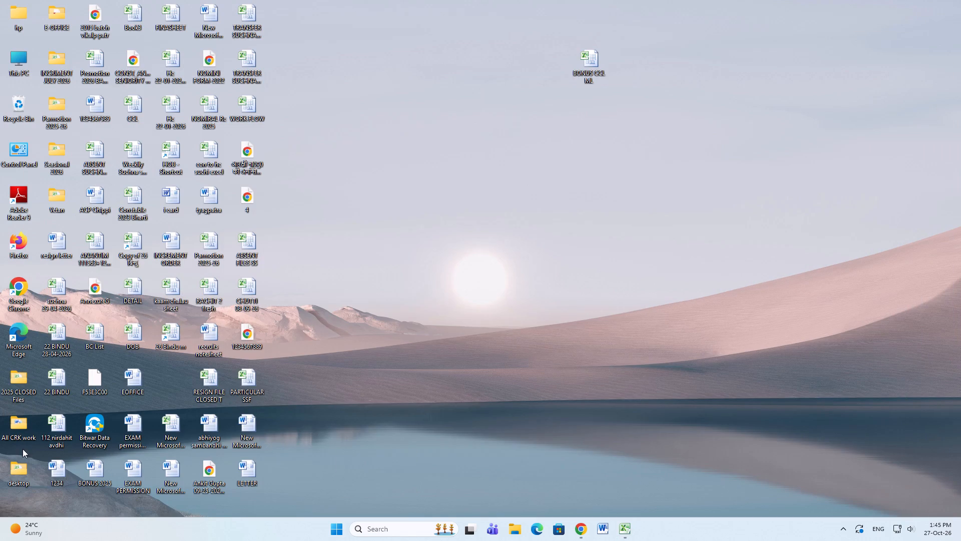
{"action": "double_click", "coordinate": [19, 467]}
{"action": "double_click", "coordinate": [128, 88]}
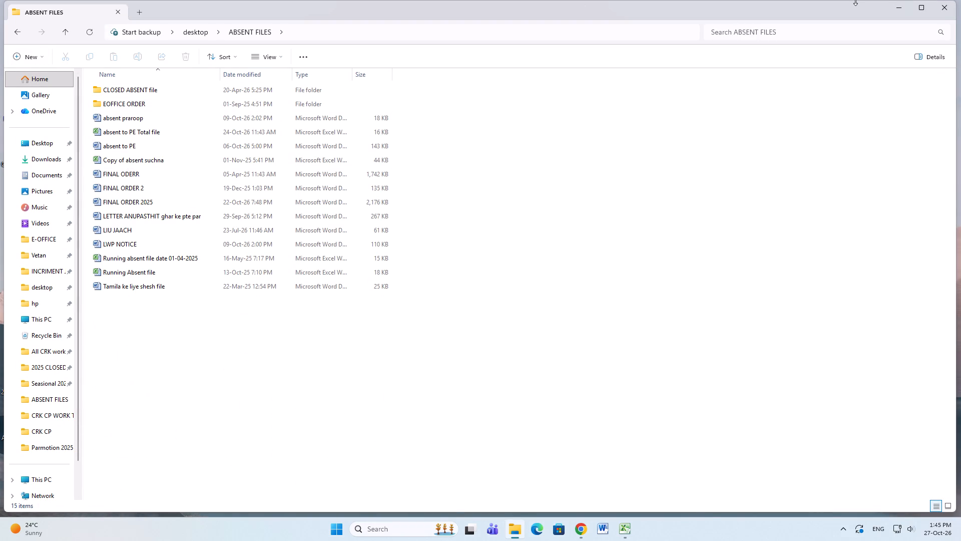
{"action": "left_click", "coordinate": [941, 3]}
Search the Word document ALL PAEMISSION, in the ALL WORK folder on drive D, for the employee's nine-digit staff number and close it.
{"action": "double_click", "coordinate": [10, 60]}
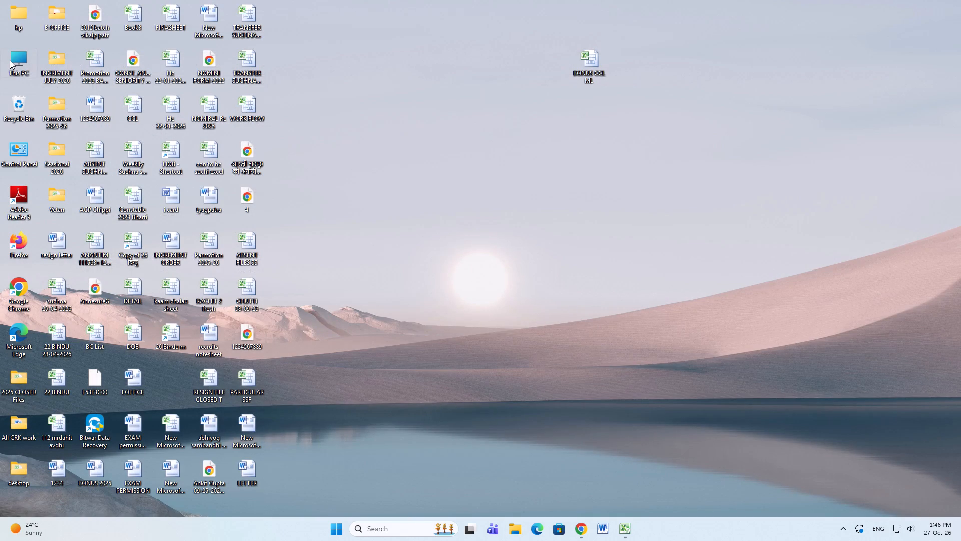
{"action": "double_click", "coordinate": [253, 100]}
{"action": "double_click", "coordinate": [117, 243]}
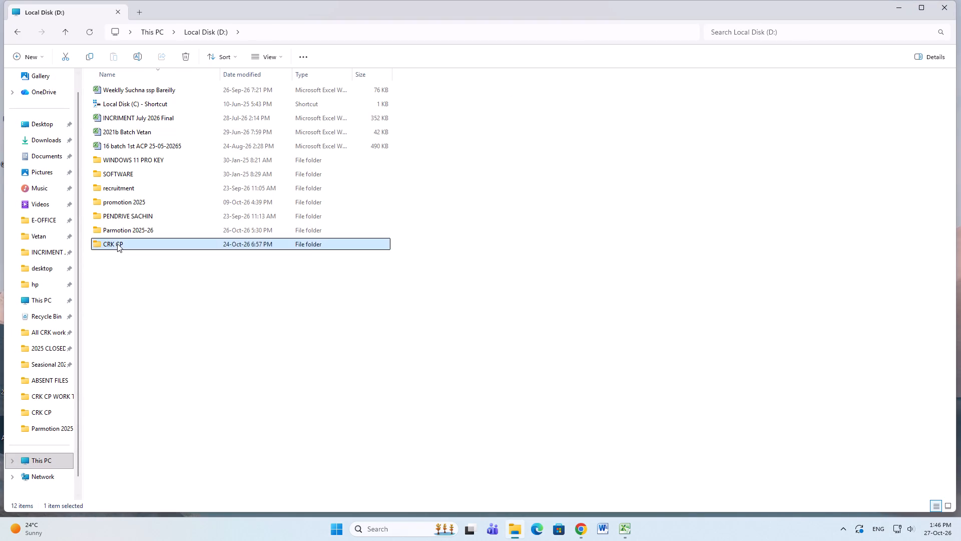
{"action": "double_click", "coordinate": [125, 137]}
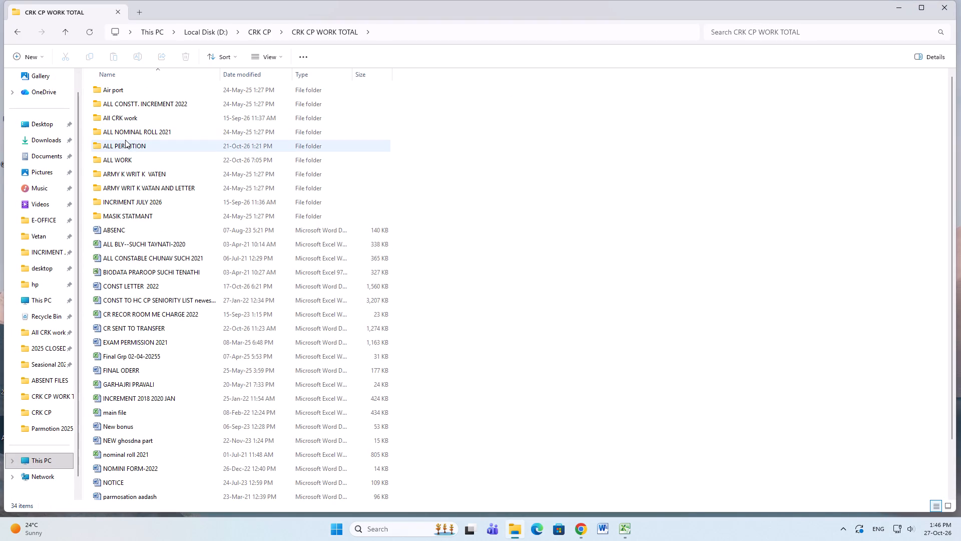
{"action": "double_click", "coordinate": [128, 162]}
{"action": "double_click", "coordinate": [127, 119]}
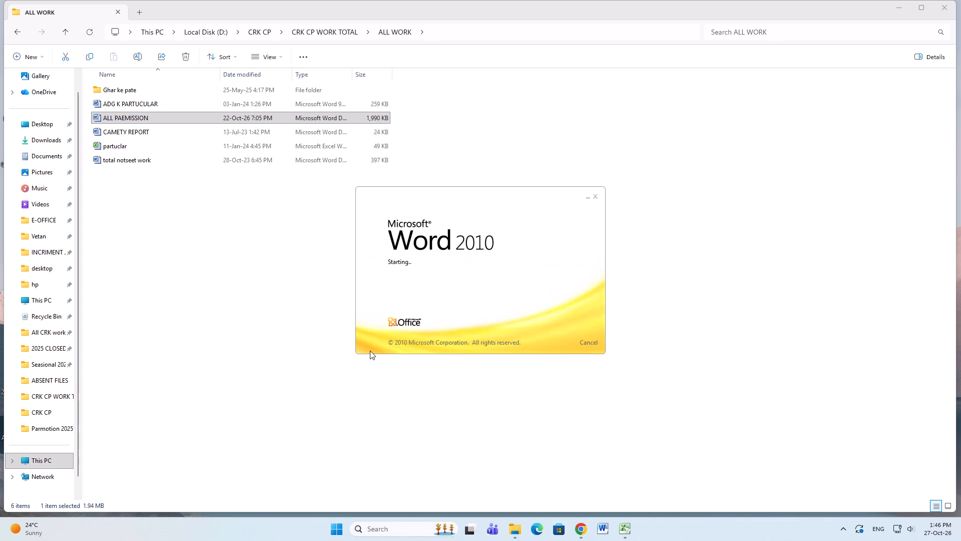
{"action": "key", "text": "ctrl+f"}
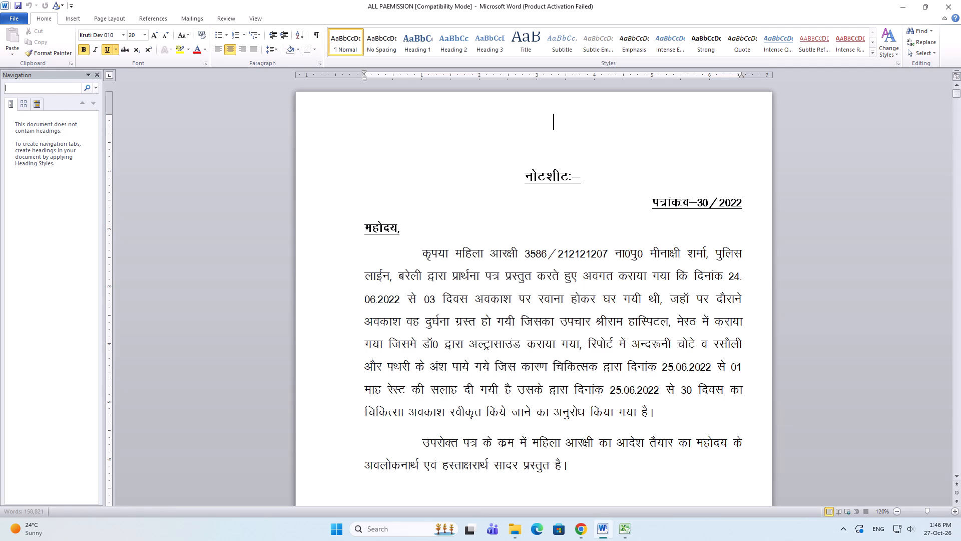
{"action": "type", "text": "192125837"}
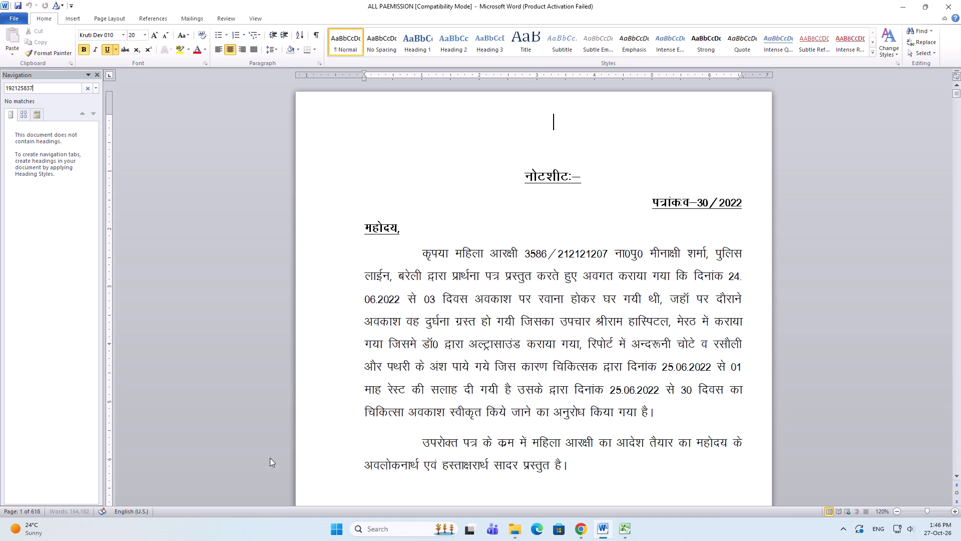
{"action": "left_click", "coordinate": [956, 0]}
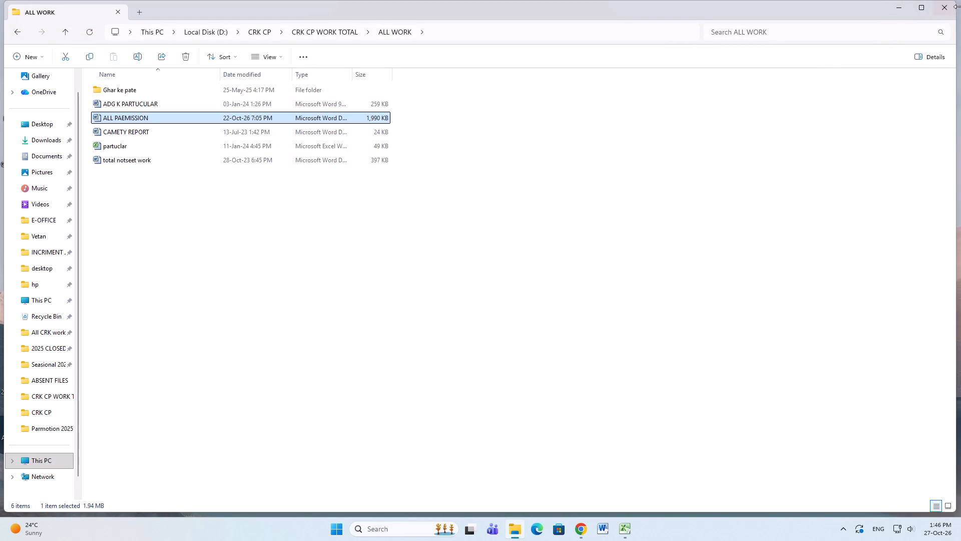
{"action": "left_click", "coordinate": [946, 5]}
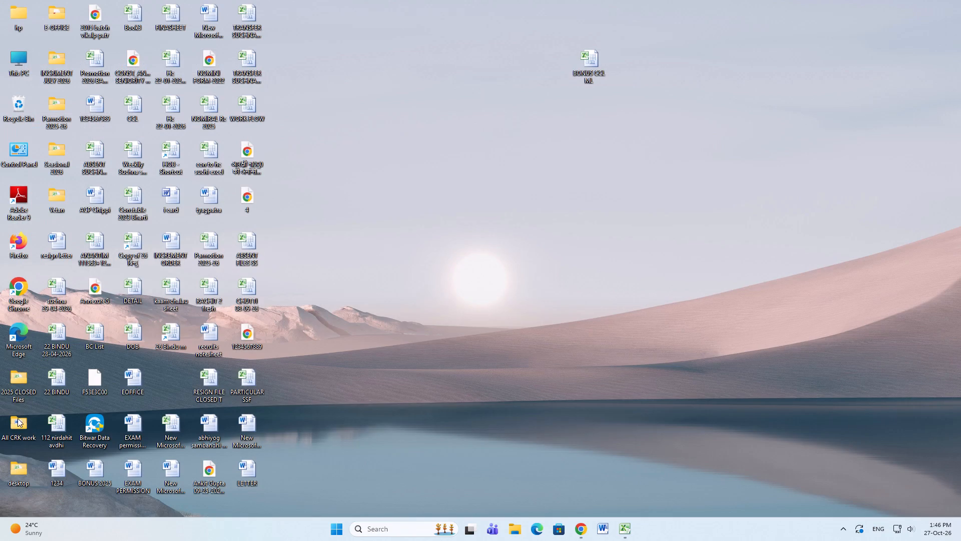
Search the Word document MATERNITY LEAVE, in the All CRK work folder, for the same nine-digit staff number.
{"action": "double_click", "coordinate": [17, 425]}
{"action": "scroll", "coordinate": [133, 360], "scroll_direction": "down", "scroll_amount": 5}
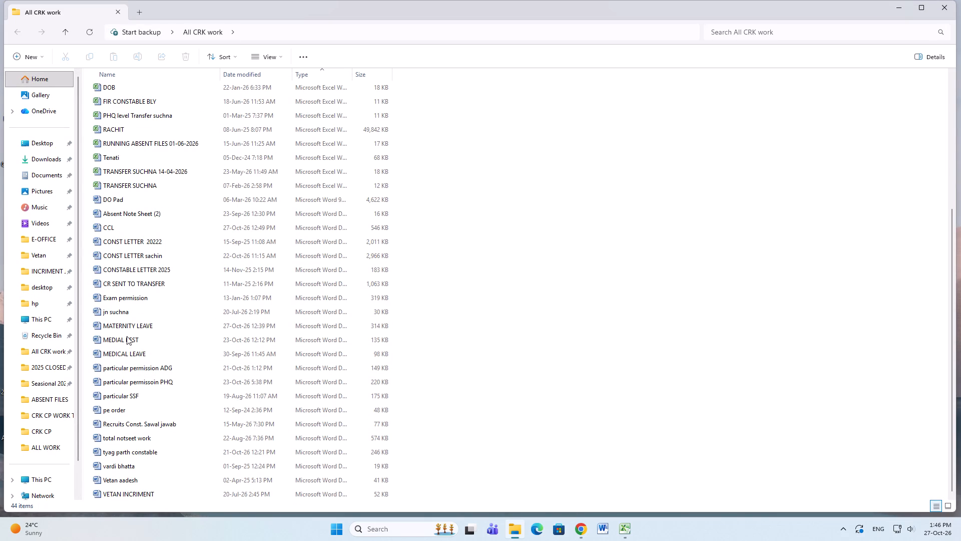
{"action": "double_click", "coordinate": [128, 329]}
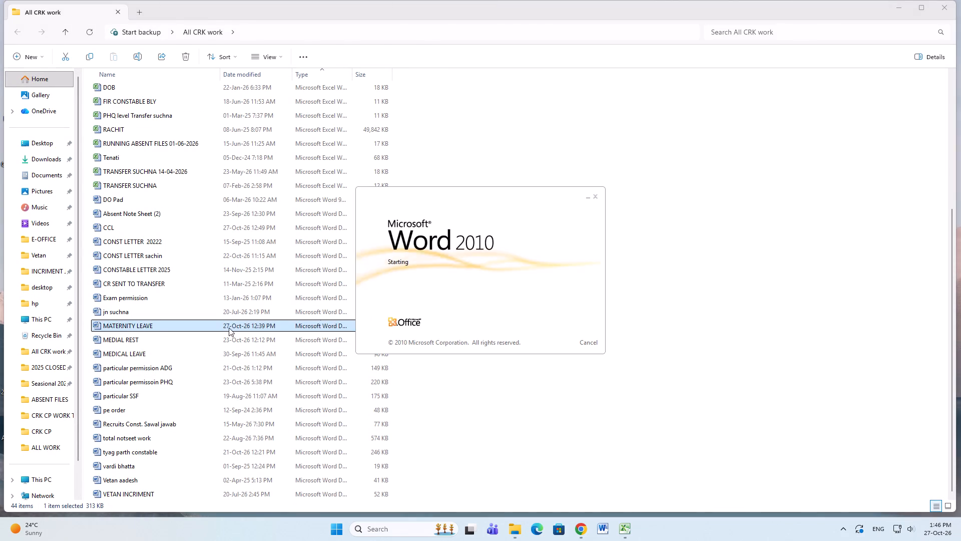
{"action": "key", "text": "ctrl+f"}
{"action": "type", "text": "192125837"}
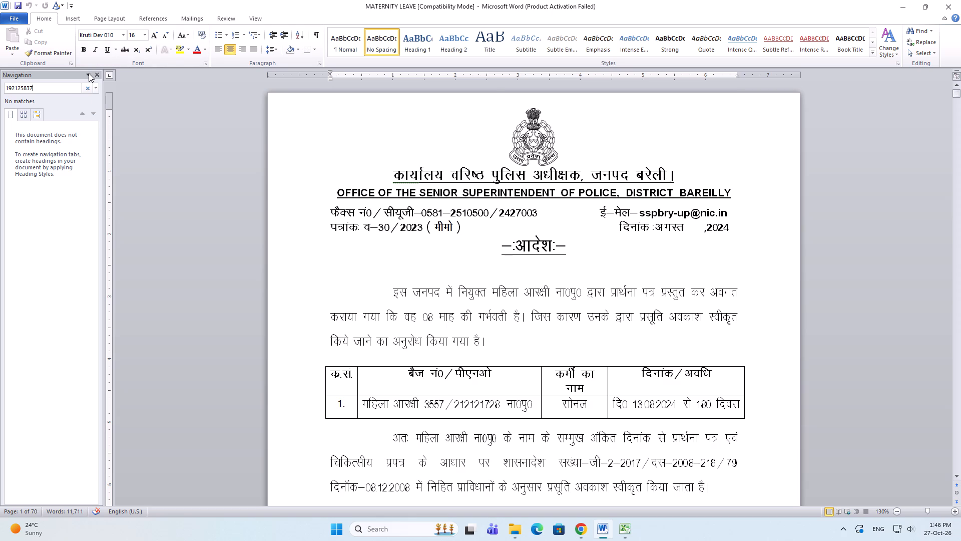
Search MATERNITY LEAVE for the employee's four-digit badge number instead, and close the document.
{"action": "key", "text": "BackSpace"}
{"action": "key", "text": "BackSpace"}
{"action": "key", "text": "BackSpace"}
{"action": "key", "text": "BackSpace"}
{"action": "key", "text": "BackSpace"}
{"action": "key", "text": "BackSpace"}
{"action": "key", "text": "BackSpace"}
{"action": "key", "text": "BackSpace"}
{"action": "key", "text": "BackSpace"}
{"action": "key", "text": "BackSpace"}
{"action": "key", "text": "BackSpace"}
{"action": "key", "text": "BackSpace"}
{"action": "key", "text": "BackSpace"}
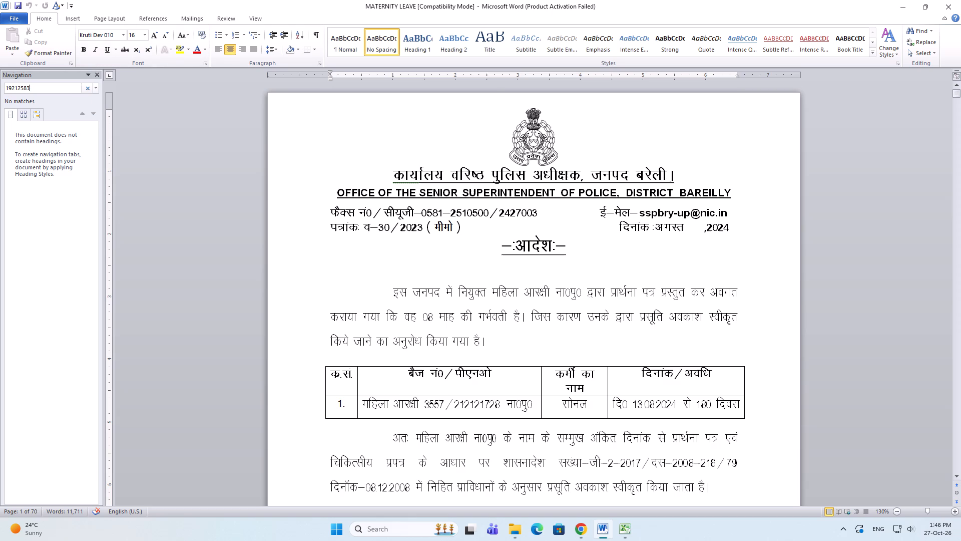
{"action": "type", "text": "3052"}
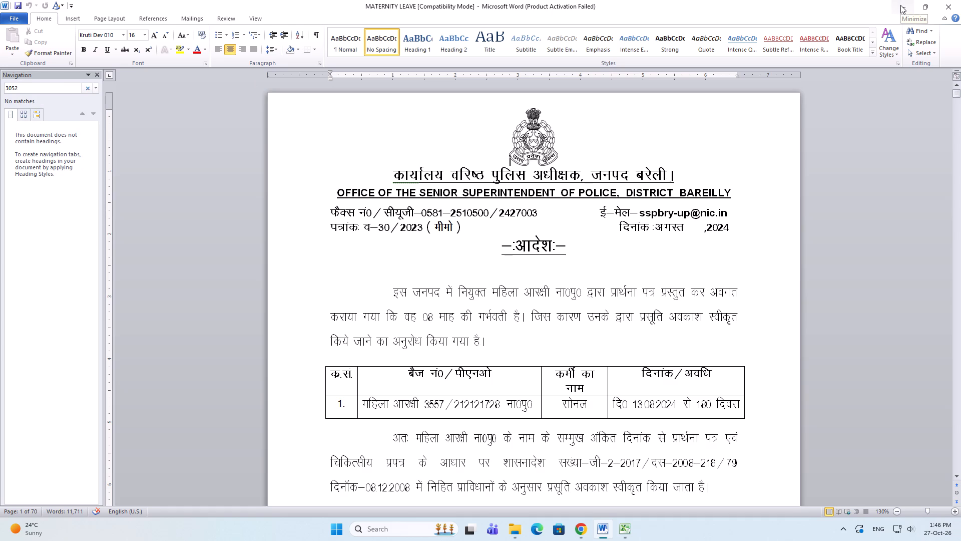
{"action": "left_click", "coordinate": [950, 0]}
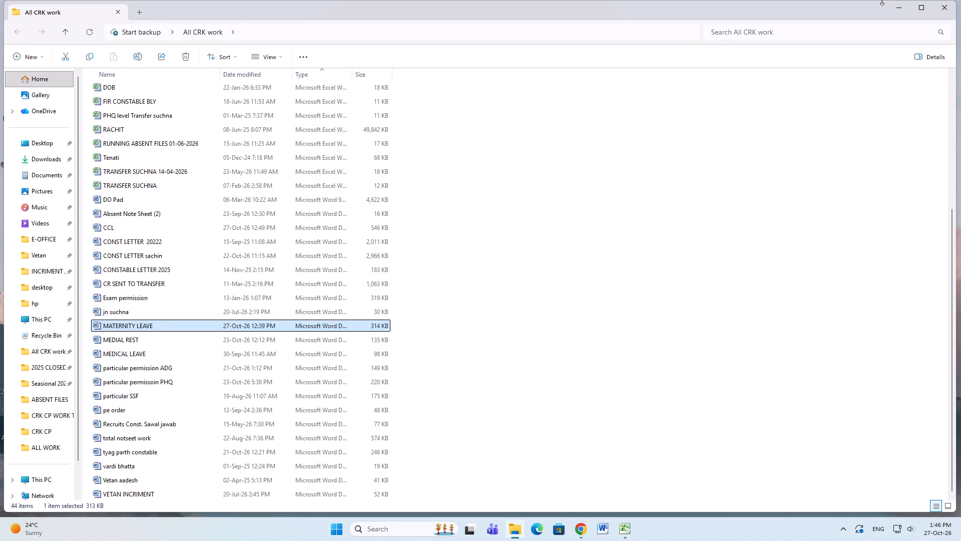
{"action": "left_click", "coordinate": [897, 12]}
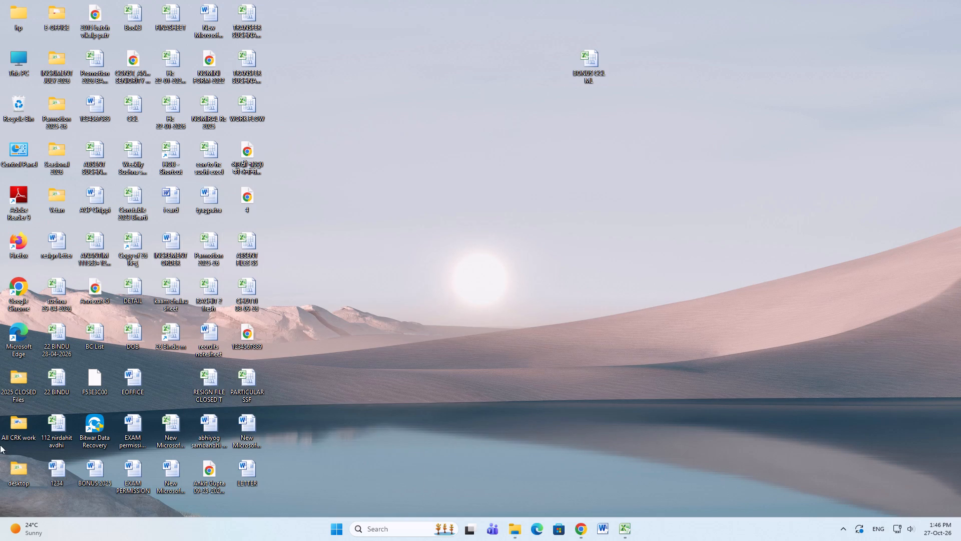
Search the Word document FINAL ORDER 2025, in the desktop folder's ABSENT FILES, for the nine-digit staff number and close it.
{"action": "double_click", "coordinate": [21, 469]}
{"action": "double_click", "coordinate": [116, 95]}
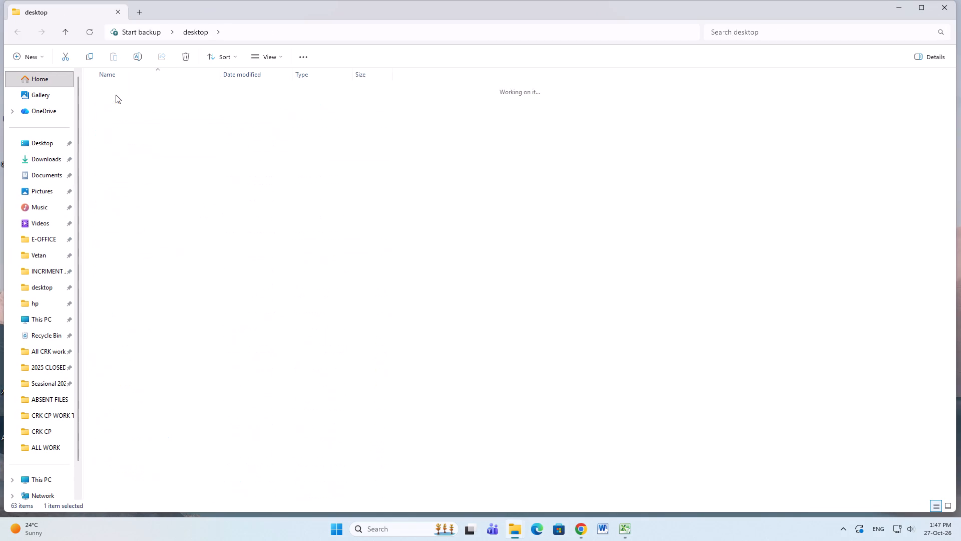
{"action": "double_click", "coordinate": [129, 201]}
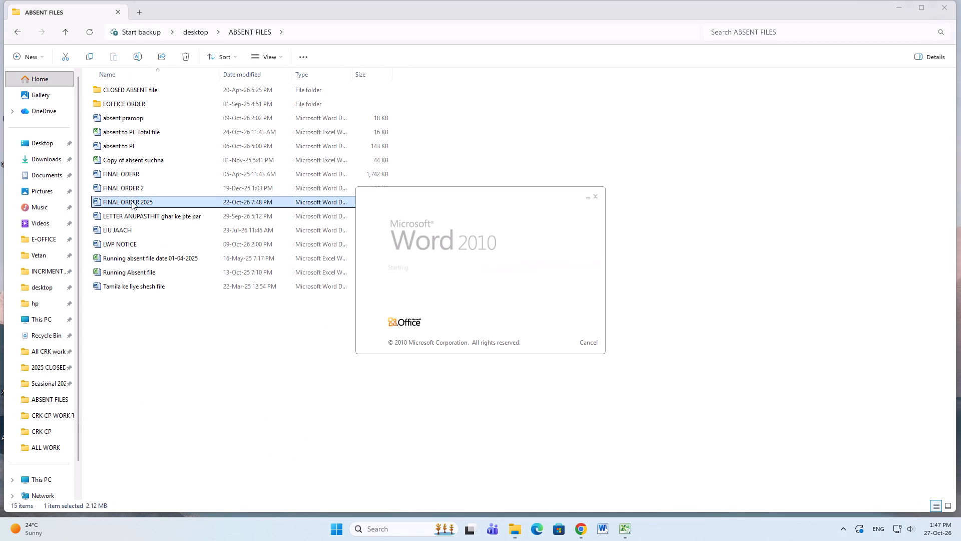
{"action": "key", "text": "ctrl+f"}
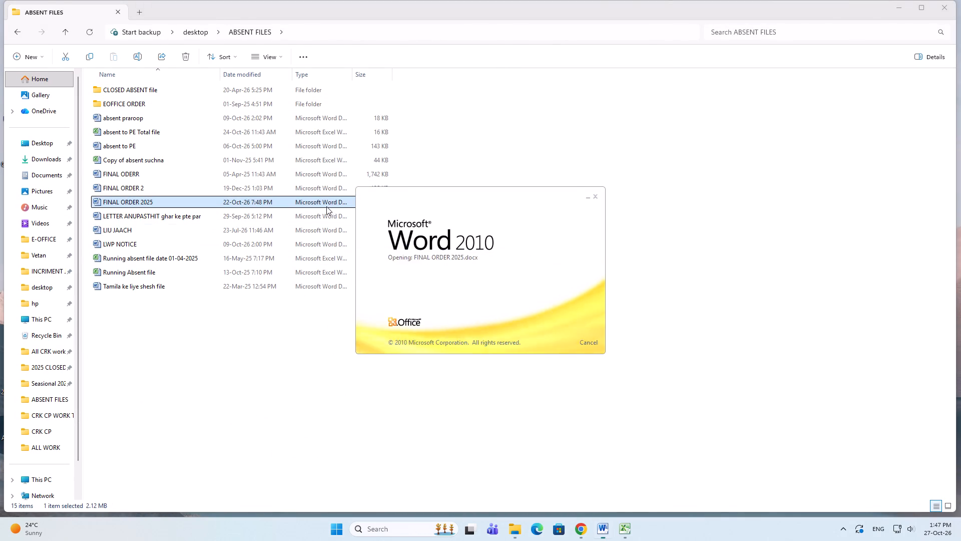
{"action": "key", "text": "ctrl+f"}
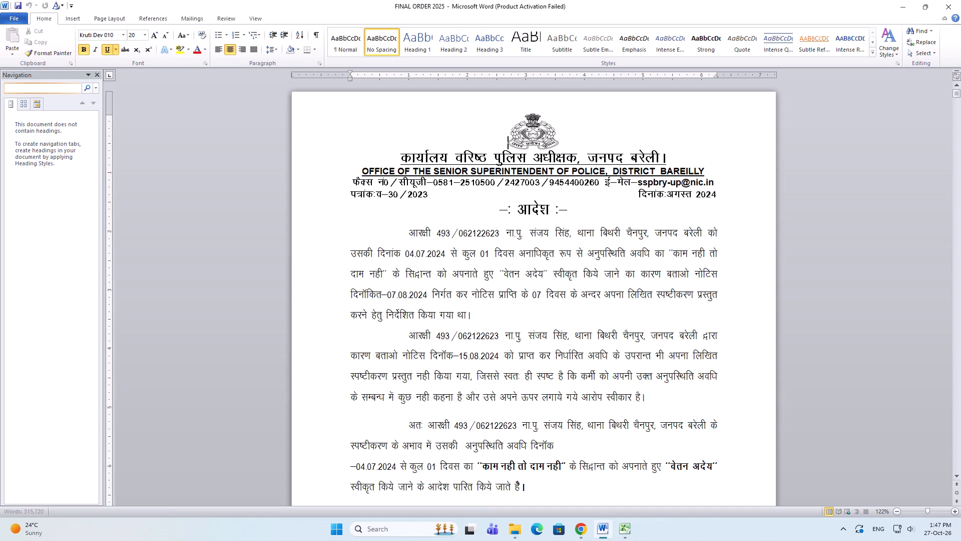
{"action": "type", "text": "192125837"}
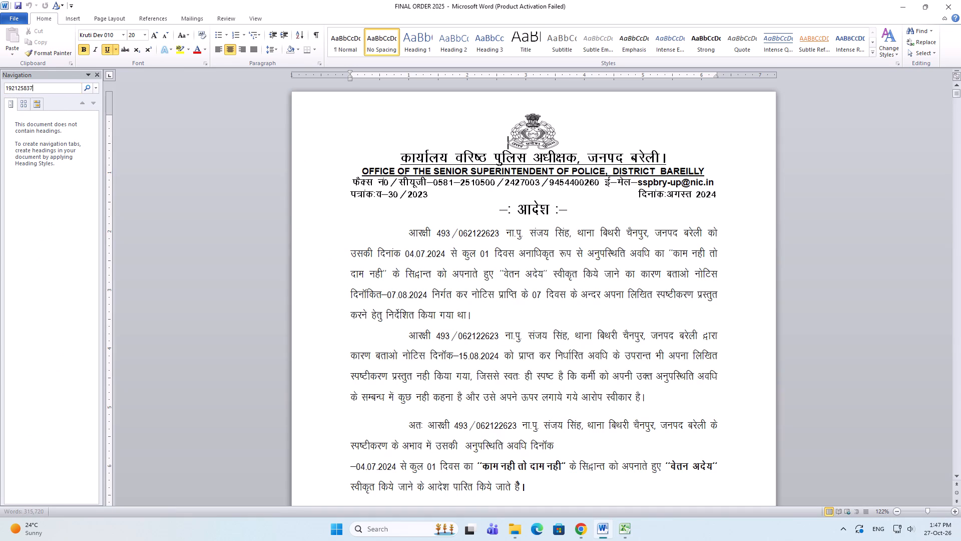
{"action": "left_click", "coordinate": [953, 0]}
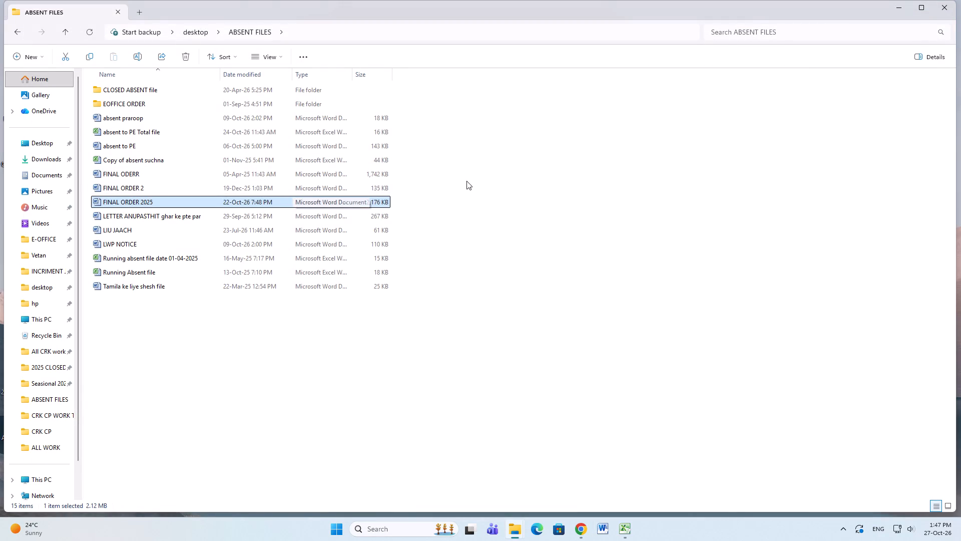
{"action": "left_click", "coordinate": [950, 6]}
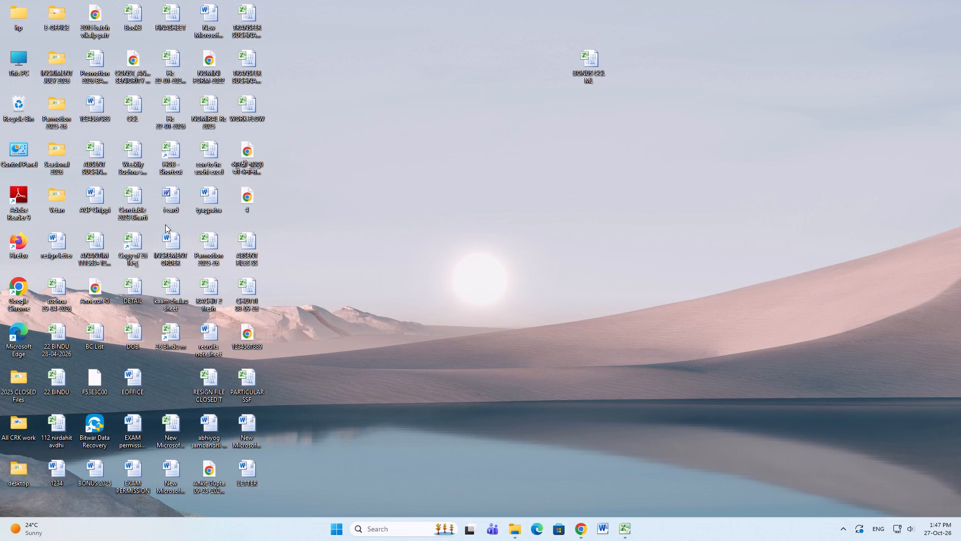
Search Sheet1 of the HOB Excel workbook for the nine-digit staff number and go through its matching entries.
{"action": "double_click", "coordinate": [163, 160]}
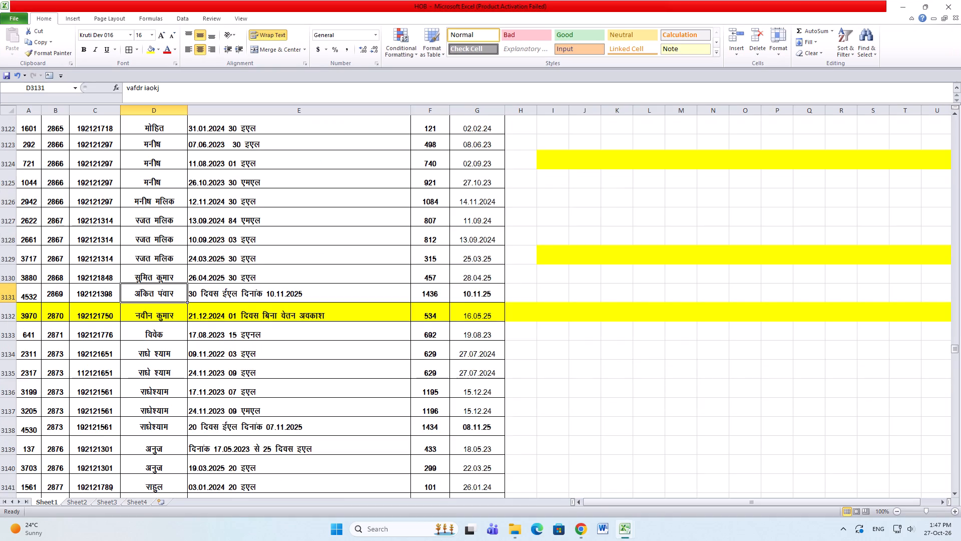
{"action": "scroll", "coordinate": [186, 274], "scroll_direction": "up", "scroll_amount": 4}
{"action": "scroll", "coordinate": [181, 265], "scroll_direction": "down", "scroll_amount": 2}
{"action": "left_click", "coordinate": [186, 255]}
{"action": "key", "text": "ctrl+f"}
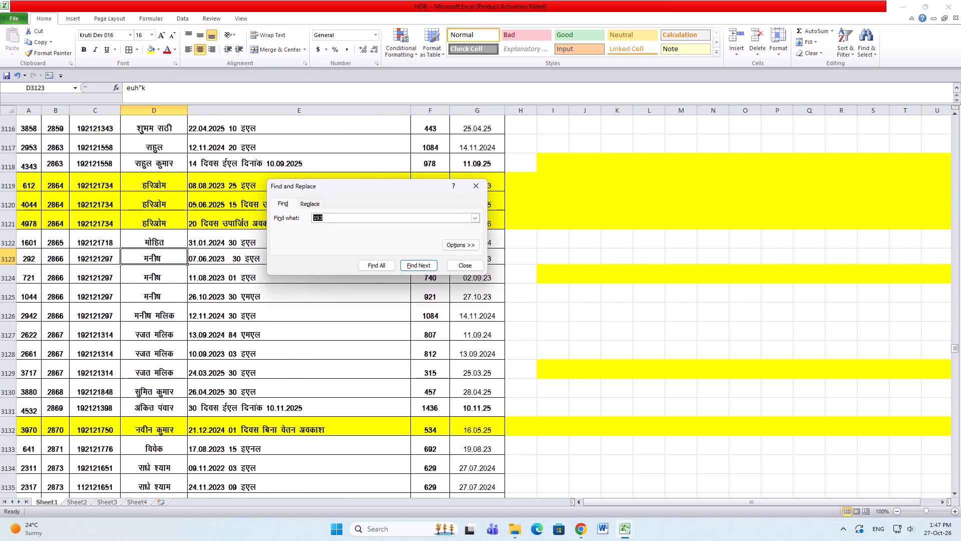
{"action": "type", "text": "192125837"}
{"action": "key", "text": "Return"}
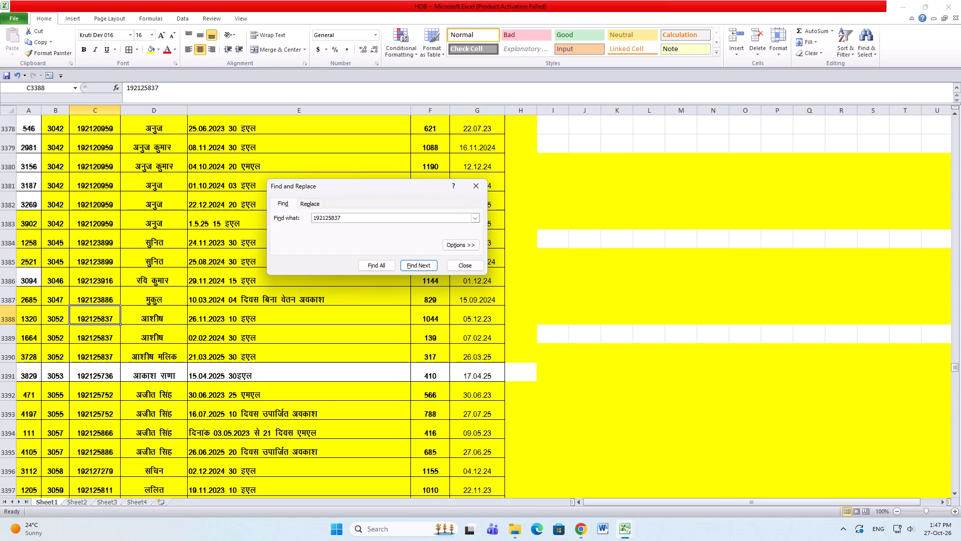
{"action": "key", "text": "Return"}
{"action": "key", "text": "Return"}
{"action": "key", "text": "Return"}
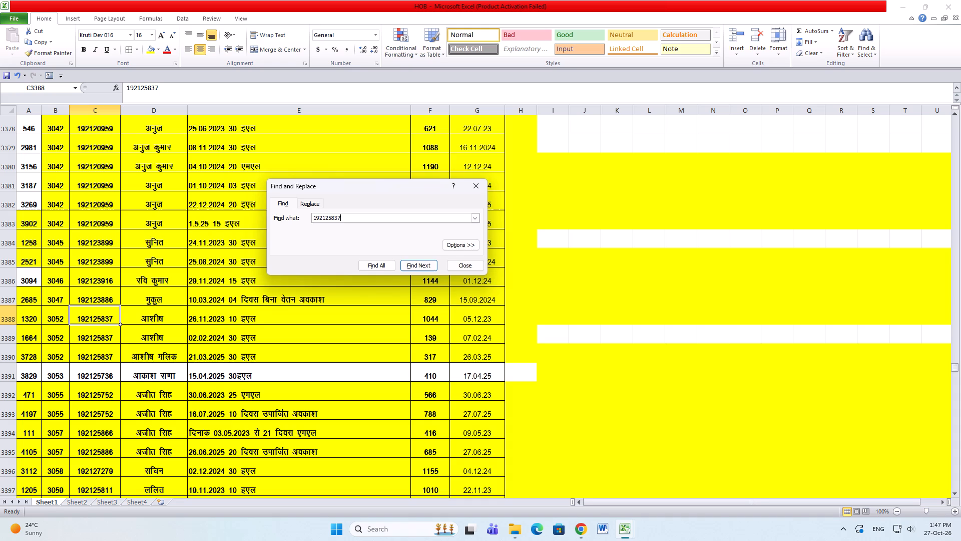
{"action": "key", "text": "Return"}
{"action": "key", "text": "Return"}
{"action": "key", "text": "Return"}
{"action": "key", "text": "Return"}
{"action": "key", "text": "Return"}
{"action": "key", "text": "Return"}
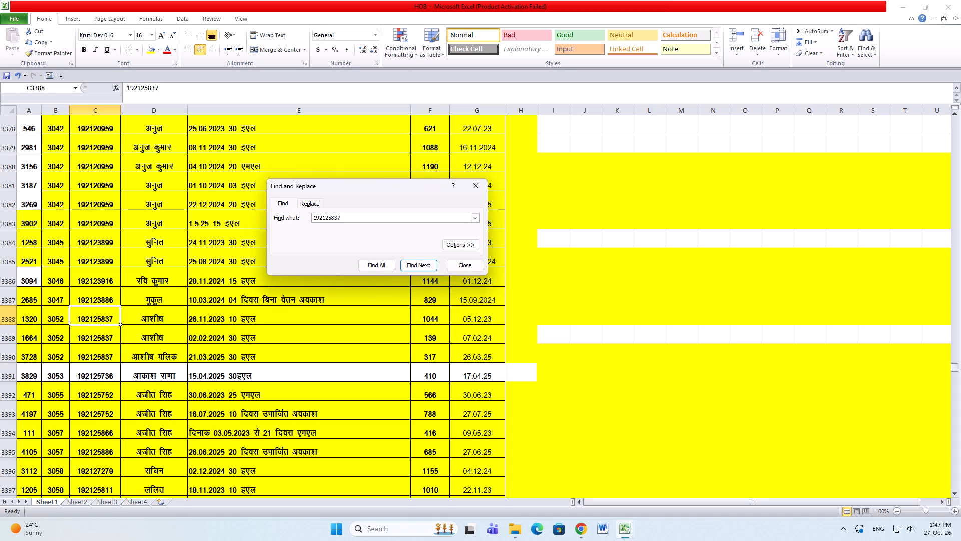
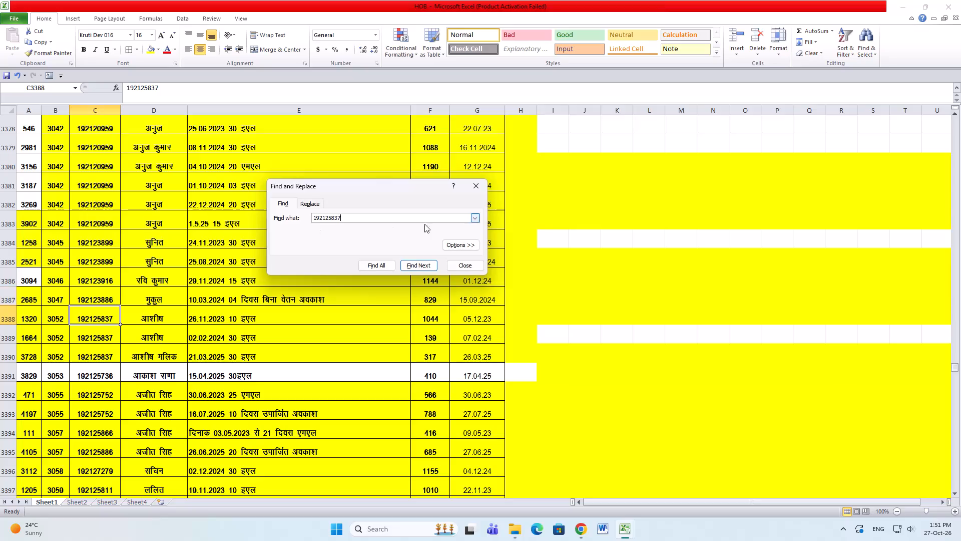
Widen the search for the nine-digit staff number to the entire HOB workbook and go through its matching entries.
{"action": "left_click", "coordinate": [461, 241]}
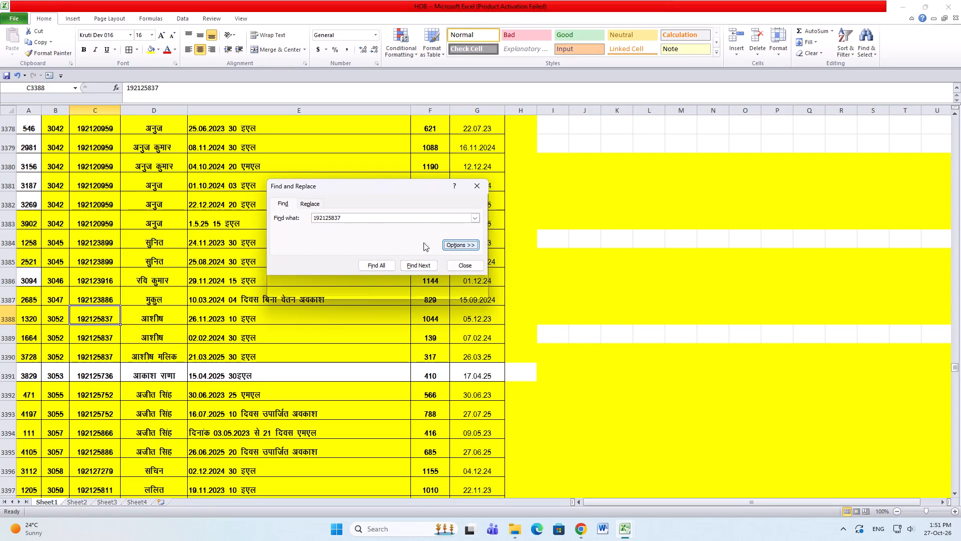
{"action": "left_click", "coordinate": [301, 244]}
{"action": "left_click", "coordinate": [307, 259]}
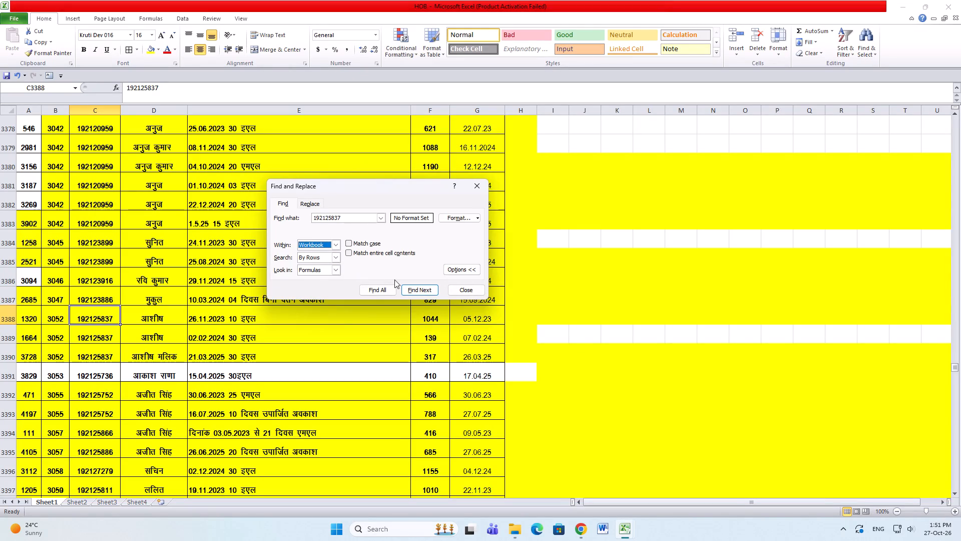
{"action": "left_click", "coordinate": [418, 290]}
{"action": "double_click", "coordinate": [418, 290]}
{"action": "double_click", "coordinate": [418, 290]}
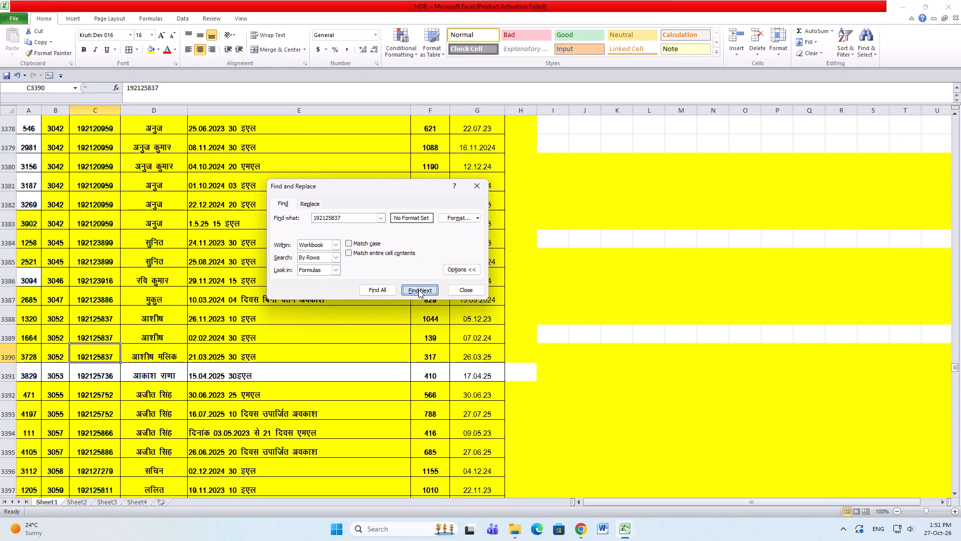
{"action": "triple_click", "coordinate": [418, 313]}
{"action": "triple_click", "coordinate": [418, 313]}
{"action": "triple_click", "coordinate": [418, 313]}
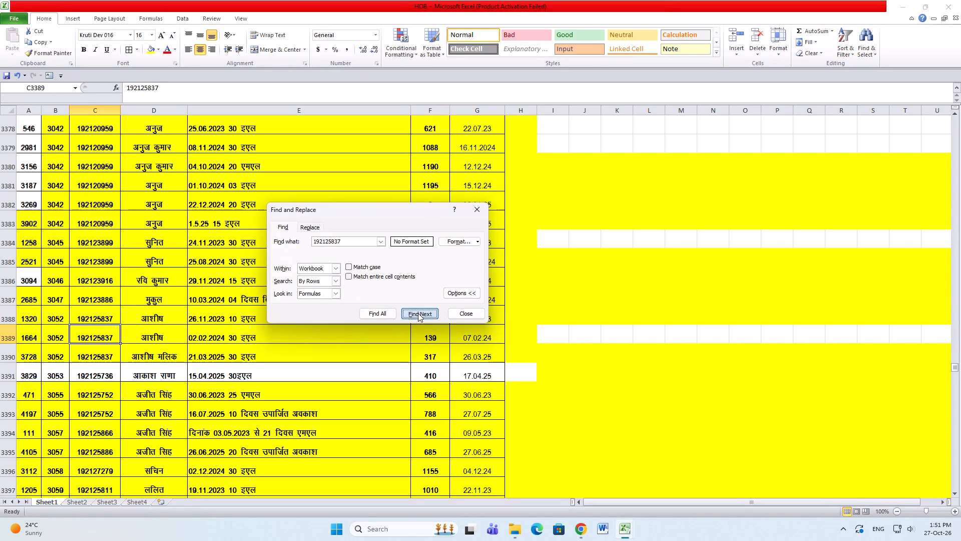
{"action": "left_click", "coordinate": [418, 313]}
{"action": "left_click", "coordinate": [417, 311]}
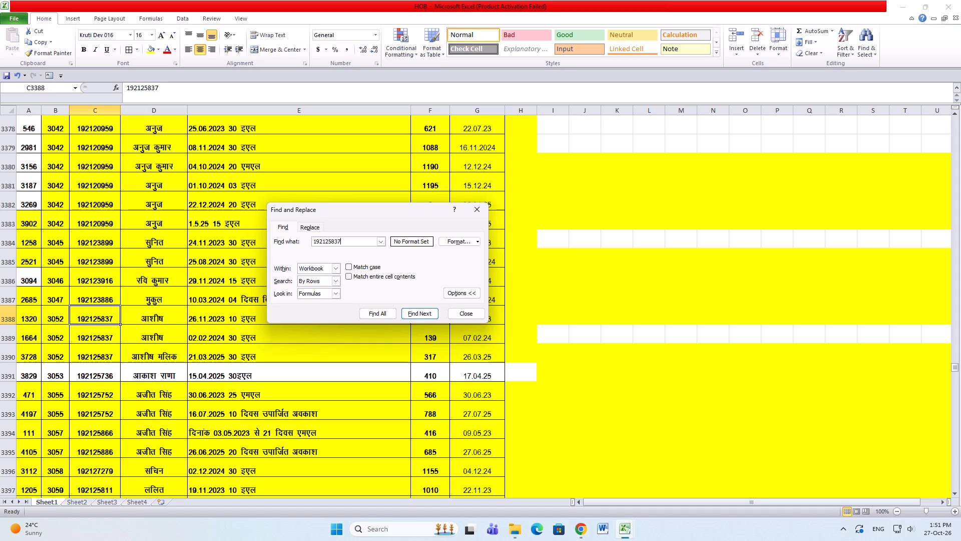
Search the computer's documents for the nine-digit staff number and open the Word document MEDIAL REST from the All CRK work folder.
{"action": "left_click", "coordinate": [376, 525]}
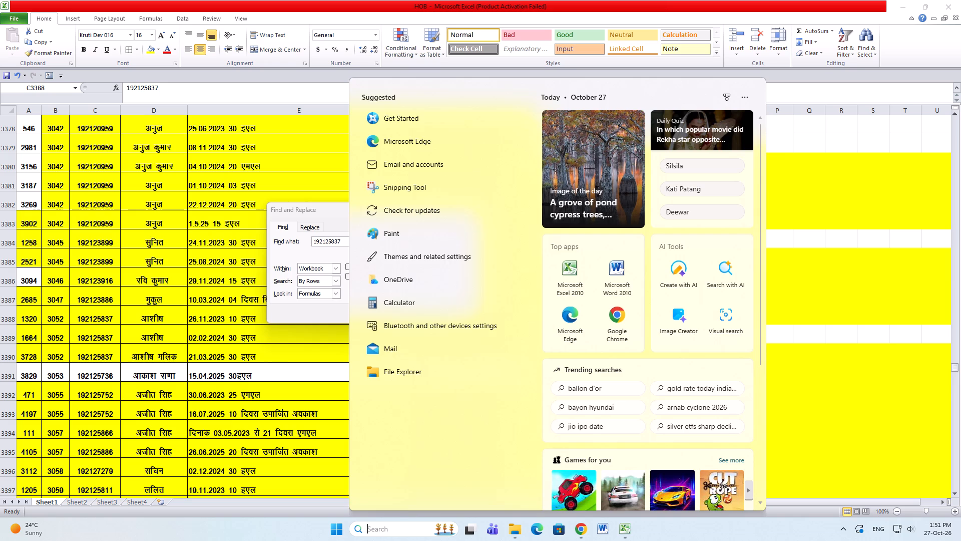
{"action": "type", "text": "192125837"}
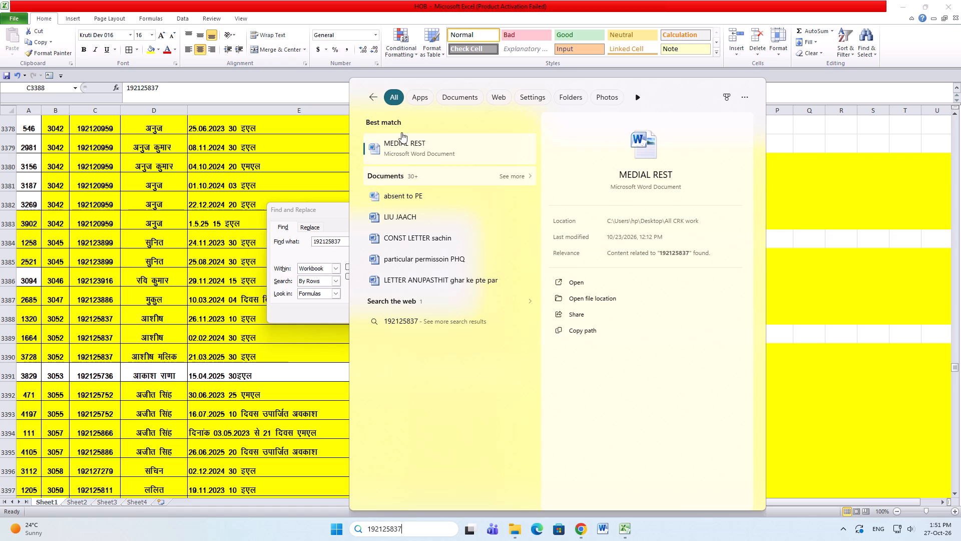
{"action": "left_click", "coordinate": [453, 98]}
{"action": "left_click", "coordinate": [441, 144]}
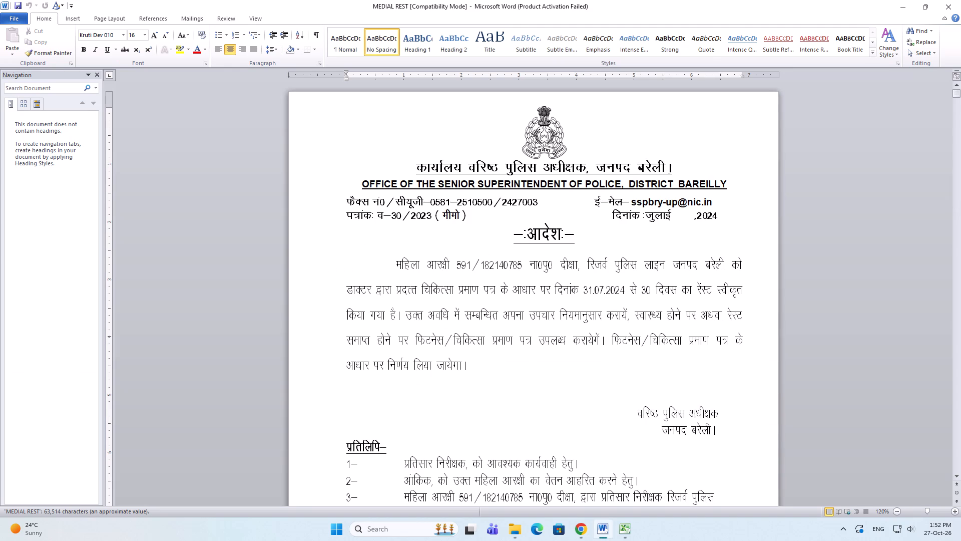
Search MEDIAL REST for the nine-digit staff number, go through the medical rest orders that mention it, and close the document.
{"action": "key", "text": "ctrl+f"}
{"action": "key", "text": "Return"}
{"action": "key", "text": "ctrl+f"}
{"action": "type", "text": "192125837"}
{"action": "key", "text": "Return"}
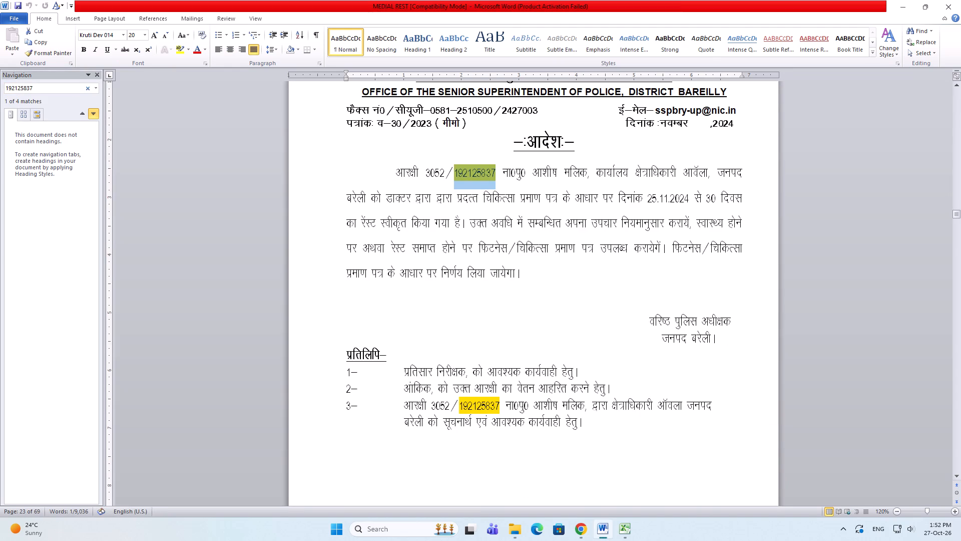
{"action": "left_click", "coordinate": [90, 110]}
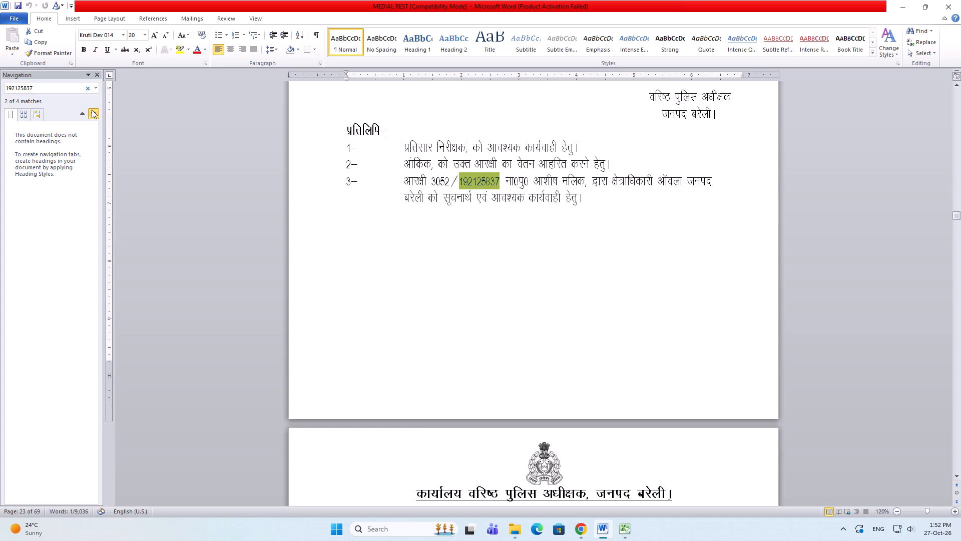
{"action": "left_click", "coordinate": [92, 110]}
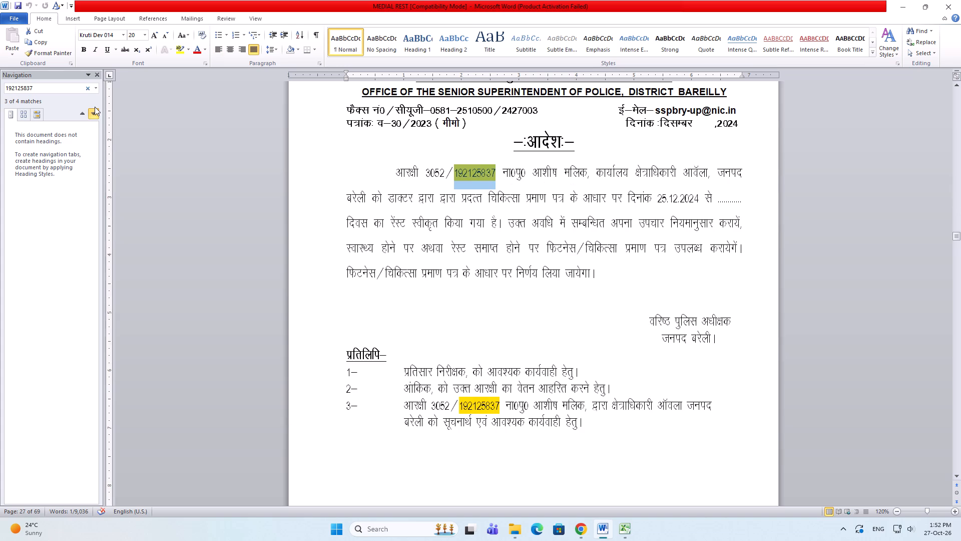
{"action": "left_click", "coordinate": [95, 107]}
{"action": "left_click", "coordinate": [94, 112]}
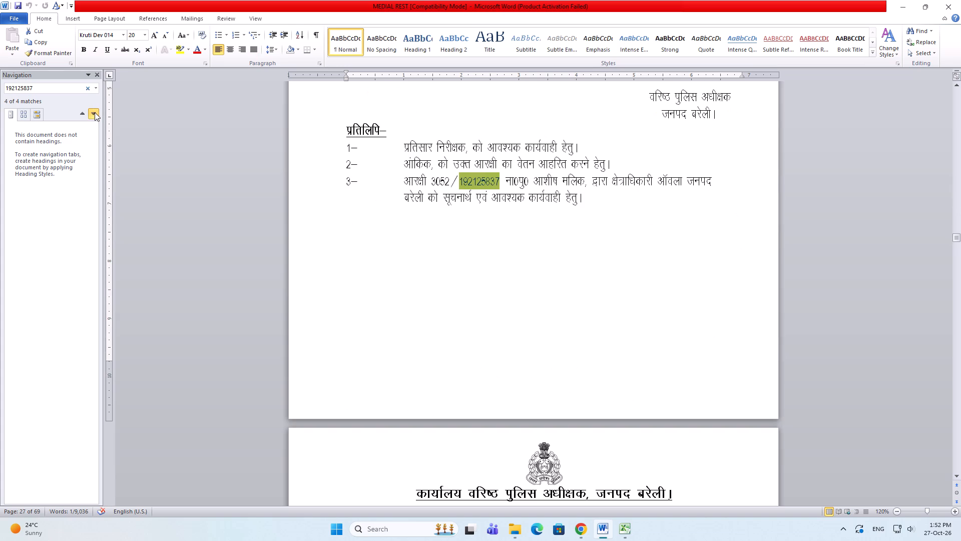
{"action": "left_click", "coordinate": [95, 112]}
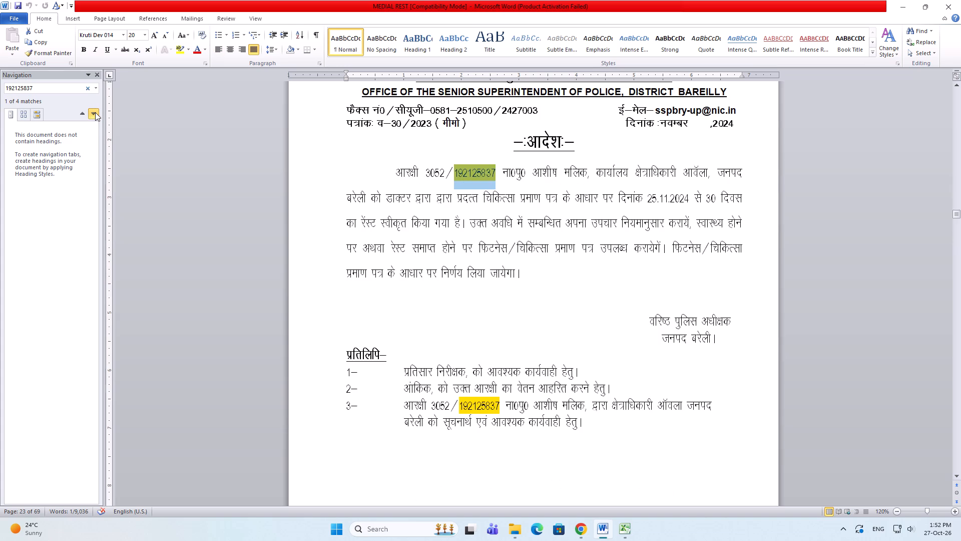
{"action": "left_click", "coordinate": [957, 0]}
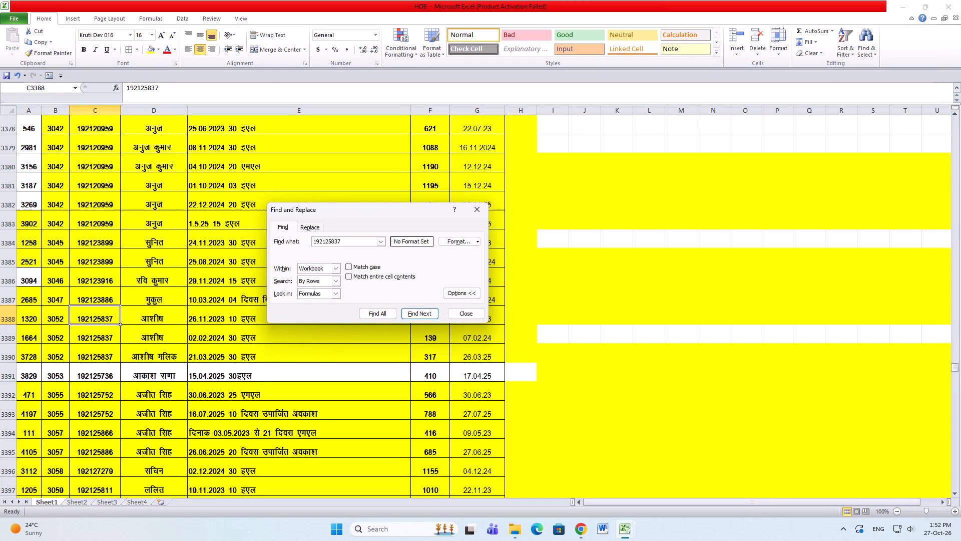
Search the computer's documents for the nine-digit staff number again and look through the list of matching Word, Excel and seniority list files.
{"action": "left_click", "coordinate": [383, 527]}
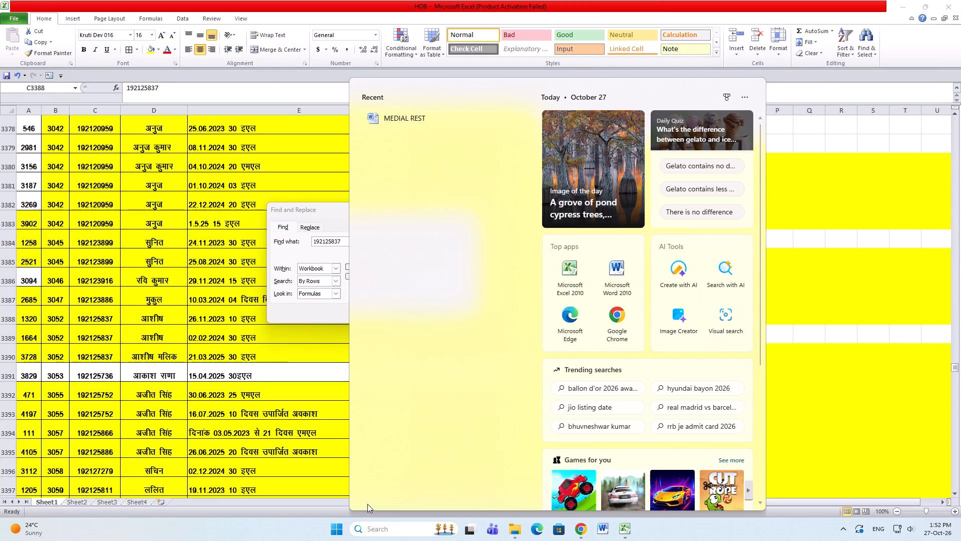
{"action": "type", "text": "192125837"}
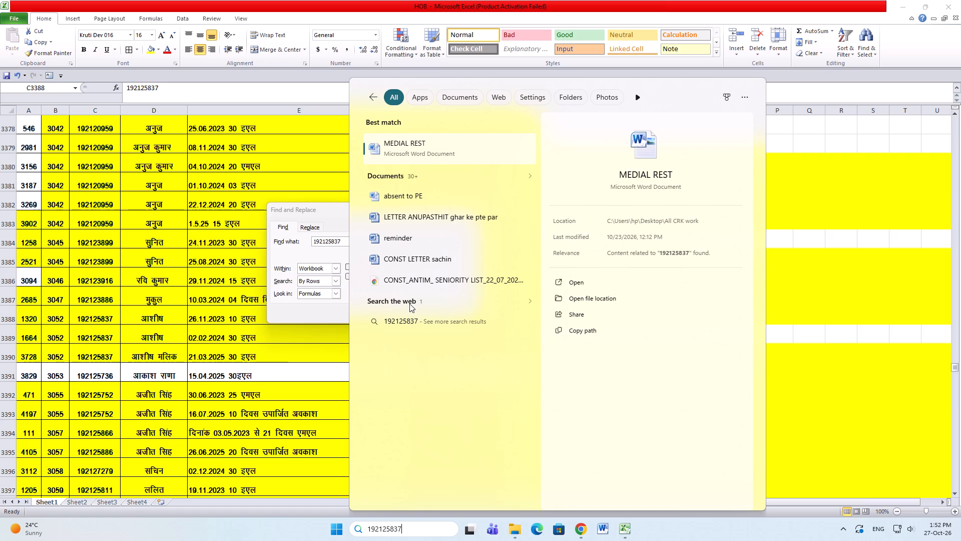
{"action": "left_click", "coordinate": [452, 96]}
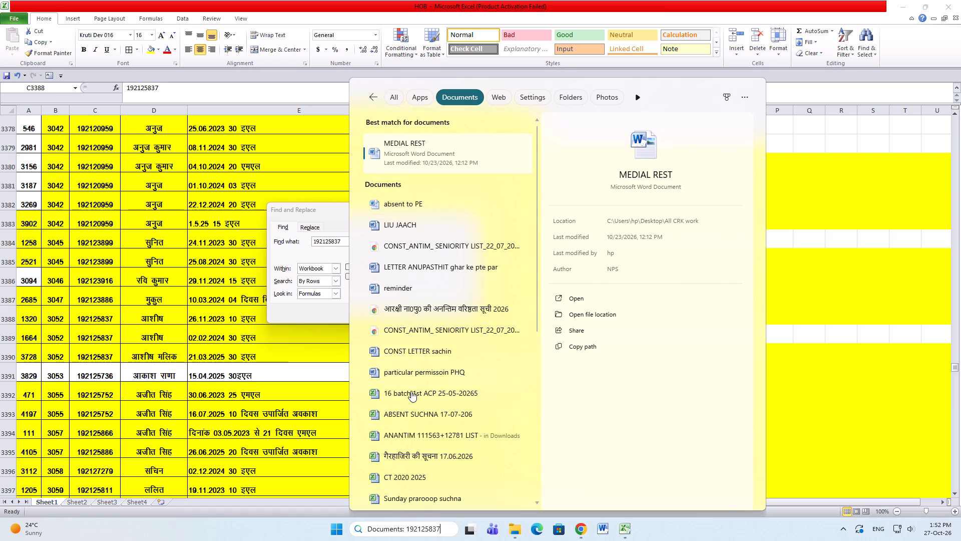
{"action": "scroll", "coordinate": [410, 468], "scroll_direction": "down", "scroll_amount": 1}
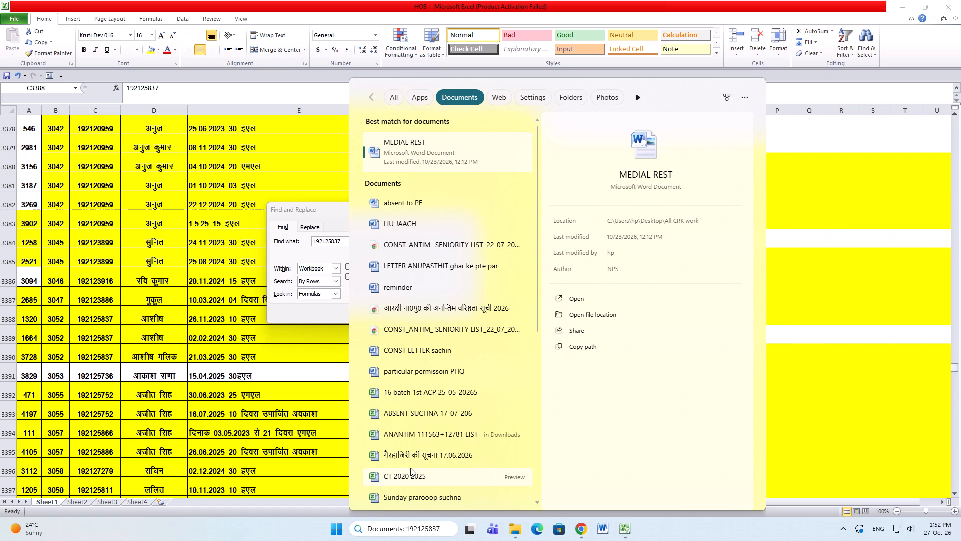
{"action": "scroll", "coordinate": [410, 468], "scroll_direction": "down", "scroll_amount": 1}
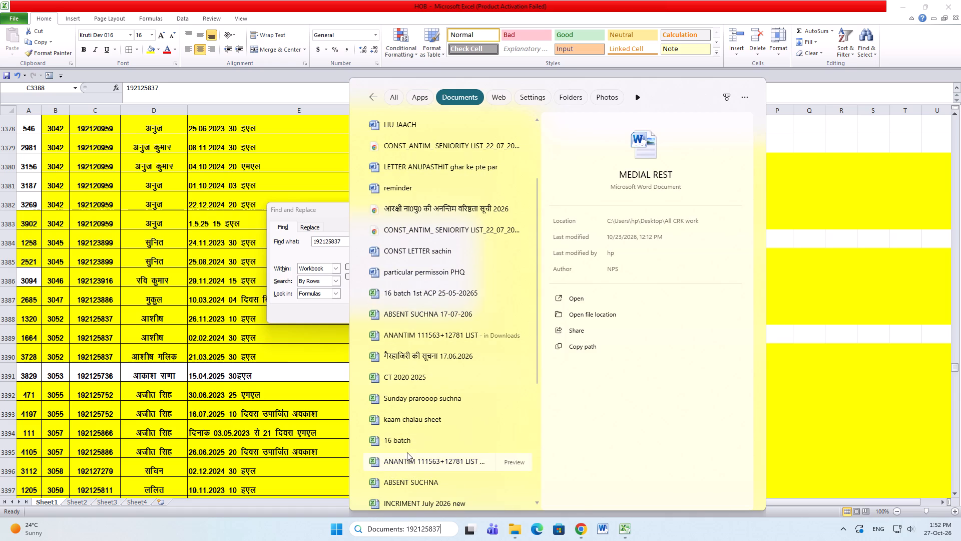
{"action": "scroll", "coordinate": [407, 452], "scroll_direction": "down", "scroll_amount": 3}
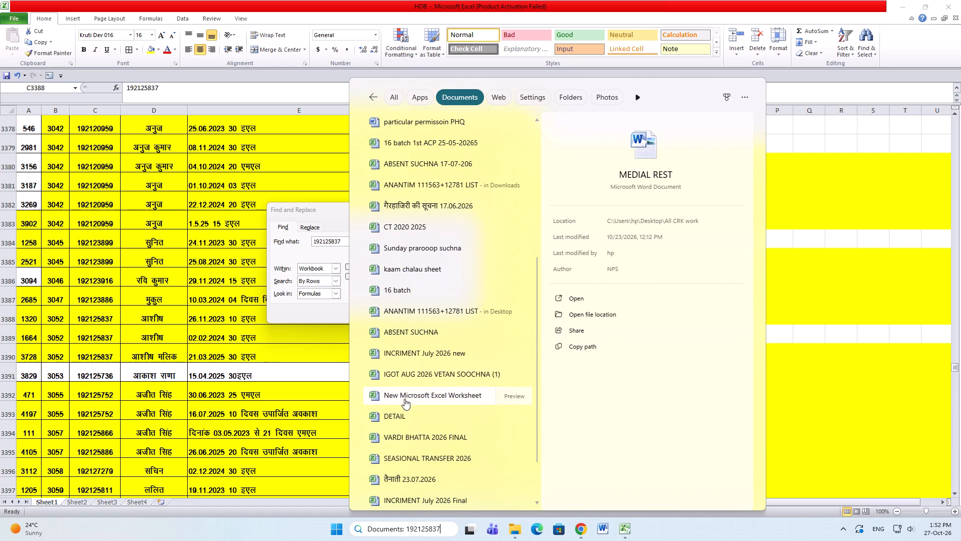
{"action": "scroll", "coordinate": [405, 376], "scroll_direction": "down", "scroll_amount": 3}
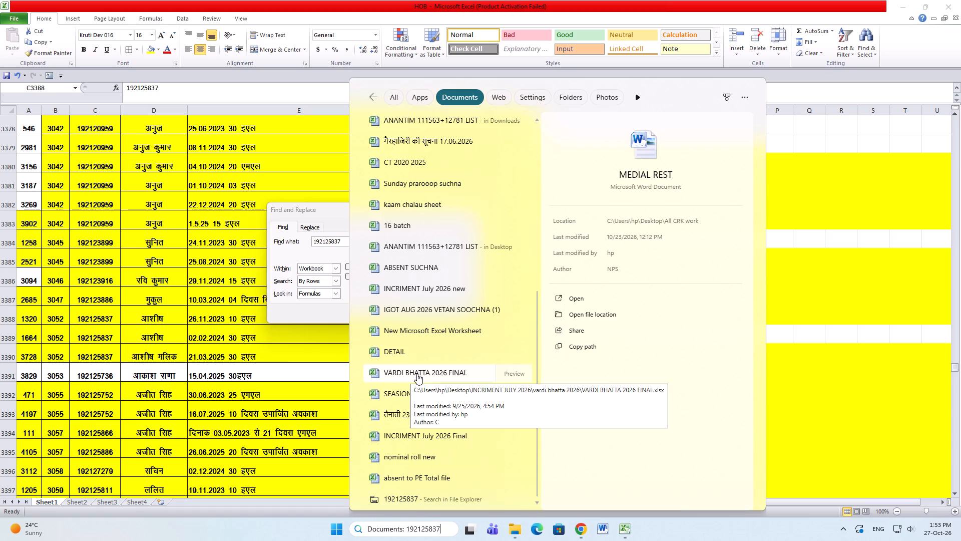
{"action": "scroll", "coordinate": [455, 162], "scroll_direction": "up", "scroll_amount": 4}
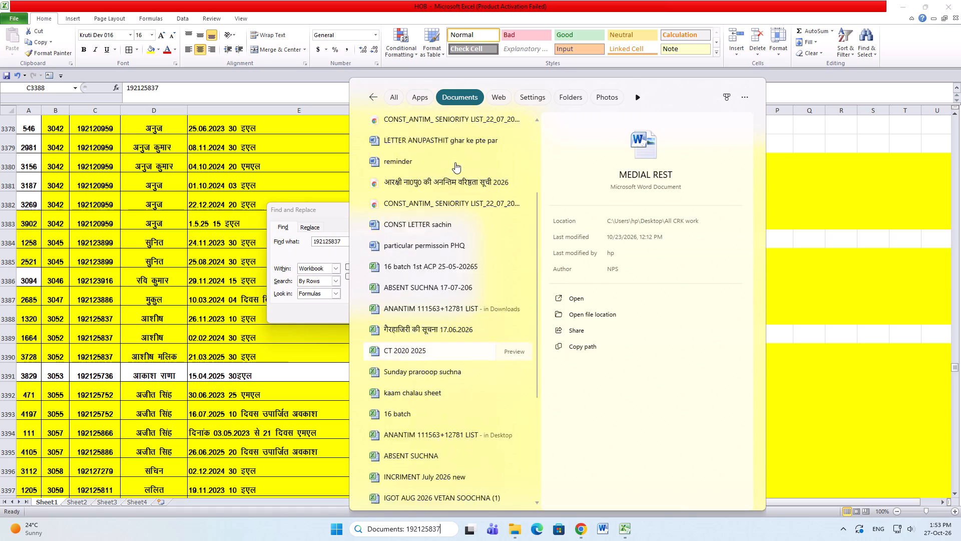
{"action": "scroll", "coordinate": [455, 162], "scroll_direction": "up", "scroll_amount": 12}
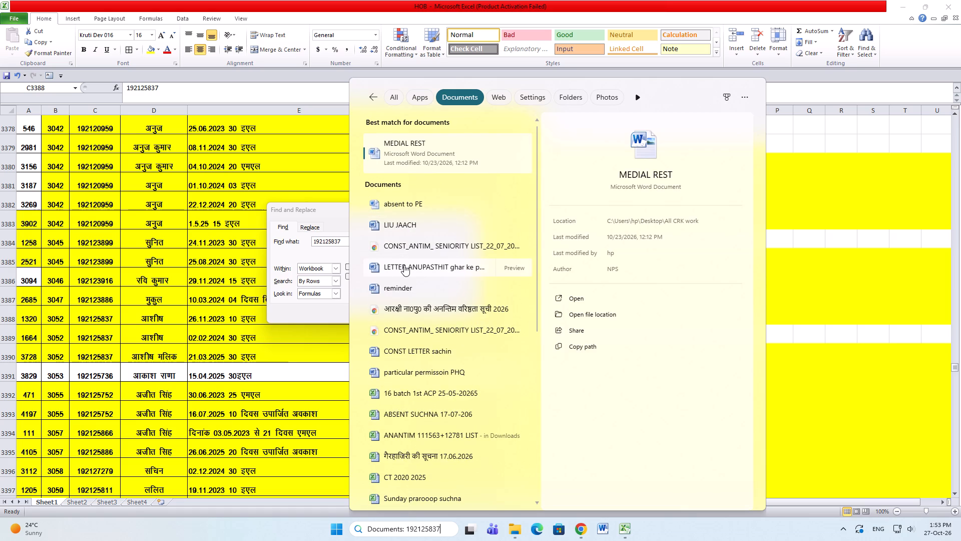
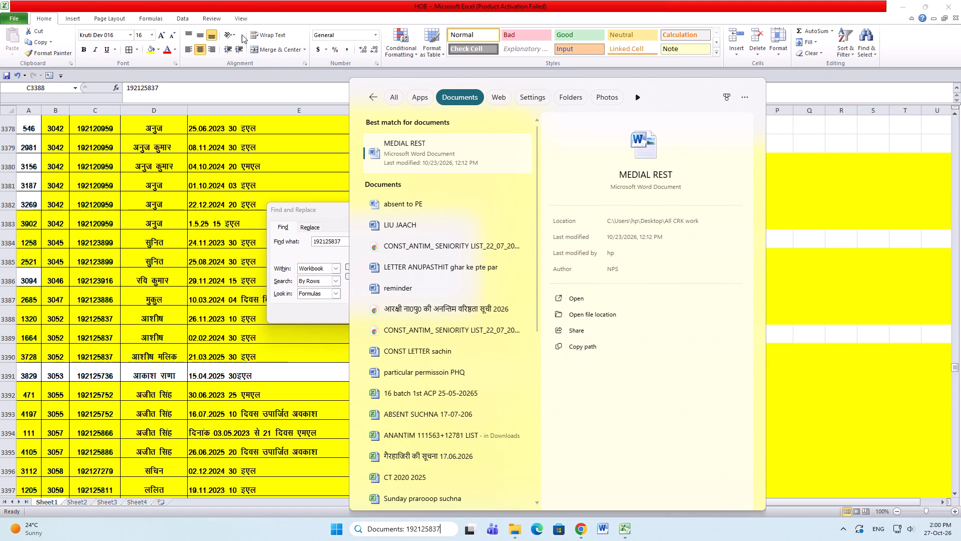
Leave the document search and the HOB workbook, and open the INCRIMENT July 2026 Final workbook from the INCRIMENT JULY 2026 folder.
{"action": "left_click", "coordinate": [890, 170]}
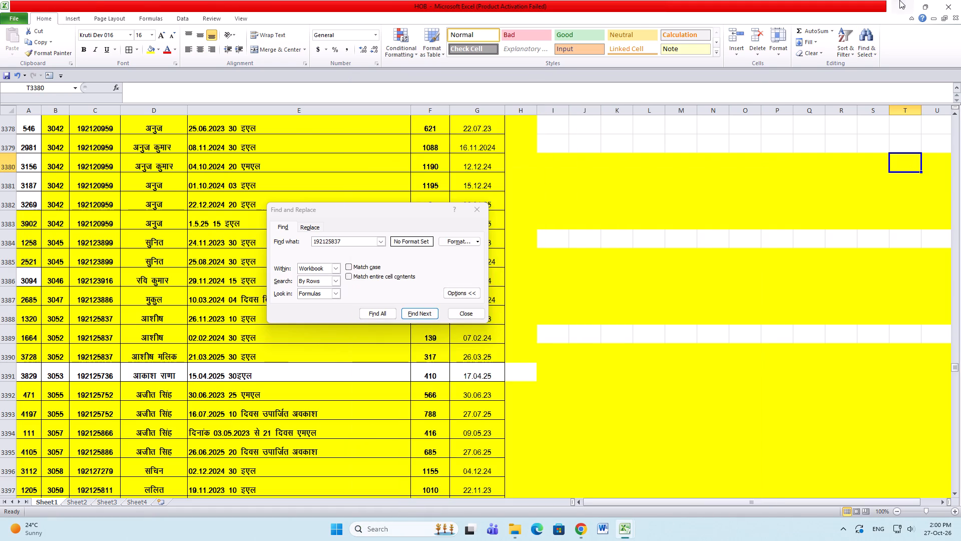
{"action": "left_click", "coordinate": [899, 0]}
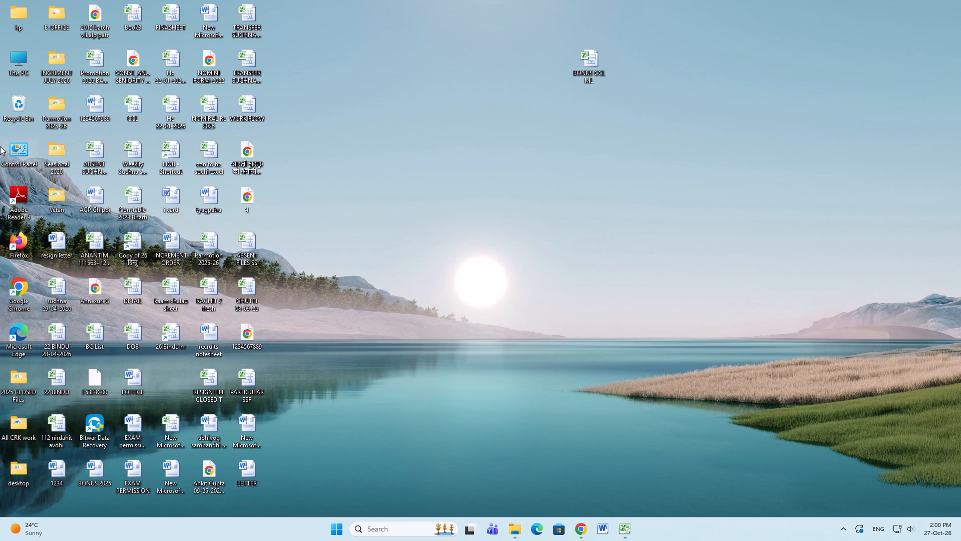
{"action": "left_click", "coordinate": [16, 58]}
{"action": "double_click", "coordinate": [55, 65]}
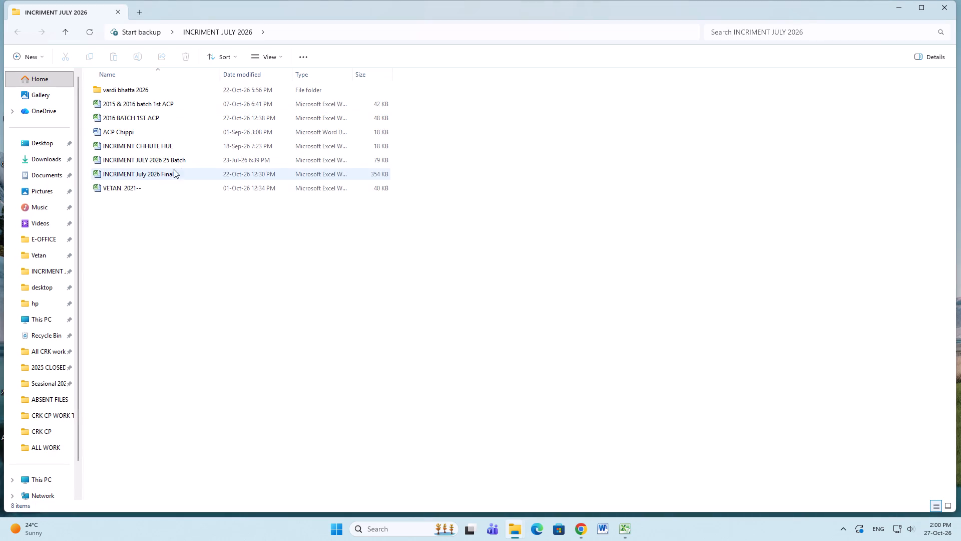
{"action": "double_click", "coordinate": [157, 171]}
Search the entire INCRIMENT July 2026 Final workbook for a different nine-digit staff number and go through its matching entries.
{"action": "double_click", "coordinate": [328, 238]}
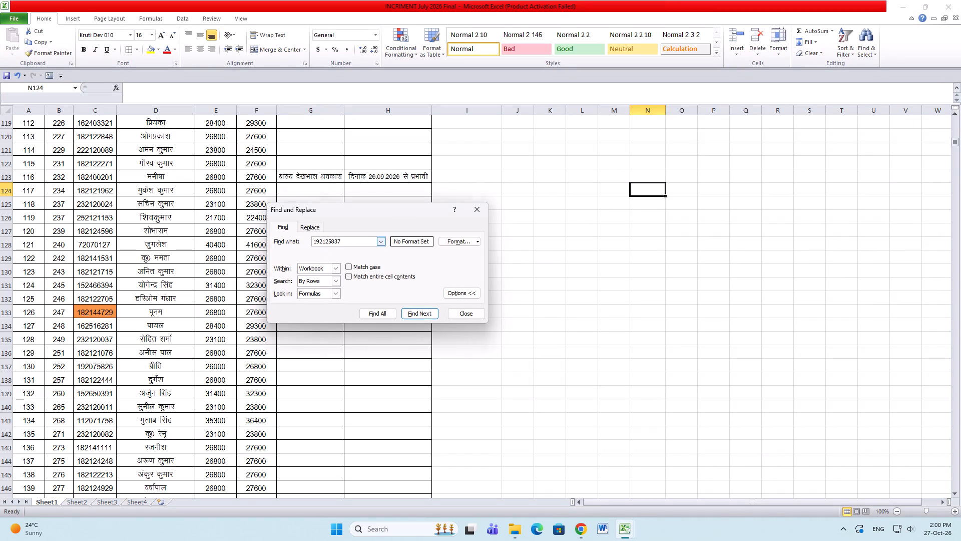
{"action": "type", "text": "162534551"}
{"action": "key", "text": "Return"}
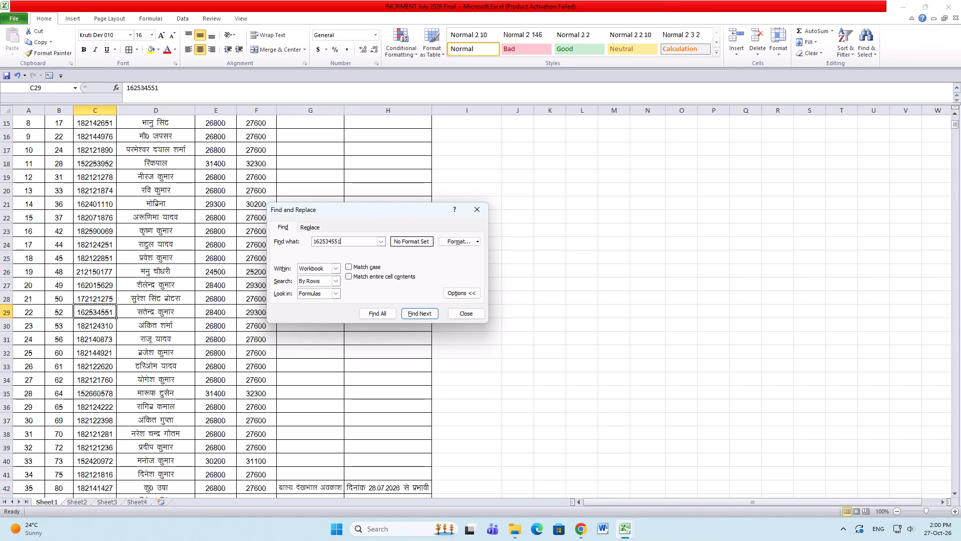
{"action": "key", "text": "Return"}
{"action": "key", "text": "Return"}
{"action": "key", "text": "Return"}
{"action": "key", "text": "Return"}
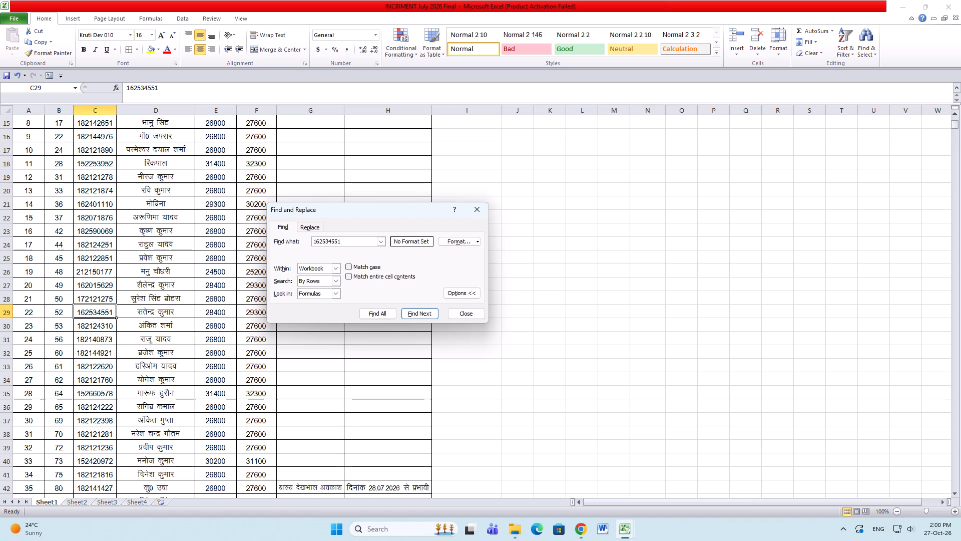